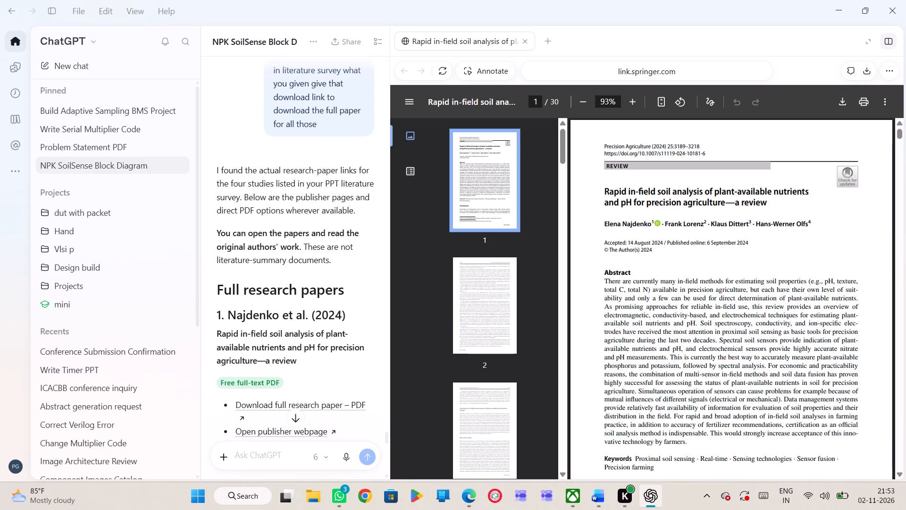
# Skim the Najdenko et al. paper from the abstract and introduction through Table 1 to the sections on in-field sensing.
pyautogui.scroll(-4, 739, 356)
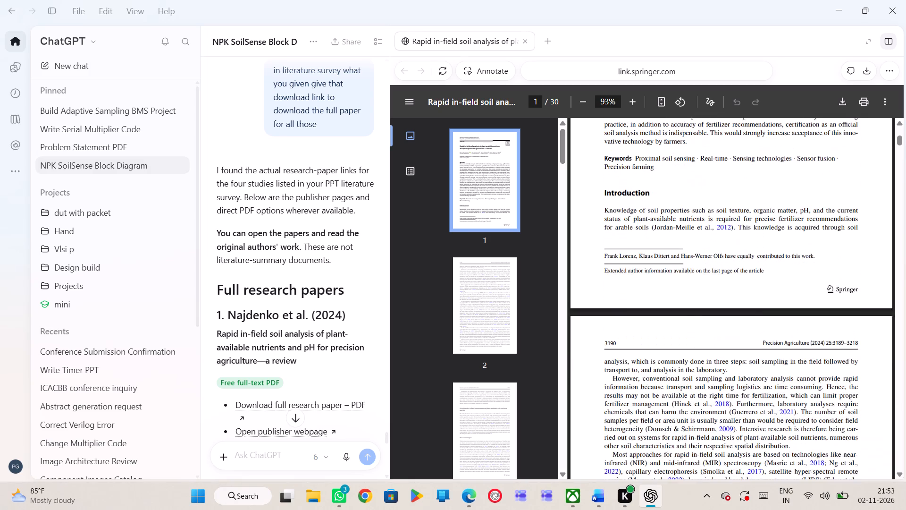
pyautogui.scroll(-3, 739, 356)
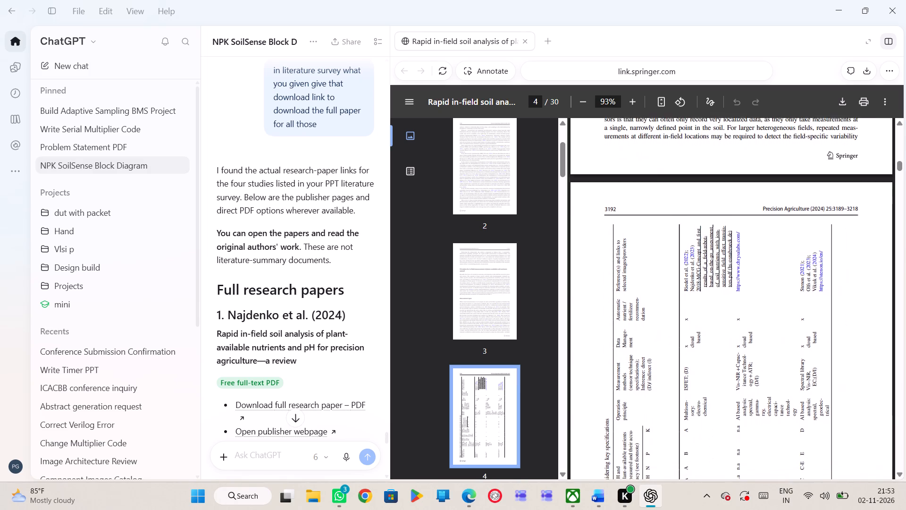
pyautogui.scroll(-6, 739, 356)
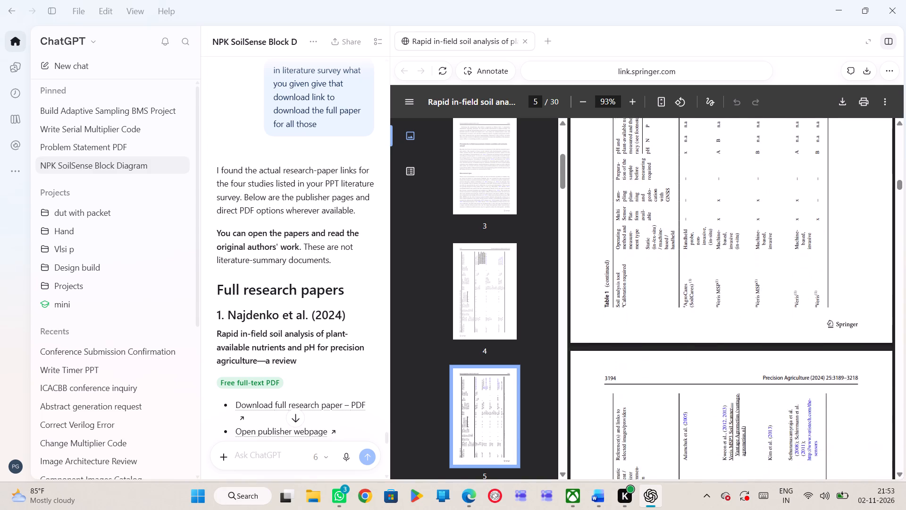
pyautogui.scroll(-3, 739, 356)
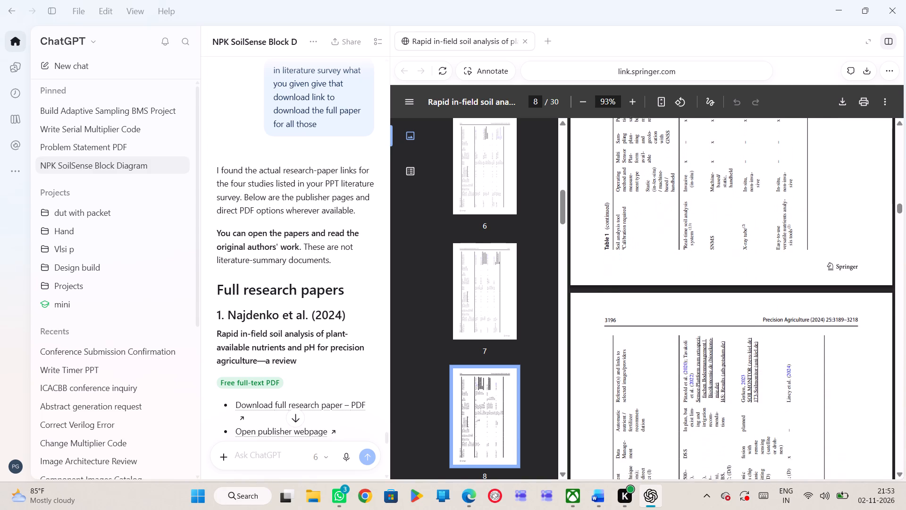
pyautogui.scroll(-9, 739, 356)
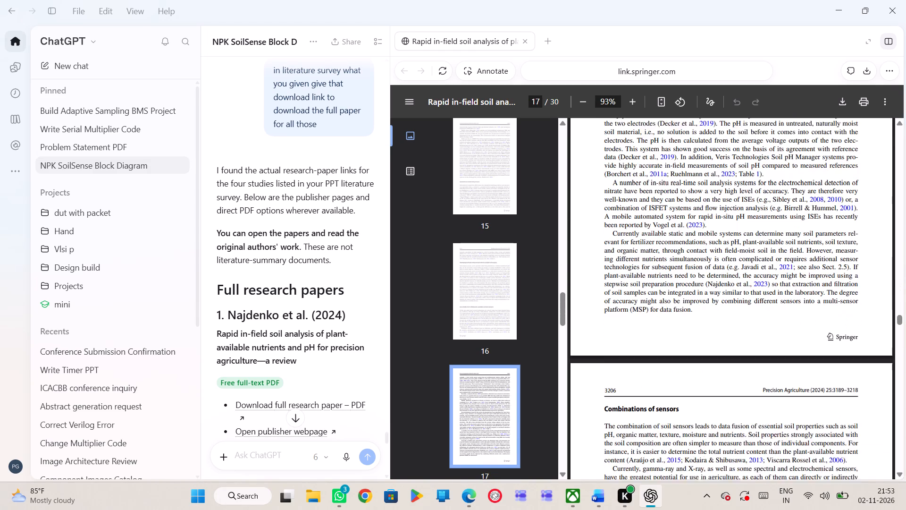
# Skim the rest of the paper from the combinations of sensors section through the references to the author affiliations.
pyautogui.scroll(-5, 739, 356)
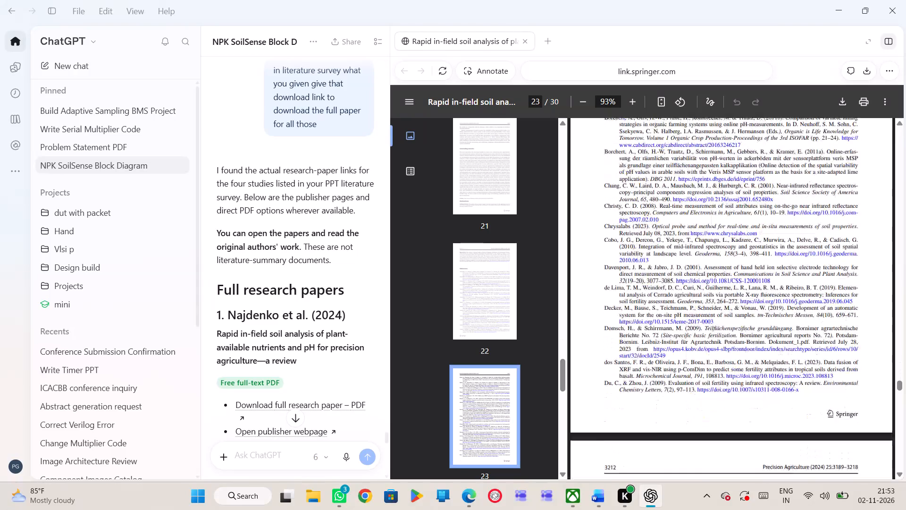
pyautogui.scroll(-4, 739, 356)
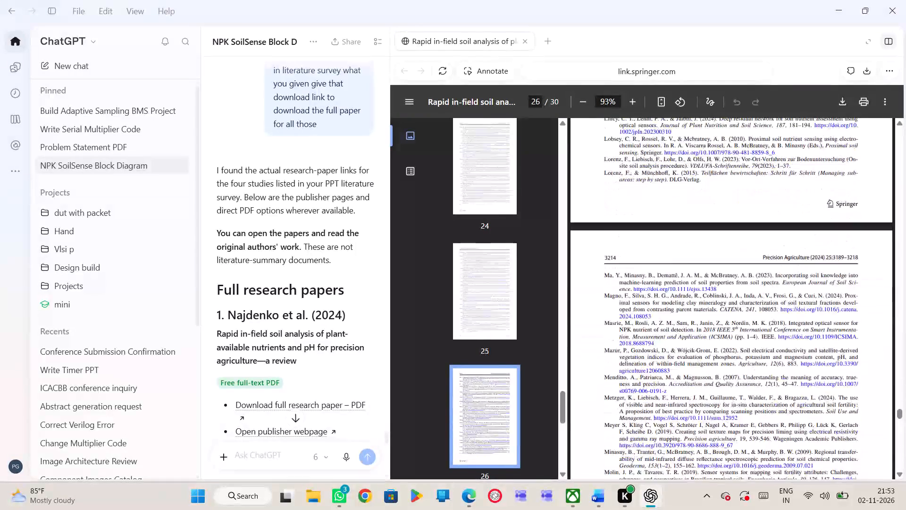
pyautogui.scroll(-2, 739, 356)
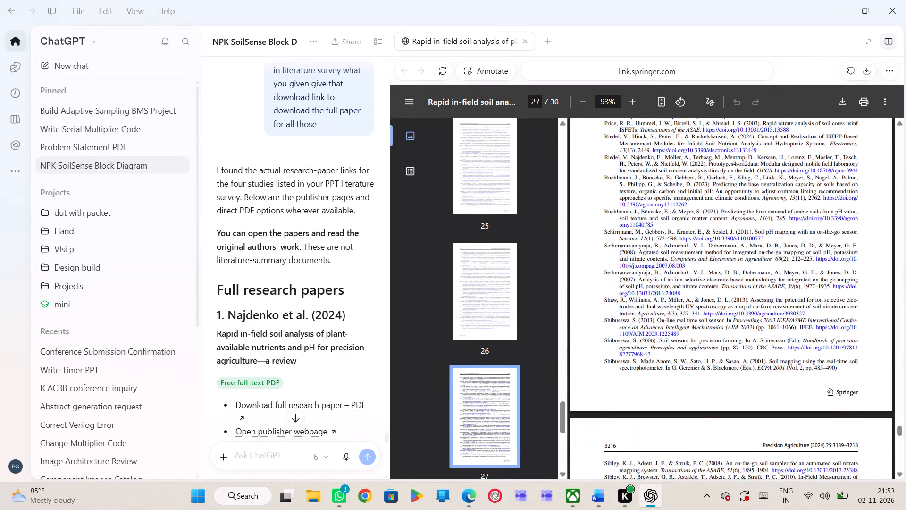
pyautogui.scroll(-9, 739, 356)
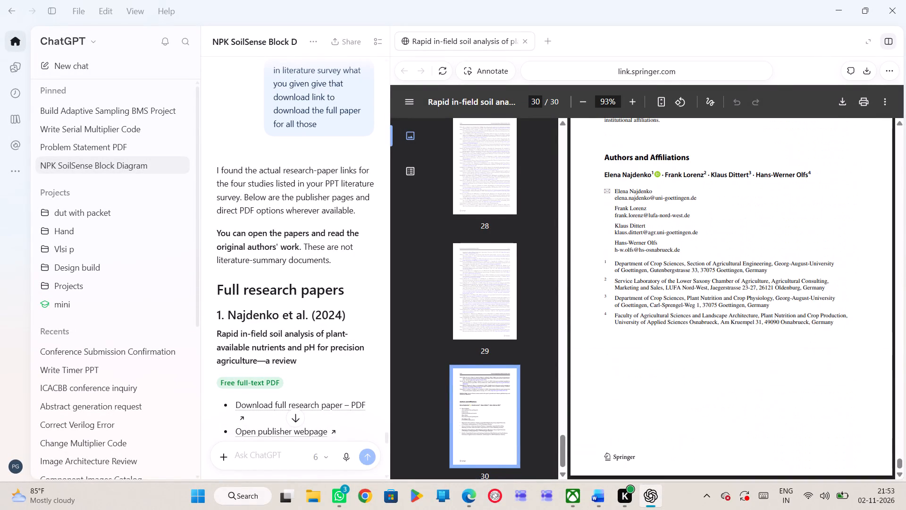
pyautogui.scroll(-1, 739, 356)
# Look back through the paper's reference list from the last page towards its beginning.
pyautogui.scroll(4, 739, 356)
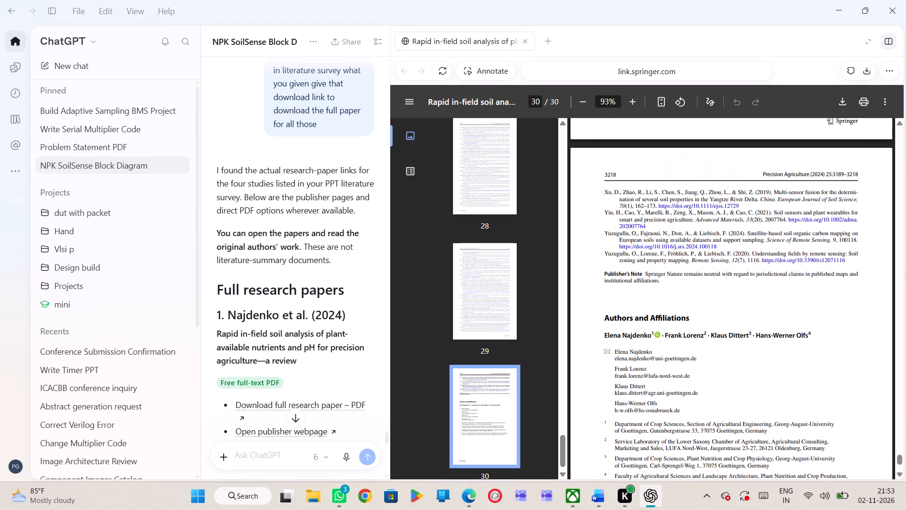
pyautogui.scroll(3, 739, 356)
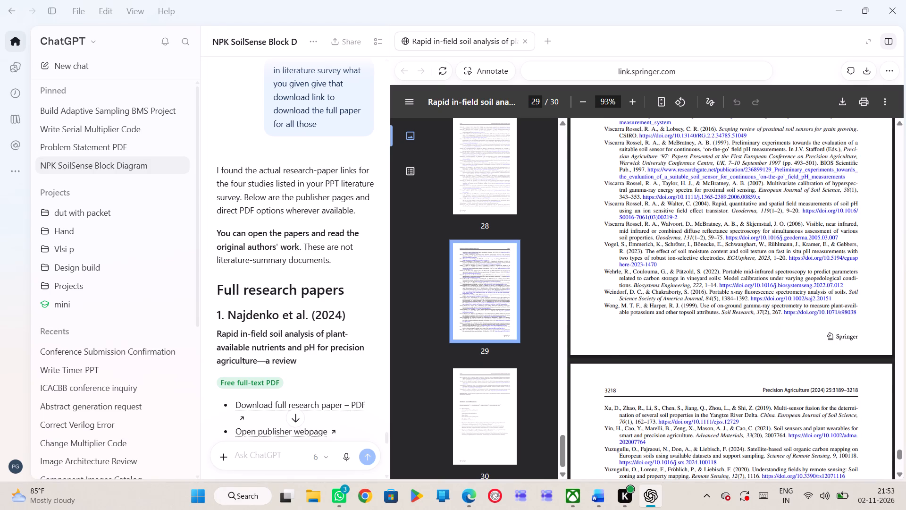
pyautogui.scroll(2, 739, 356)
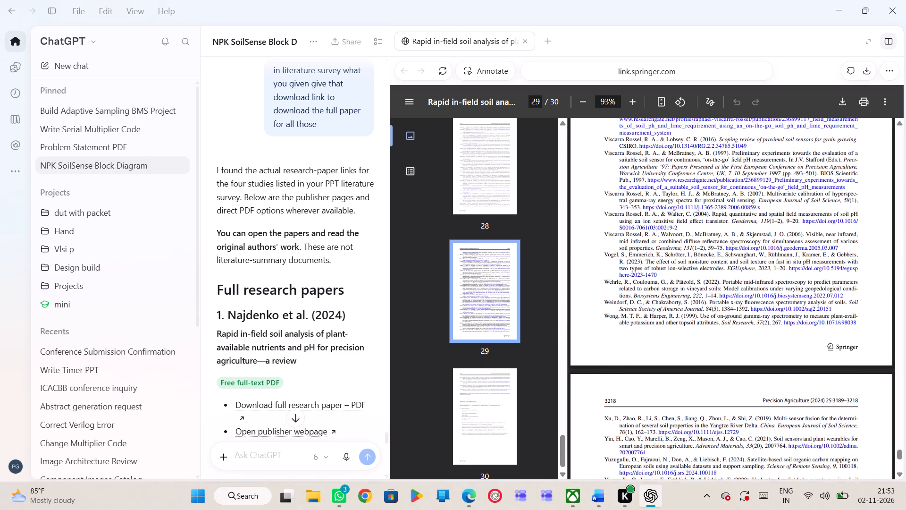
pyautogui.scroll(5, 739, 356)
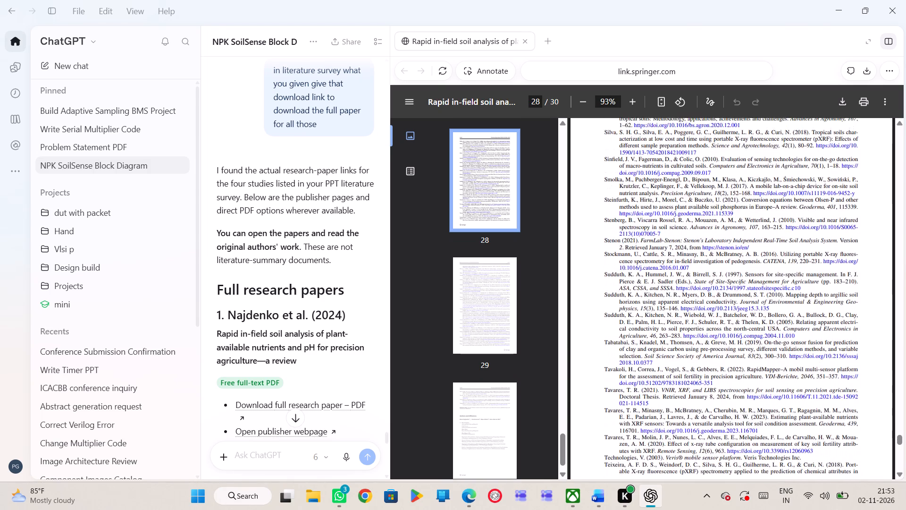
pyautogui.scroll(3, 739, 356)
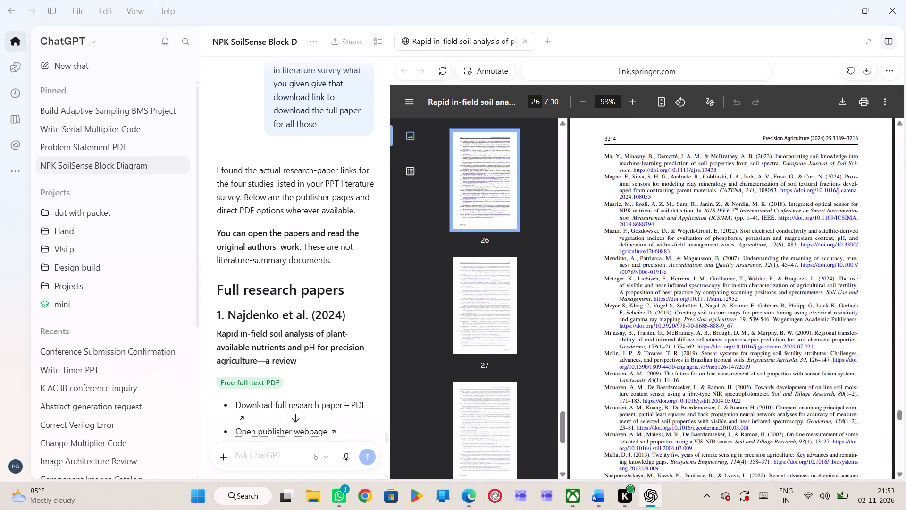
pyautogui.scroll(3, 739, 356)
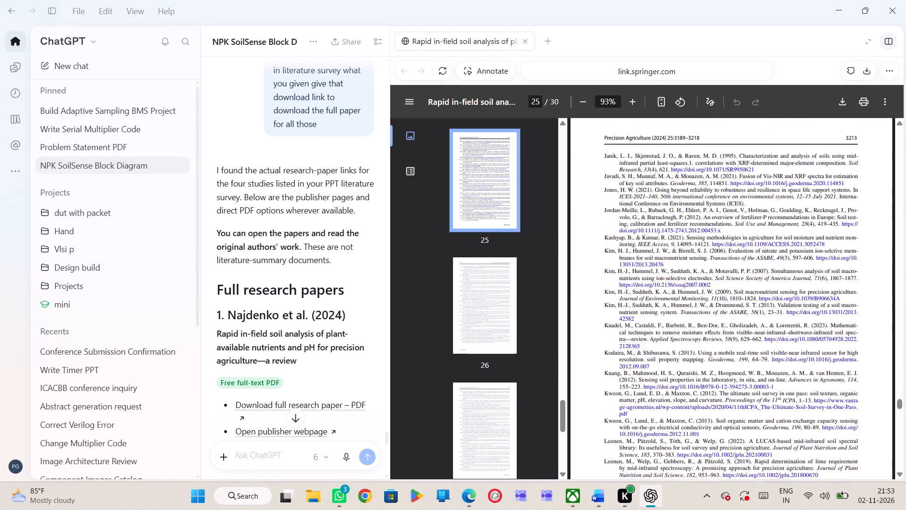
pyautogui.scroll(7, 739, 356)
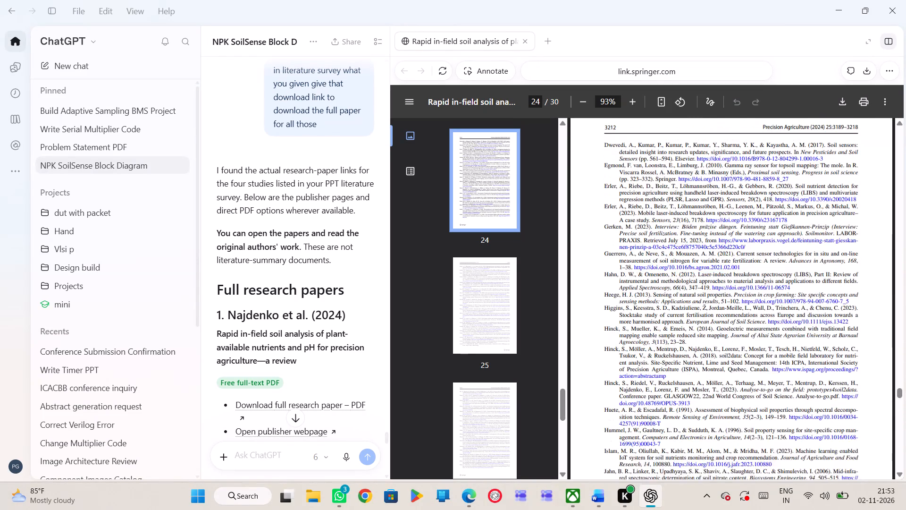
# Look back through the Najdenko et al. paper from the reference list through the sensor sections to Table 2.
pyautogui.scroll(6, 739, 356)
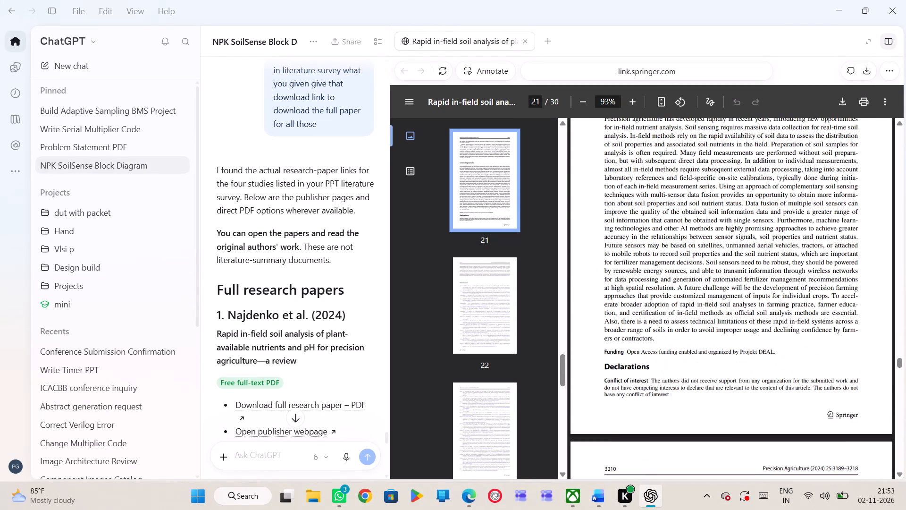
pyautogui.scroll(6, 739, 356)
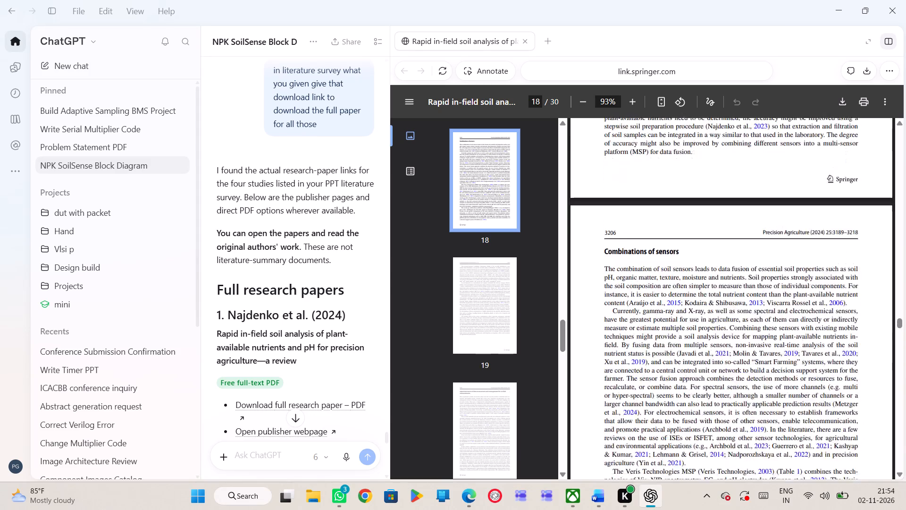
pyautogui.scroll(6, 739, 356)
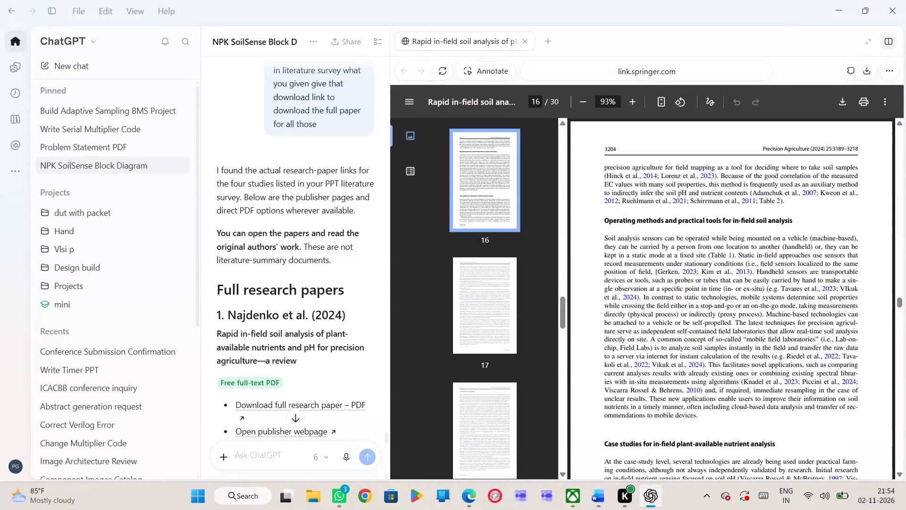
pyautogui.scroll(4, 739, 356)
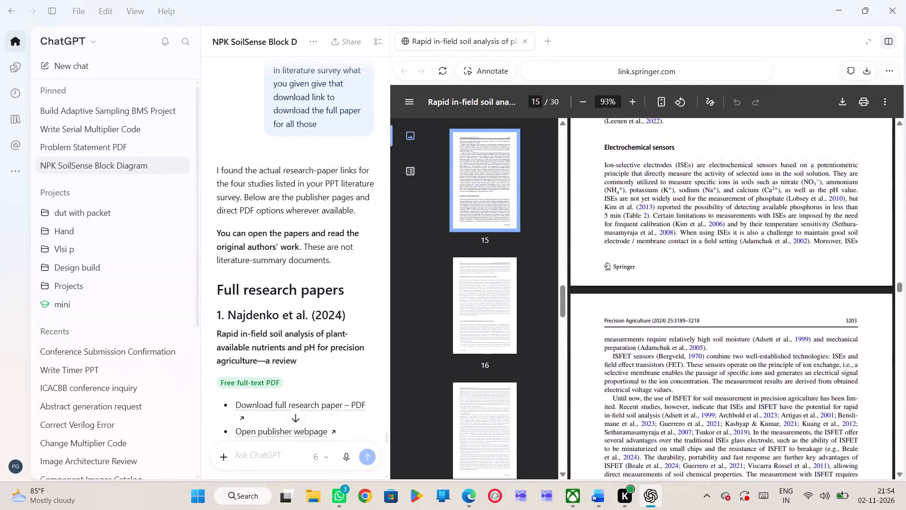
pyautogui.scroll(10, 739, 356)
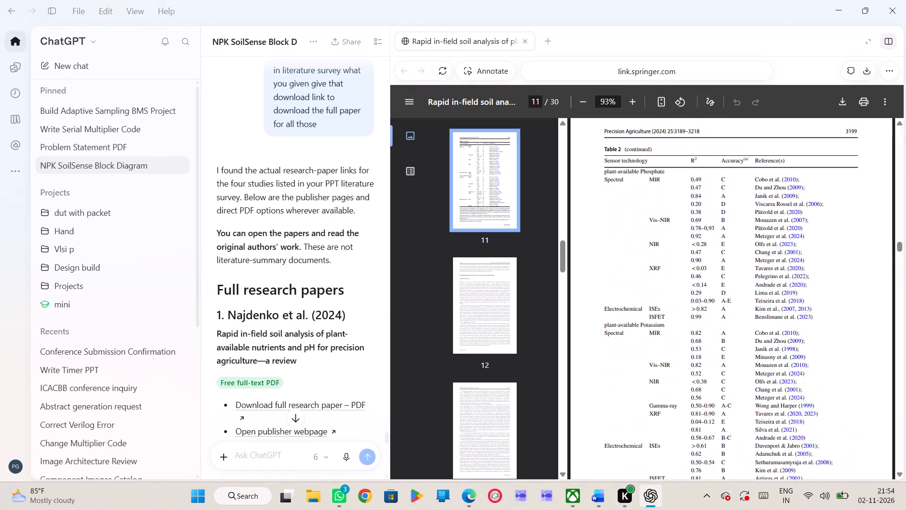
pyautogui.scroll(7, 739, 356)
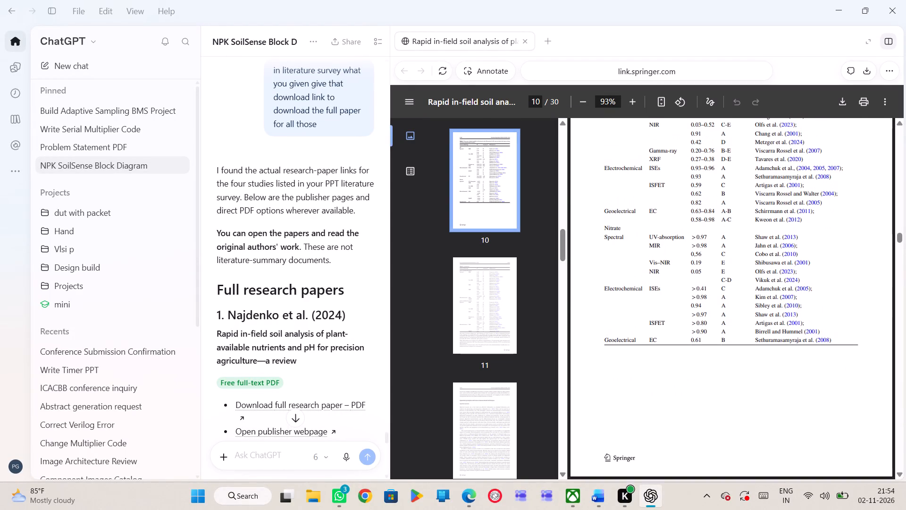
pyautogui.scroll(3, 739, 356)
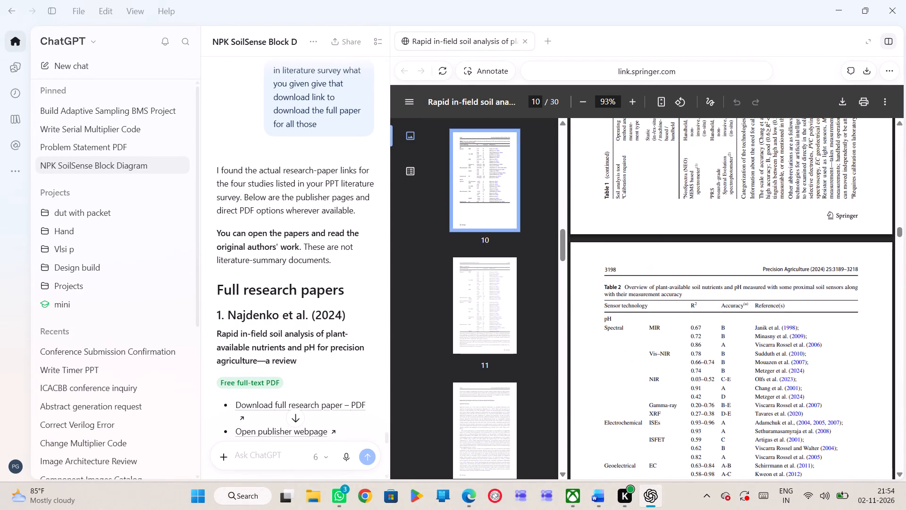
pyautogui.scroll(2, 739, 356)
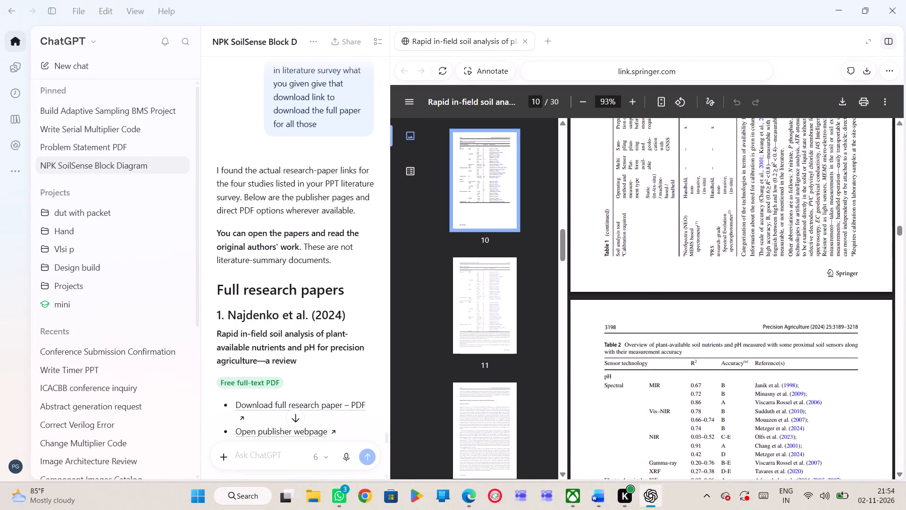
pyautogui.scroll(4, 739, 356)
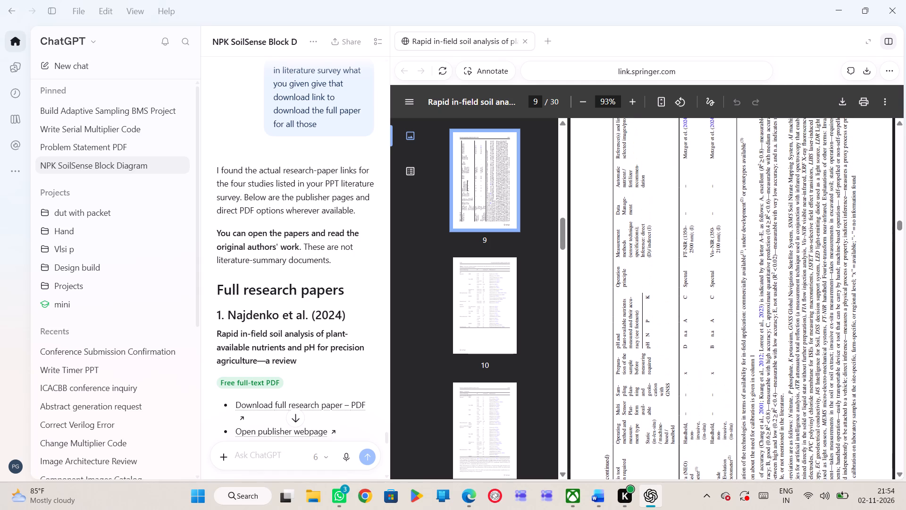
pyautogui.scroll(6, 739, 356)
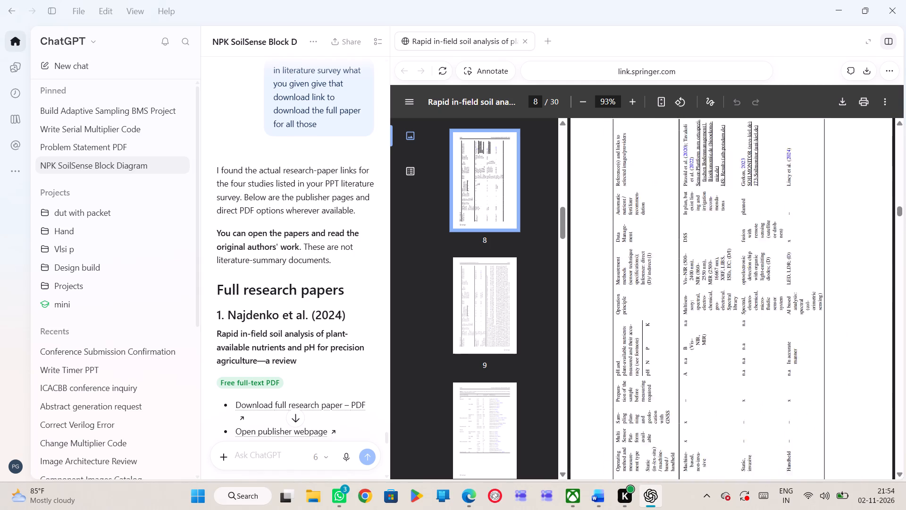
pyautogui.scroll(12, 739, 356)
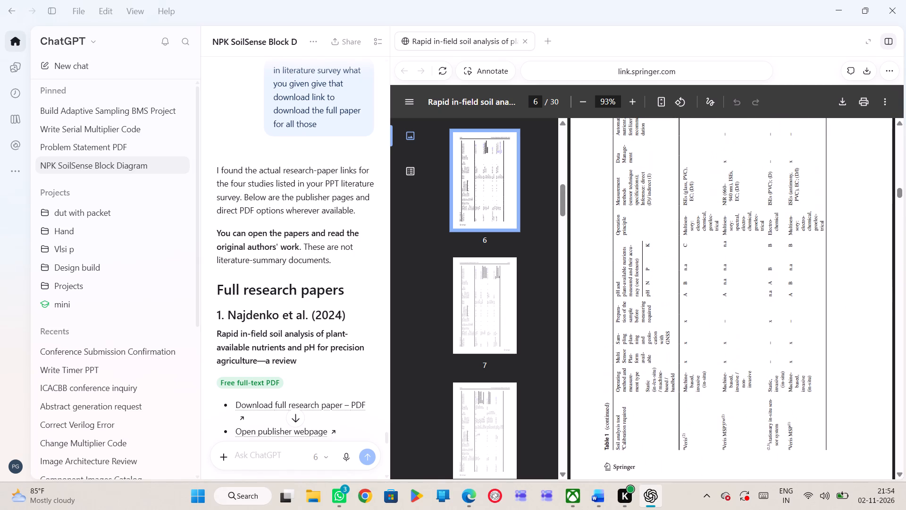
pyautogui.scroll(6, 739, 356)
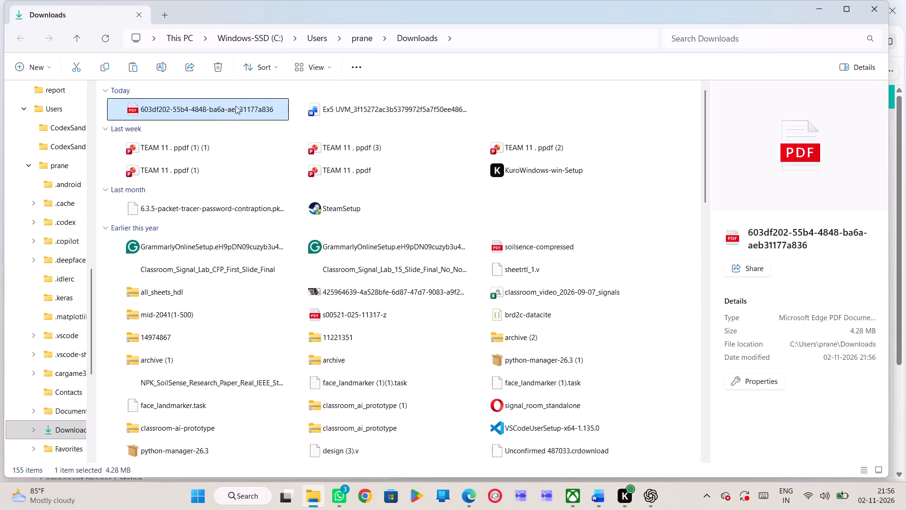
pyautogui.doubleClick(235, 106)
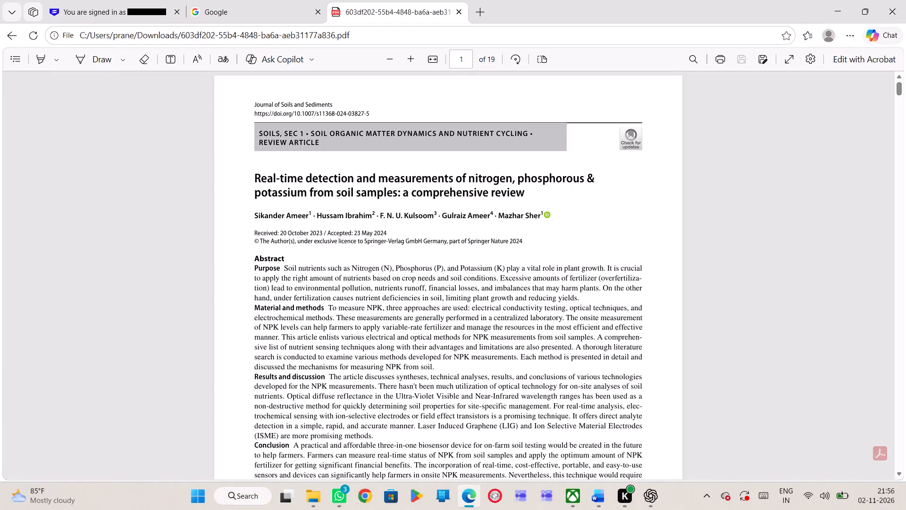
pyautogui.scroll(-2, 469, 286)
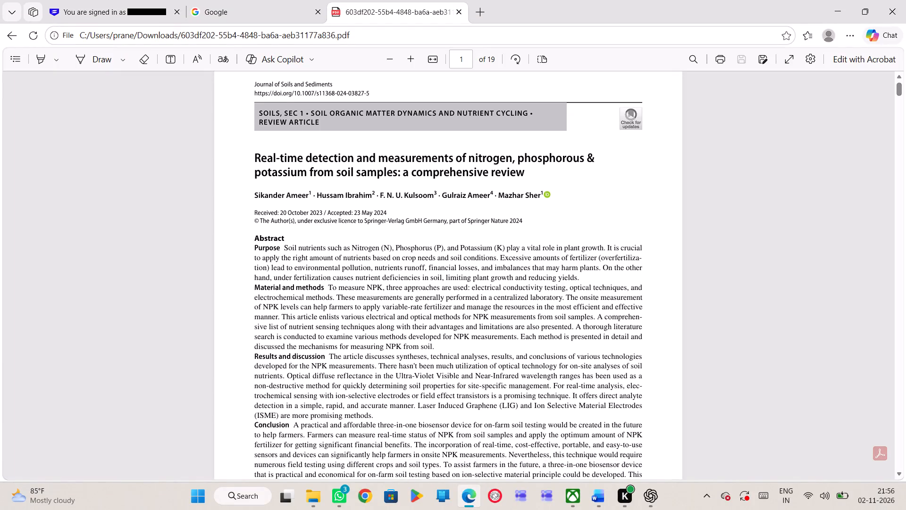
pyautogui.scroll(-5, 469, 286)
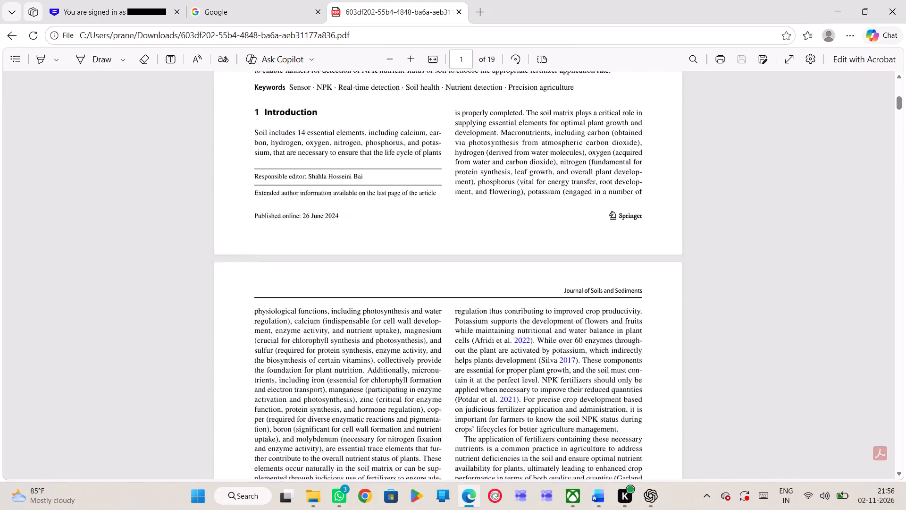
pyautogui.scroll(-5, 469, 286)
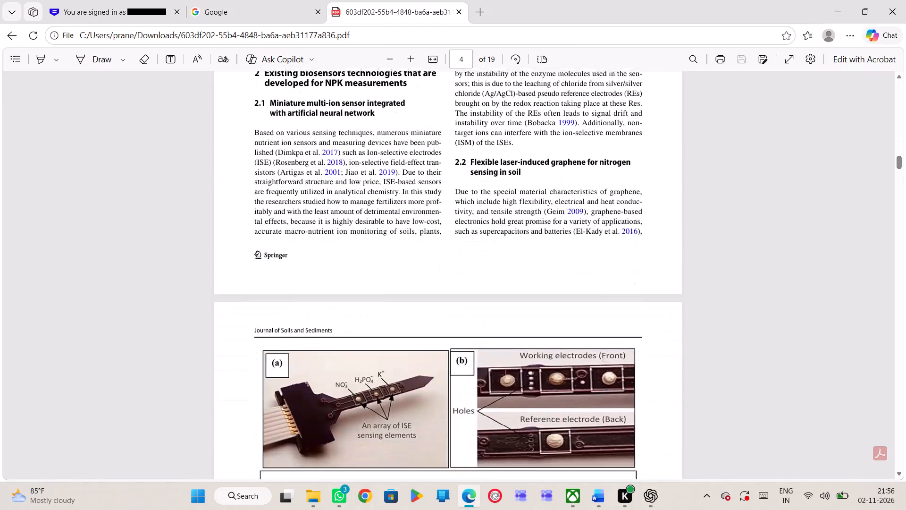
pyautogui.scroll(-2, 469, 286)
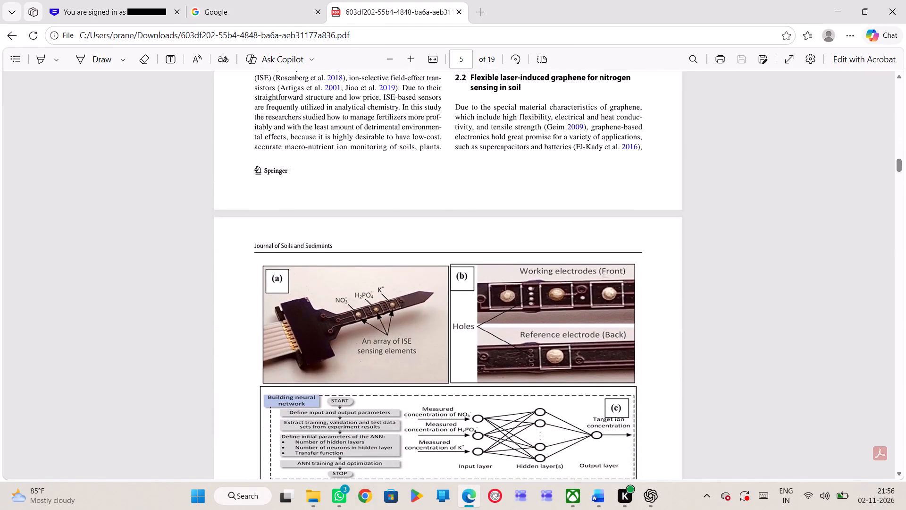
pyautogui.scroll(-3, 469, 286)
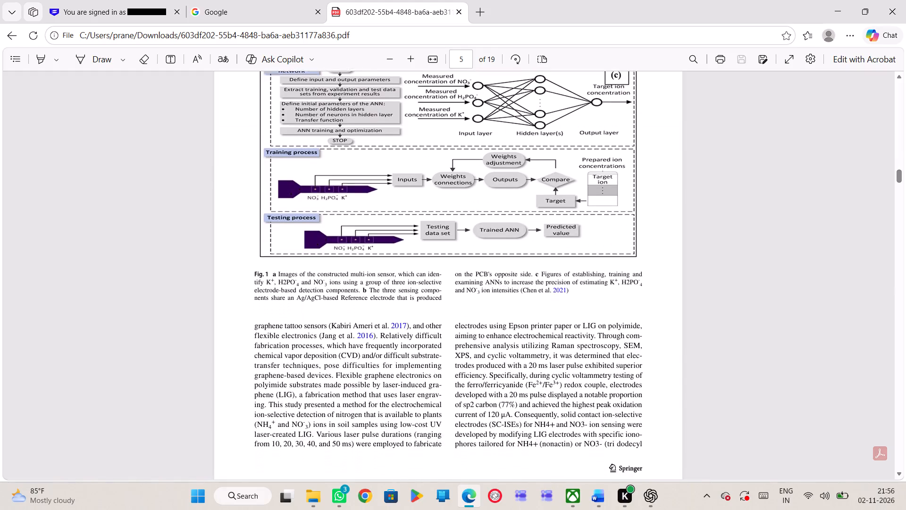
pyautogui.scroll(-5, 469, 286)
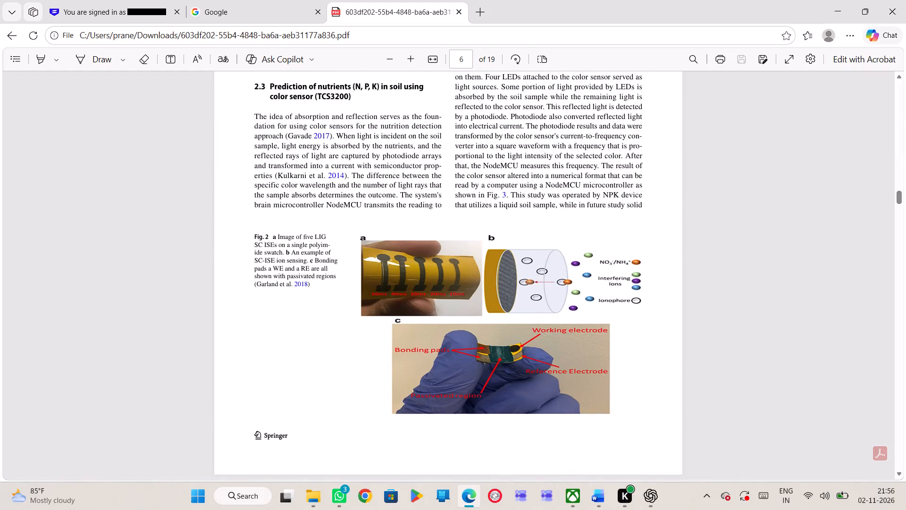
pyautogui.scroll(-2, 469, 286)
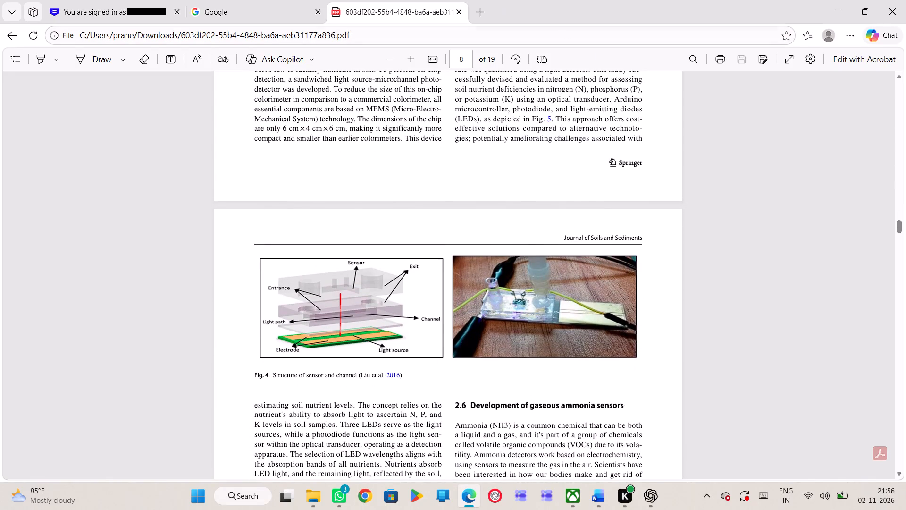
pyautogui.click(462, 13)
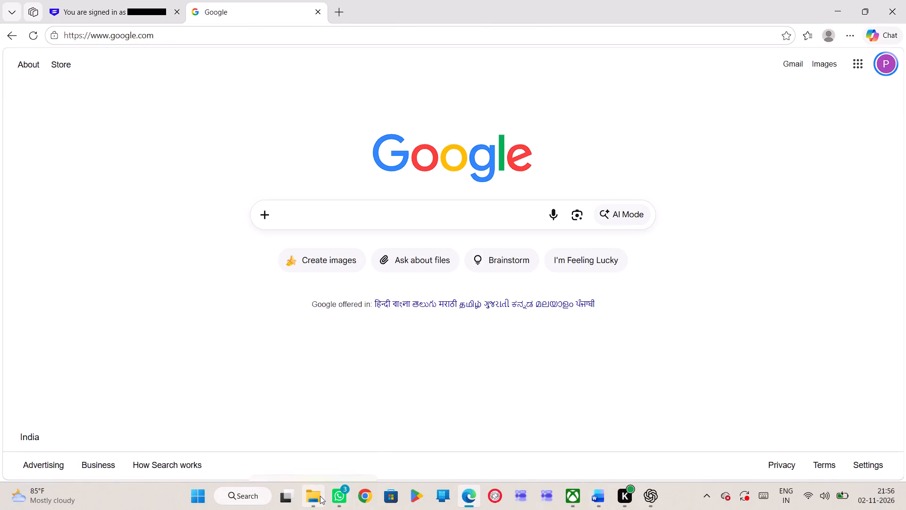
# Rename the downloaded Ameer et al. PDF in the Downloads folder as "research paper for excel 2".
pyautogui.click(320, 496)
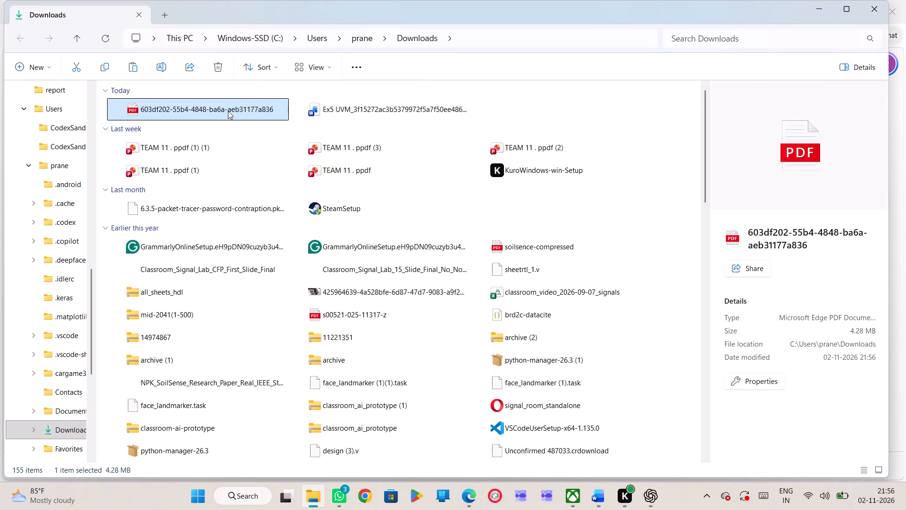
pyautogui.rightClick(228, 111)
pyautogui.rightClick(228, 111)
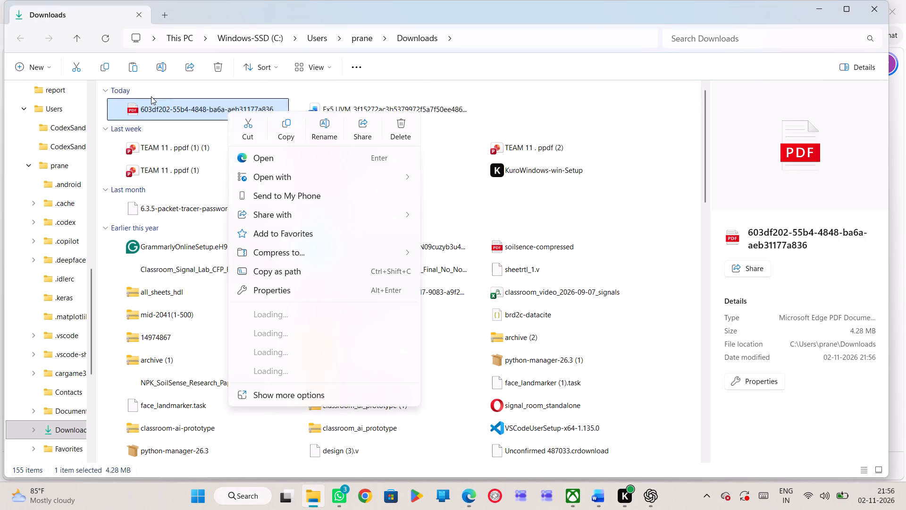
pyautogui.click(330, 129)
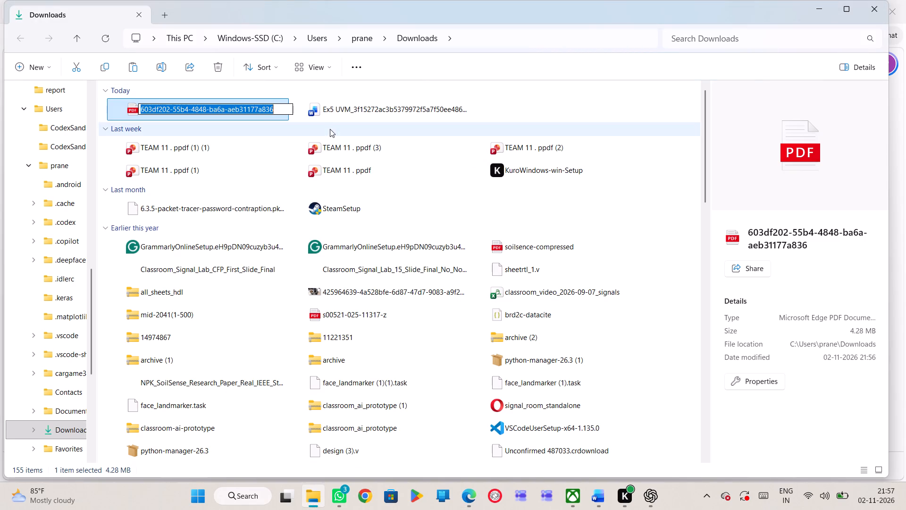
pyautogui.press('BackSpace')
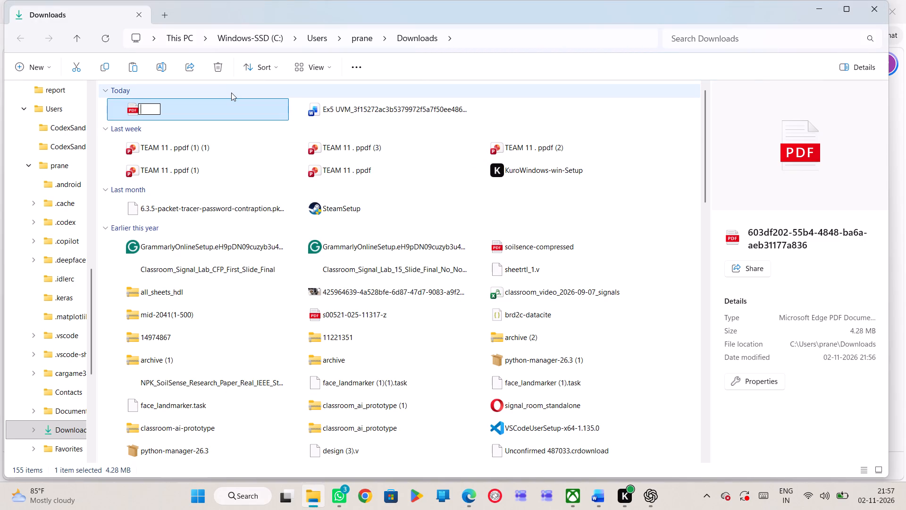
pyautogui.write('reseac')
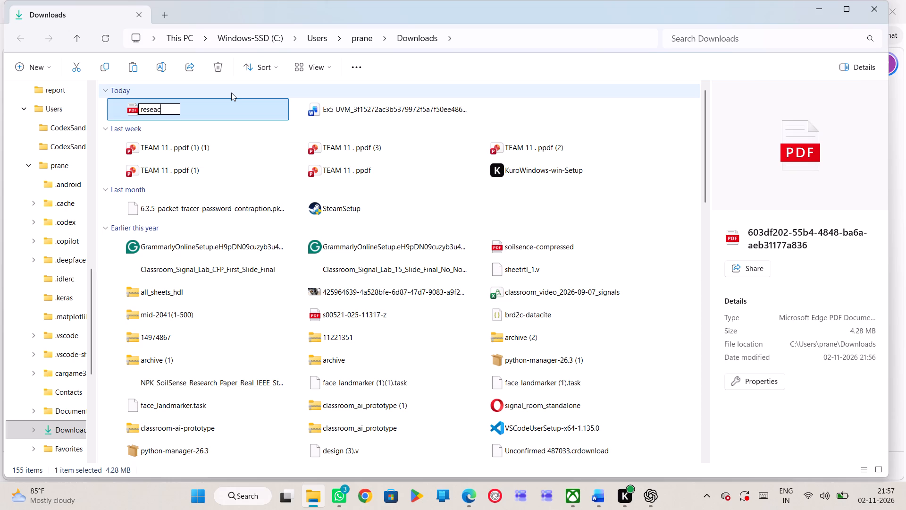
pyautogui.press('BackSpace')
pyautogui.write('rch paper for excel')
pyautogui.press('space')
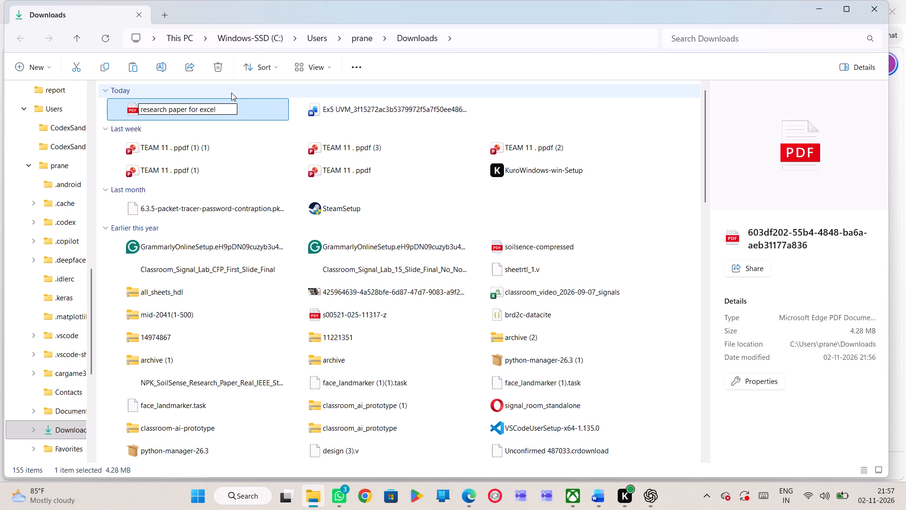
pyautogui.press('2')
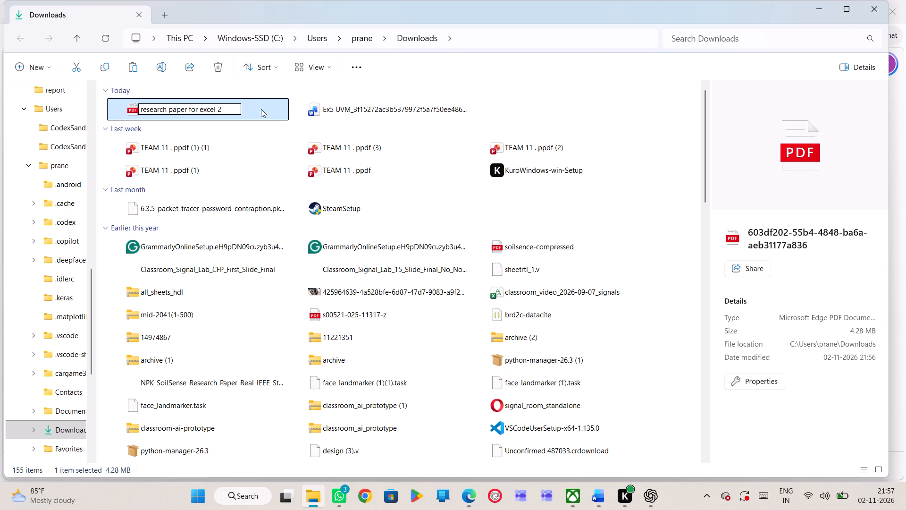
pyautogui.press('Return')
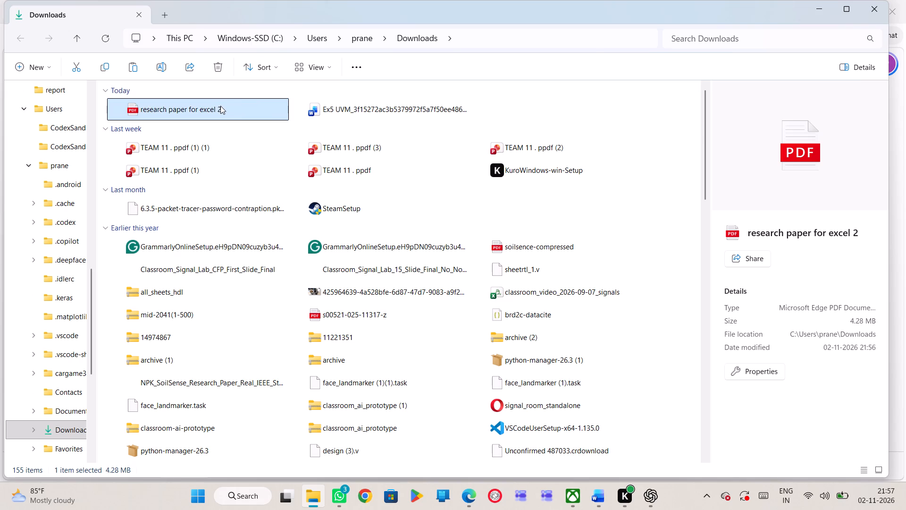
# Move "research paper for excel 2" from Downloads into the project x folder on drive C:.
pyautogui.rightClick(220, 106)
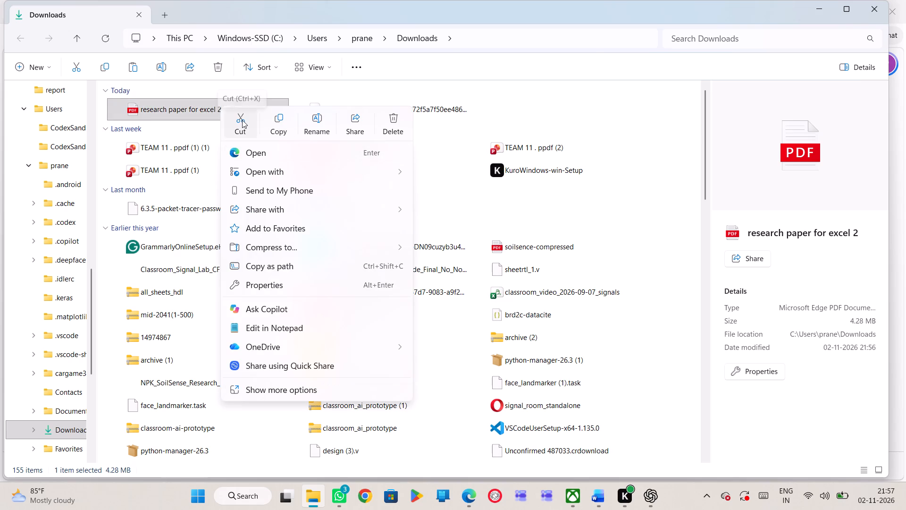
pyautogui.click(242, 120)
pyautogui.scroll(-1, 61, 412)
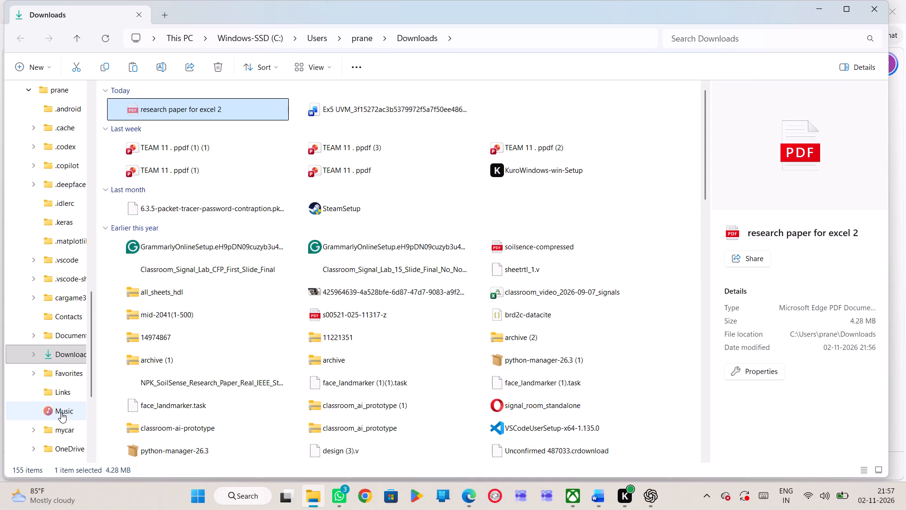
pyautogui.scroll(-5, 57, 402)
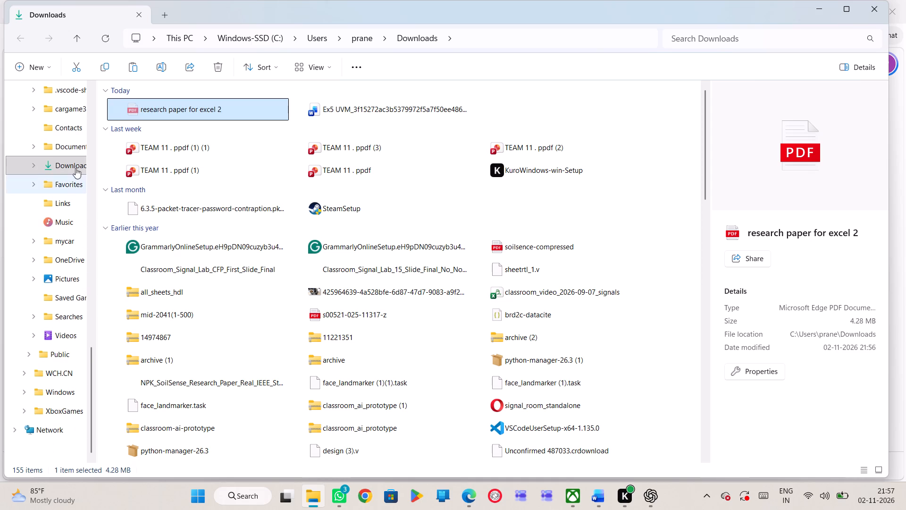
pyautogui.scroll(-14, 47, 428)
pyautogui.scroll(7, 47, 428)
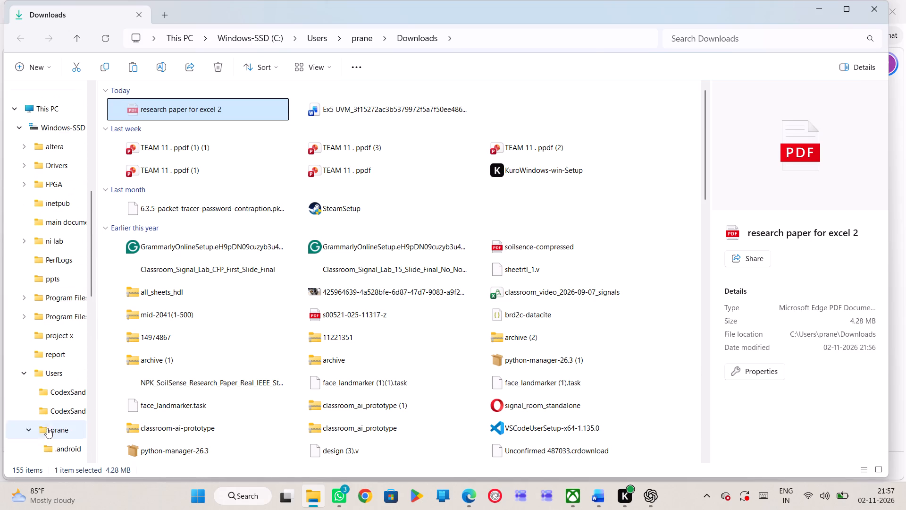
pyautogui.click(62, 337)
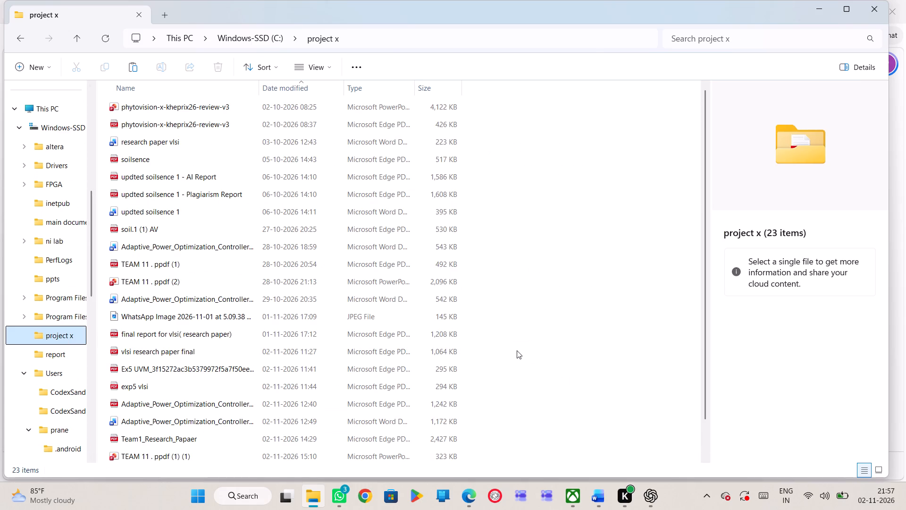
pyautogui.scroll(-2, 517, 350)
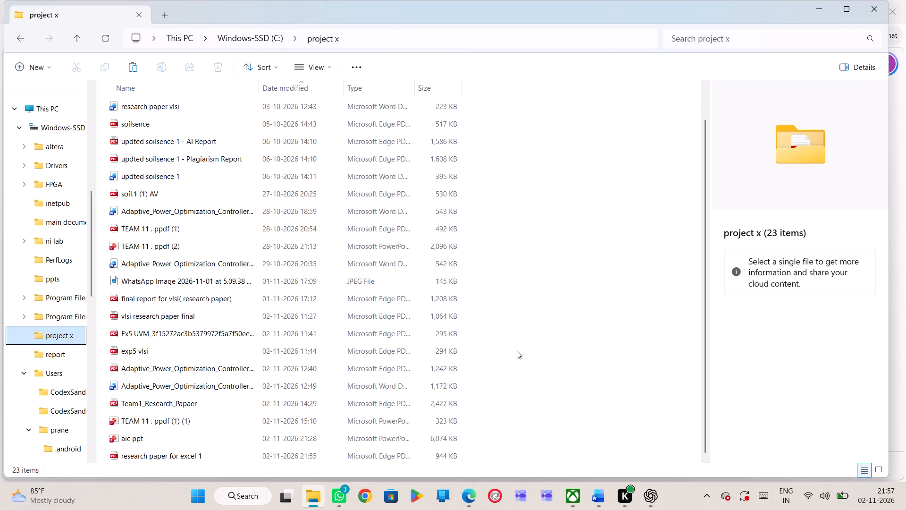
pyautogui.hotkey('ctrl', 'v')
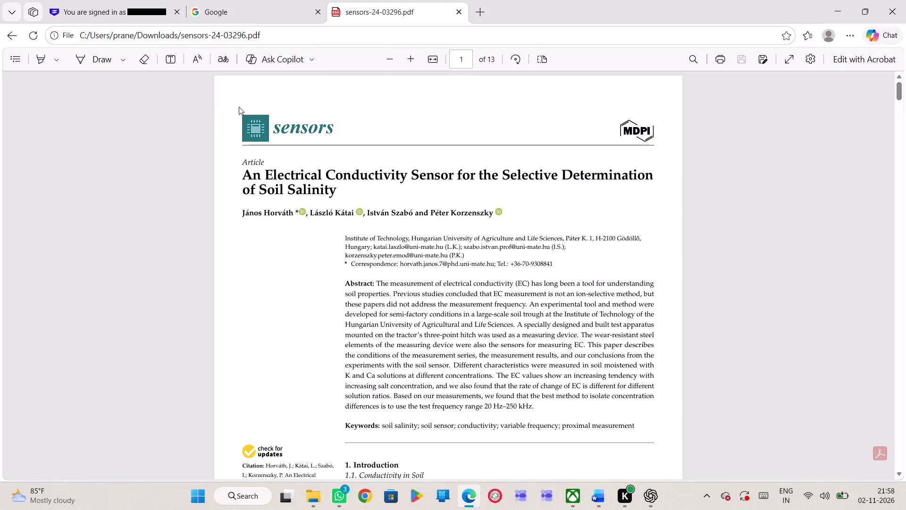
pyautogui.scroll(-3, 479, 309)
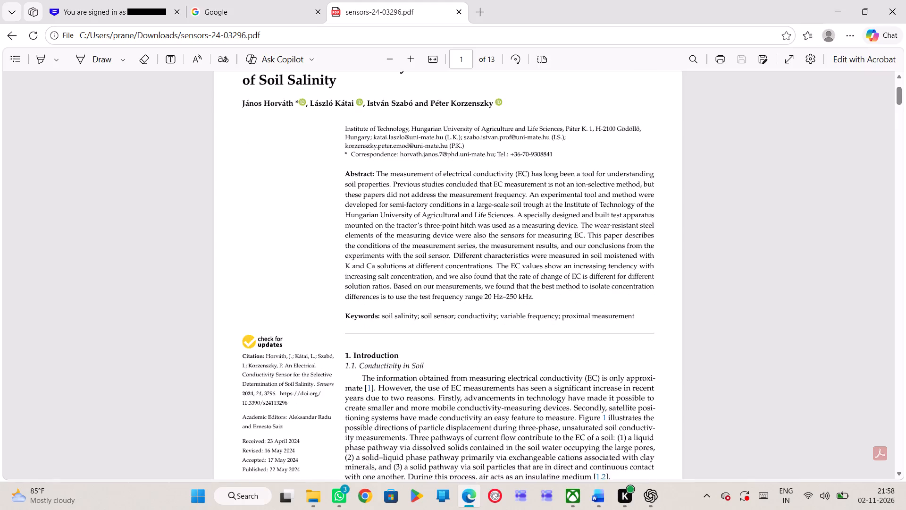
pyautogui.scroll(-3, 479, 309)
pyautogui.hscroll(1, 479, 309)
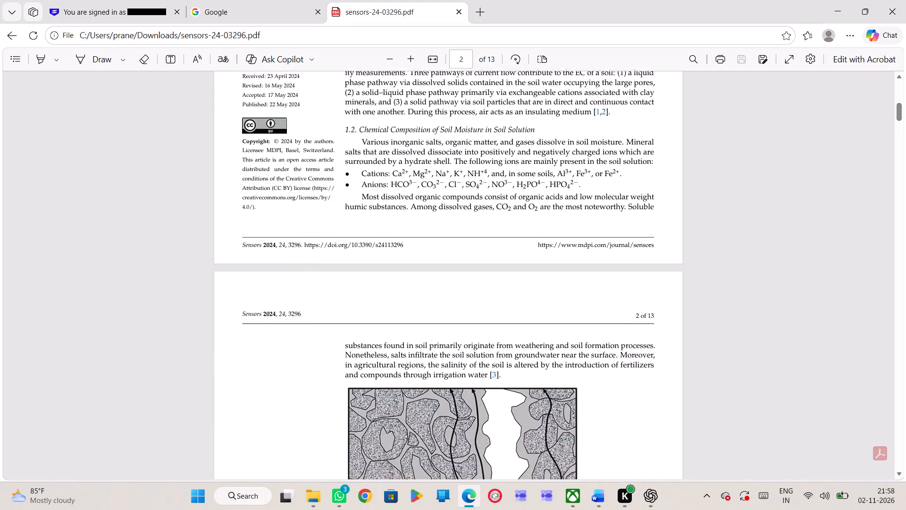
pyautogui.scroll(-4, 479, 309)
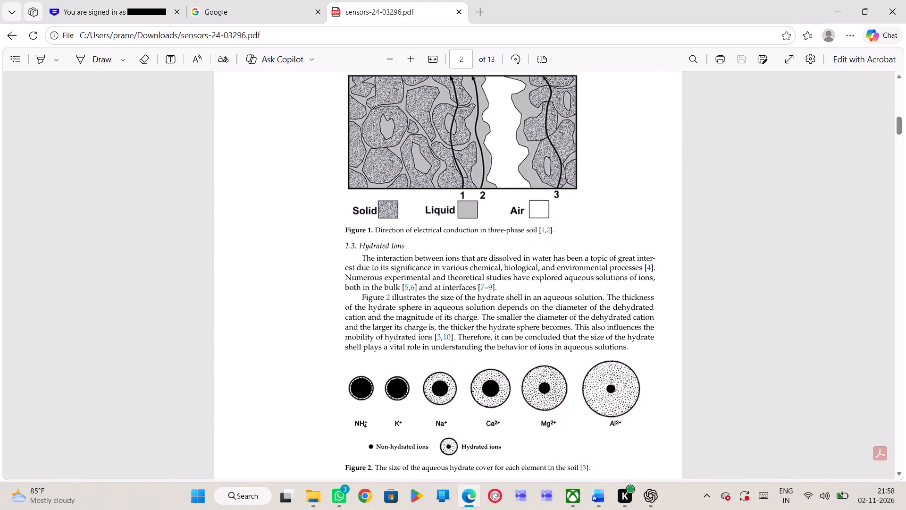
pyautogui.scroll(-5, 479, 309)
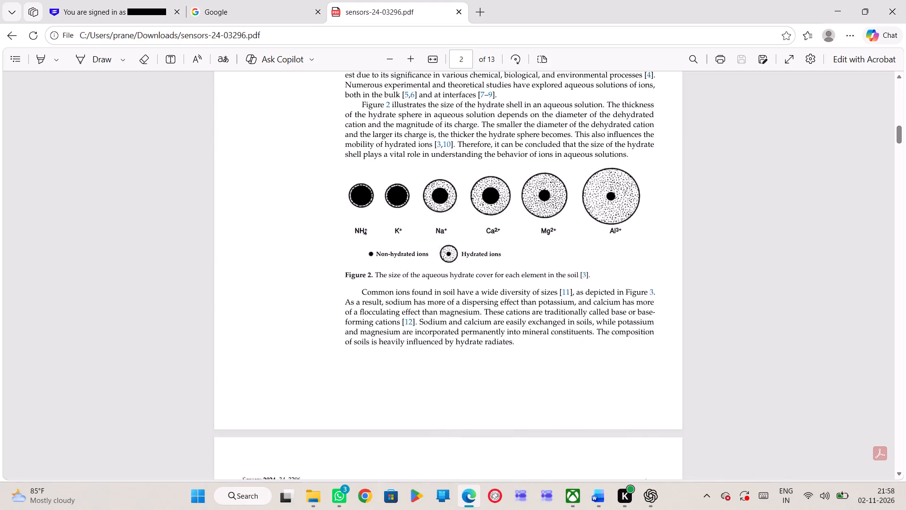
pyautogui.scroll(-8, 479, 309)
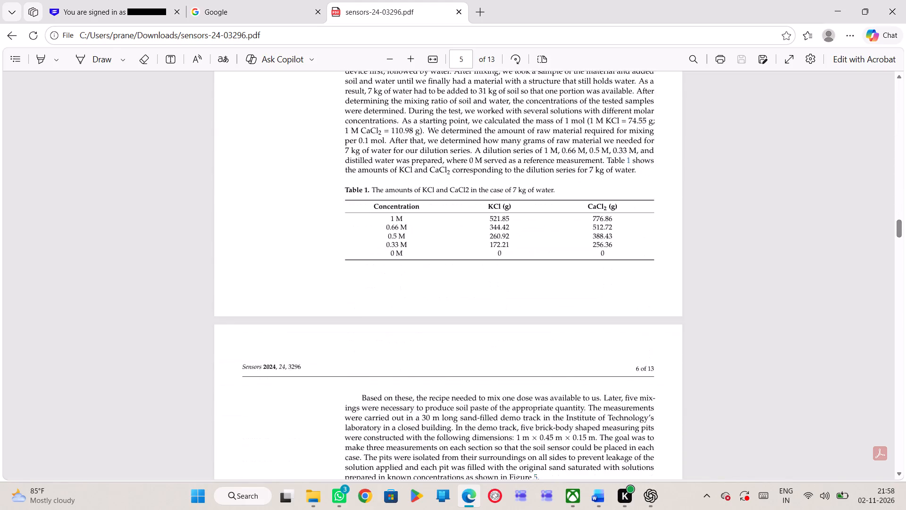
pyautogui.scroll(-2, 479, 309)
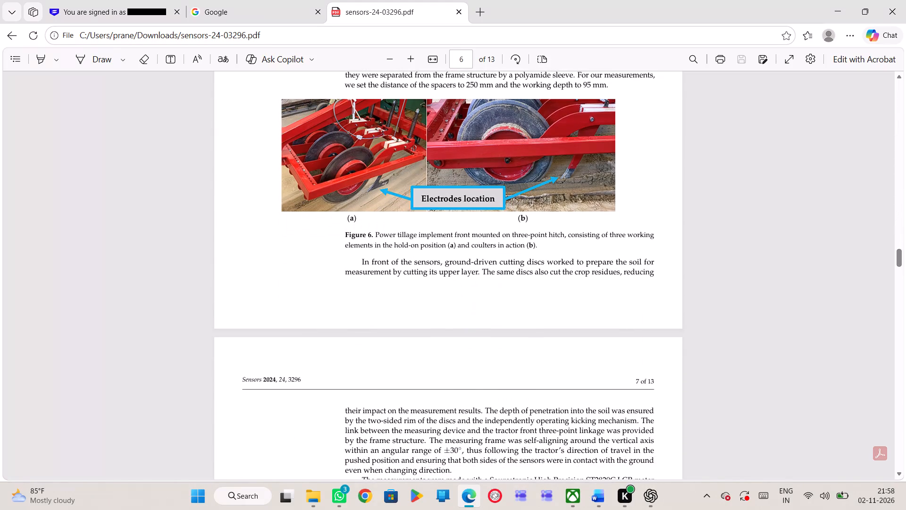
pyautogui.scroll(-2, 479, 309)
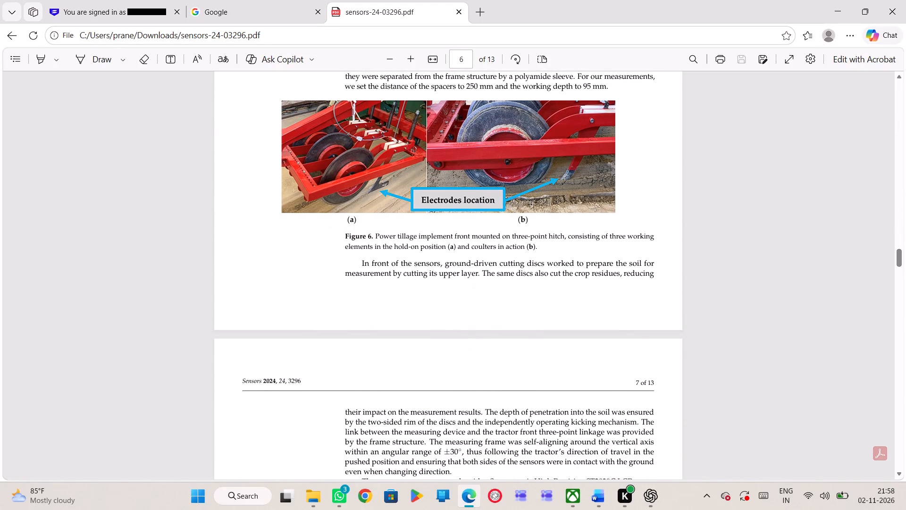
pyautogui.scroll(-3, 479, 309)
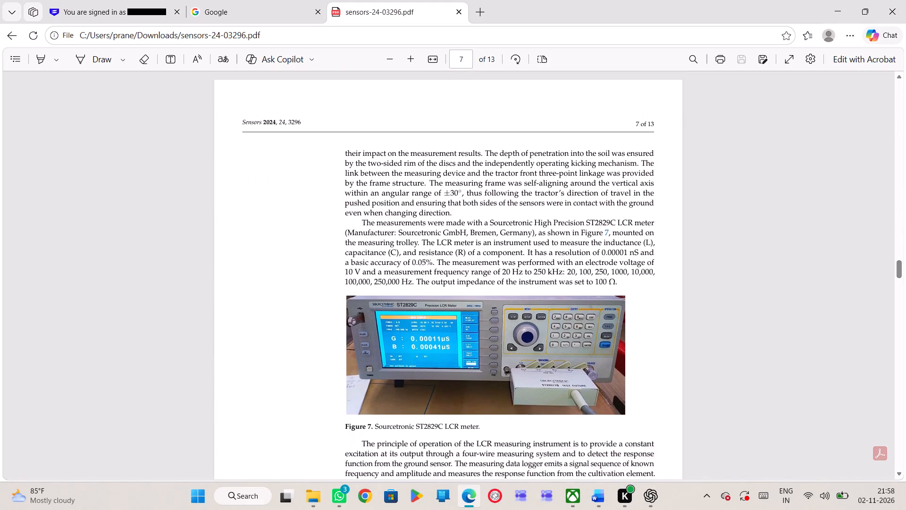
pyautogui.scroll(-6, 479, 309)
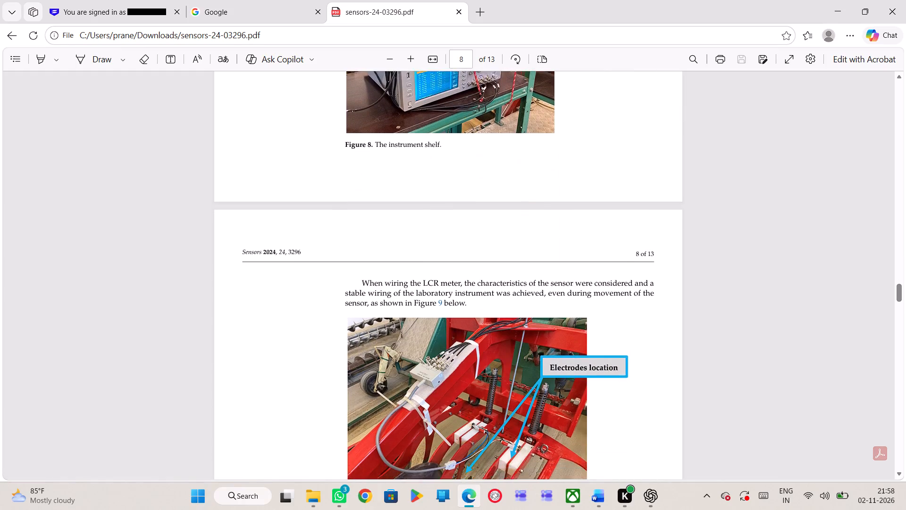
pyautogui.scroll(-7, 479, 309)
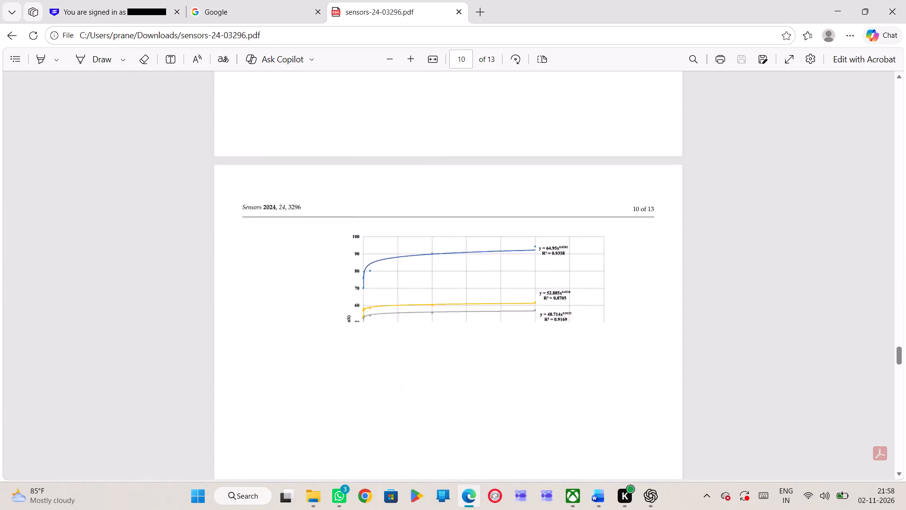
pyautogui.scroll(-7, 479, 309)
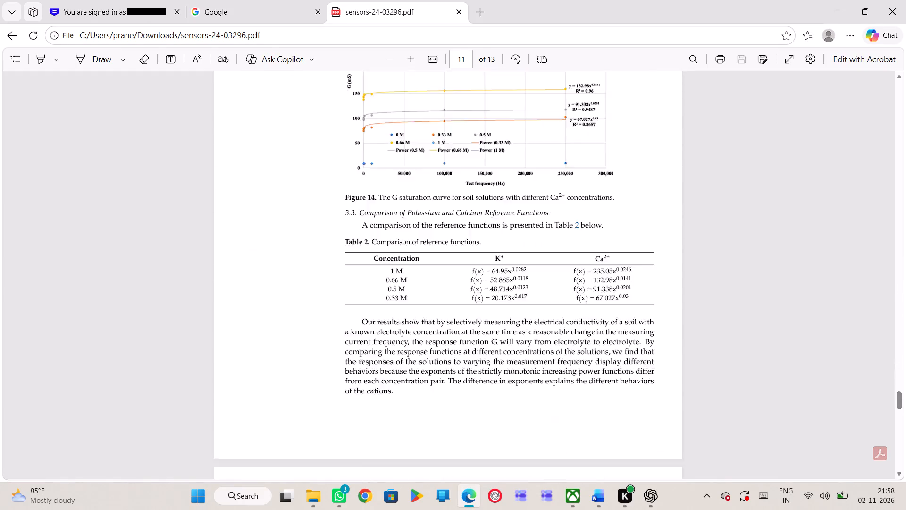
pyautogui.scroll(-8, 479, 309)
pyautogui.scroll(10, 479, 309)
pyautogui.scroll(11, 479, 309)
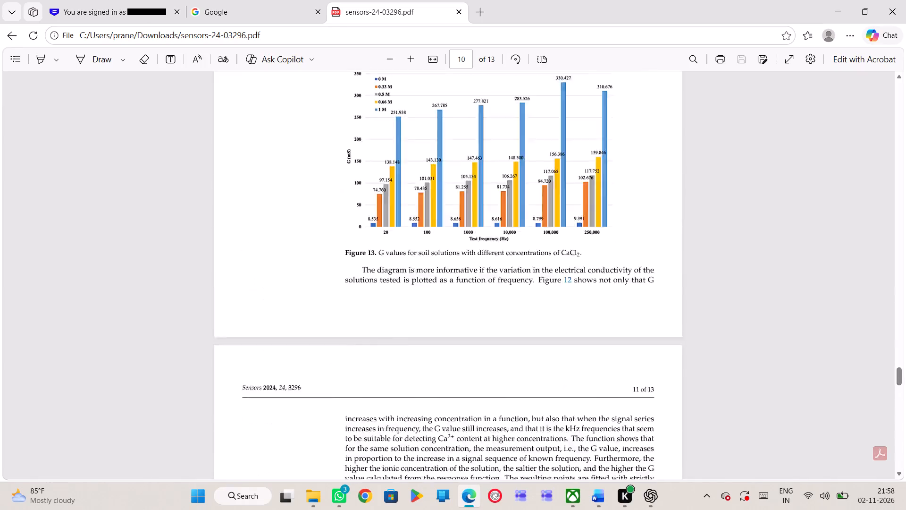
pyautogui.click(461, 10)
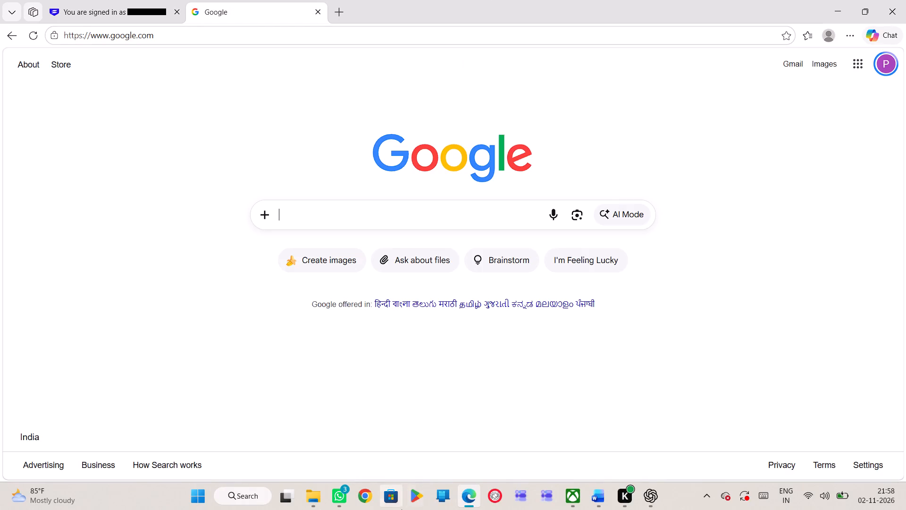
# Rename the downloaded sensors-24-03296 PDF in the Downloads folder as "research paper for excel 3".
pyautogui.click(319, 506)
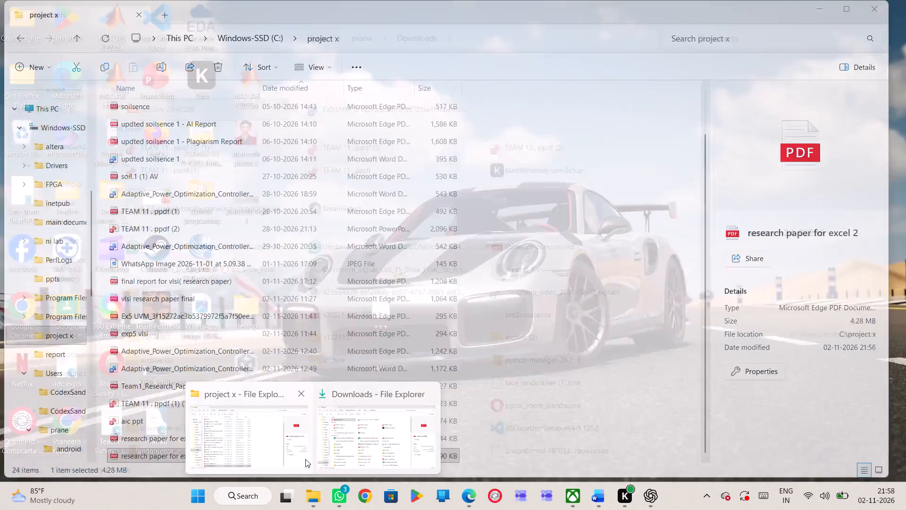
pyautogui.click(308, 505)
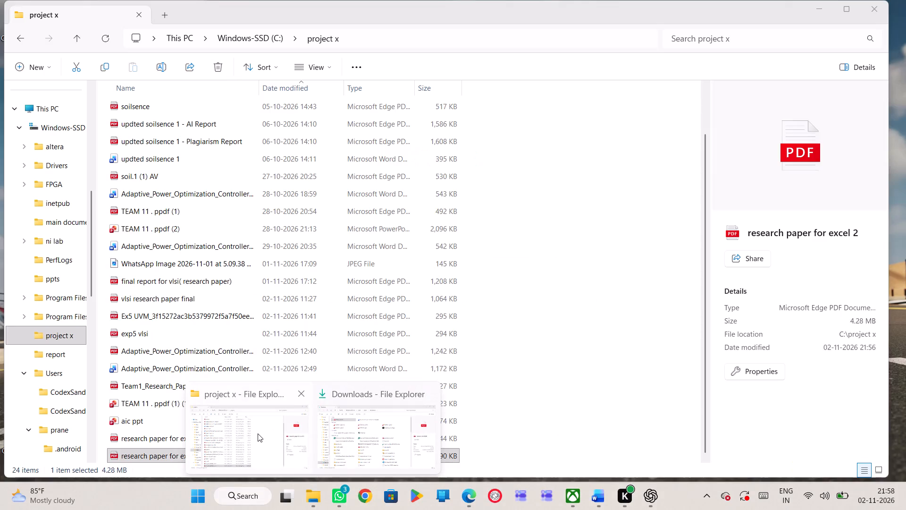
pyautogui.click(356, 429)
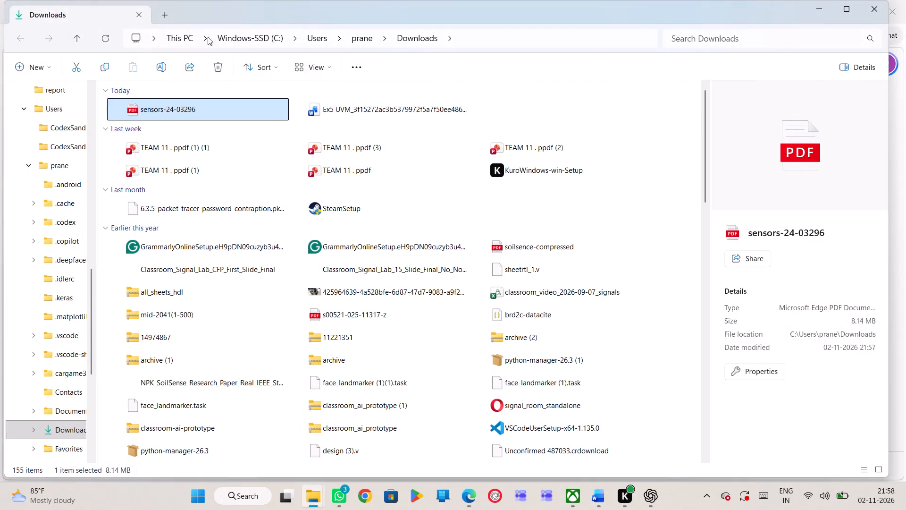
pyautogui.click(166, 65)
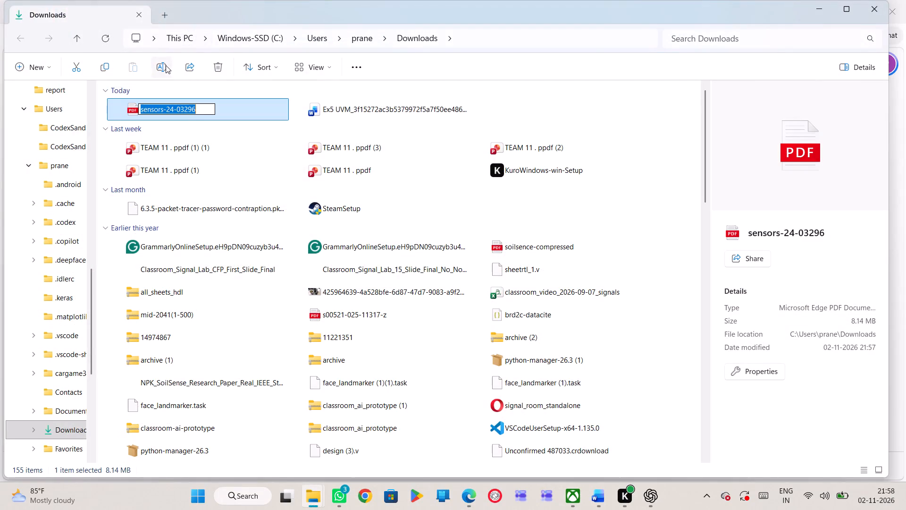
pyautogui.press('BackSpace')
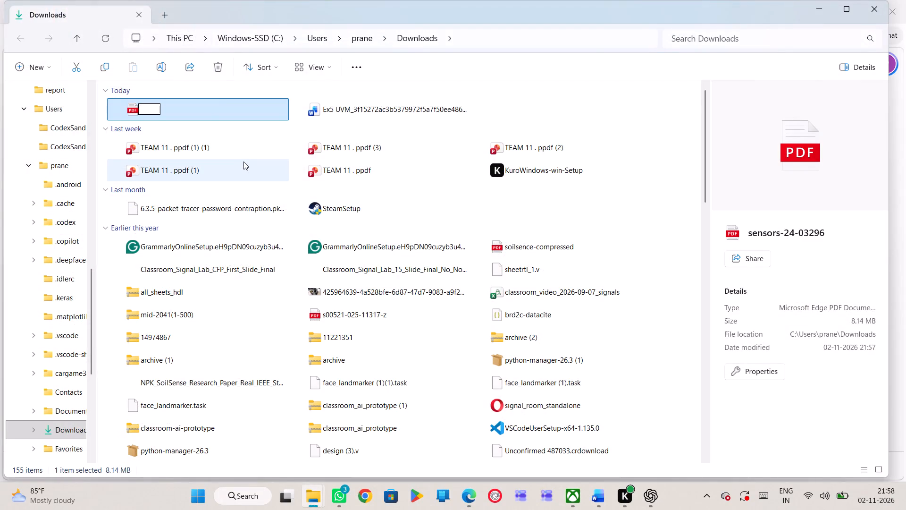
pyautogui.write('research p')
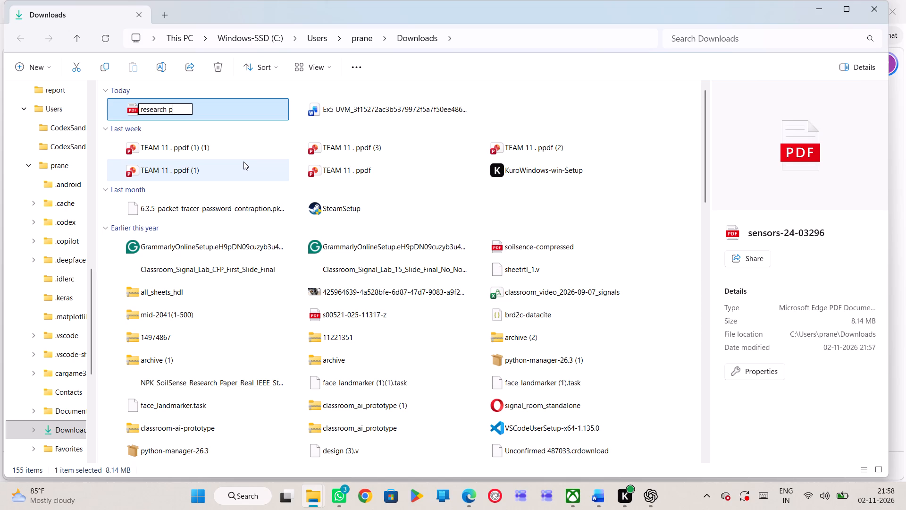
pyautogui.press('a')
pyautogui.write('per for ex')
pyautogui.press('c')
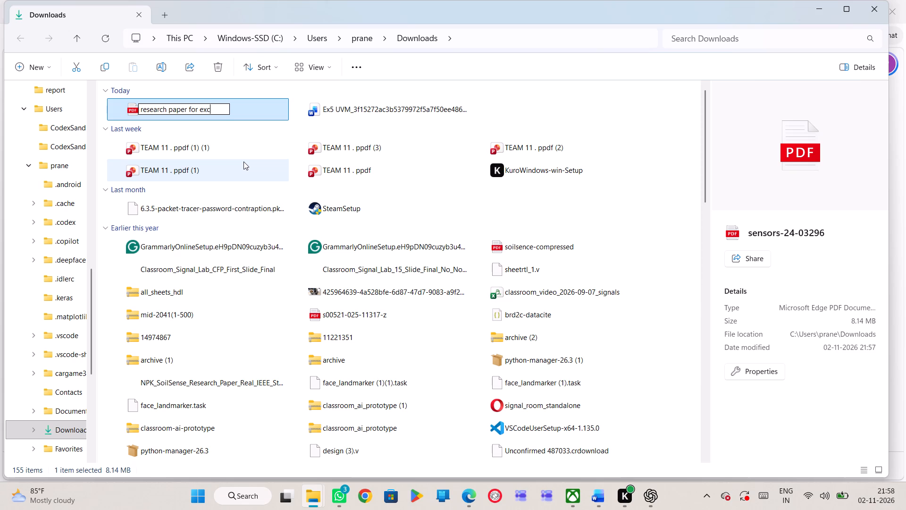
pyautogui.write('el3')
pyautogui.click(216, 109)
pyautogui.press('space')
pyautogui.press('Return')
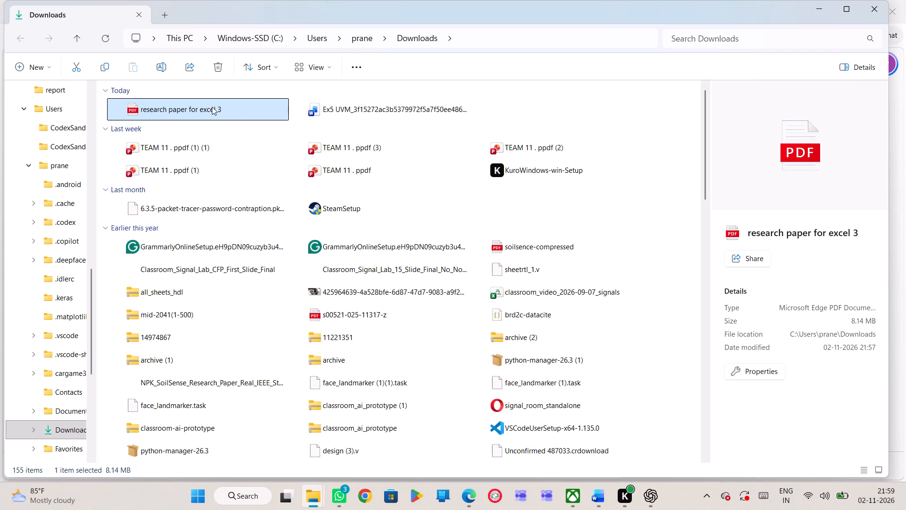
# Move "research paper for excel 3" from Downloads into the project x folder on drive C:.
pyautogui.click(72, 66)
pyautogui.scroll(-1, 47, 359)
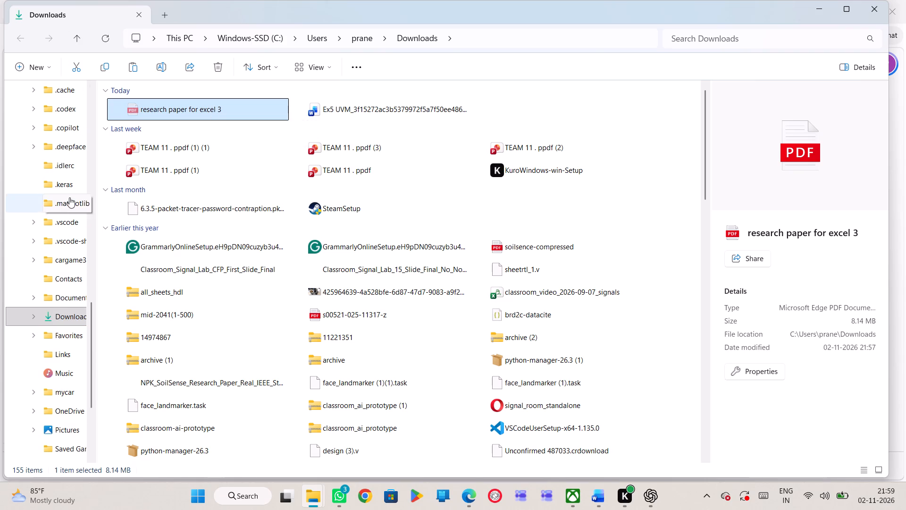
pyautogui.scroll(4, 35, 263)
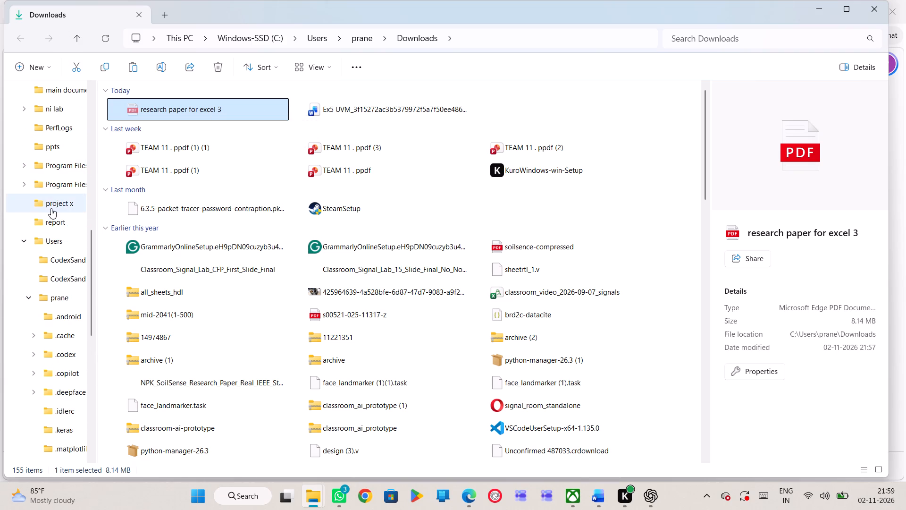
pyautogui.click(51, 207)
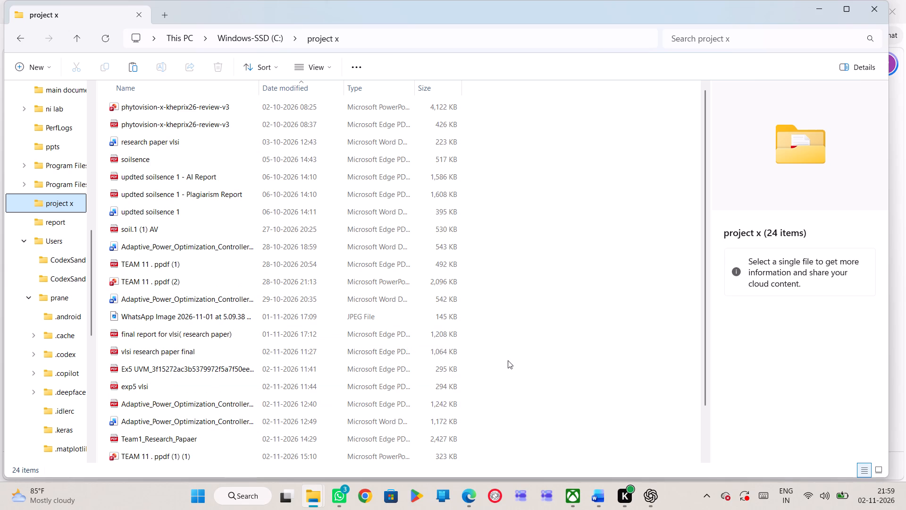
pyautogui.hotkey('ctrl', 'v')
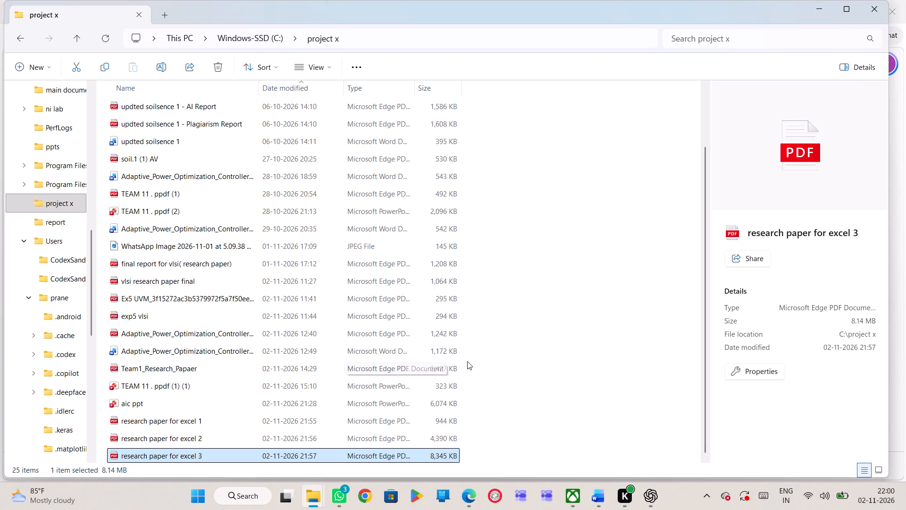
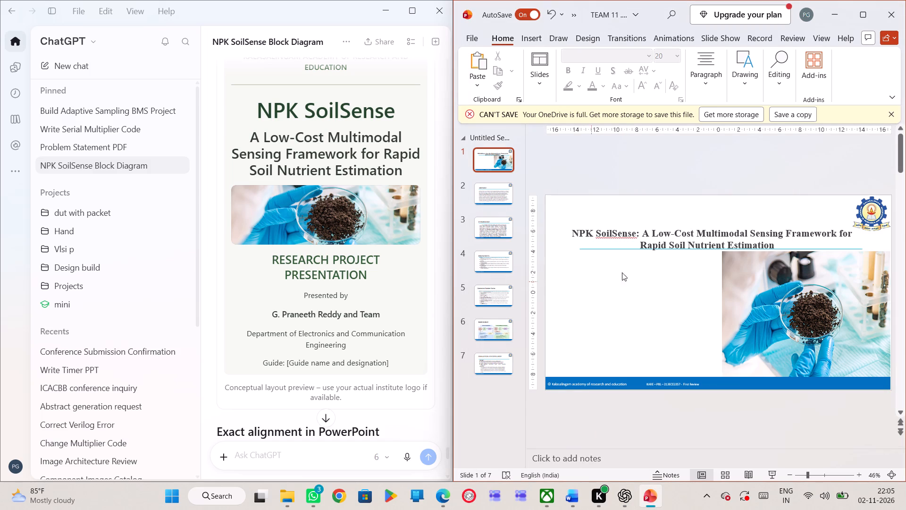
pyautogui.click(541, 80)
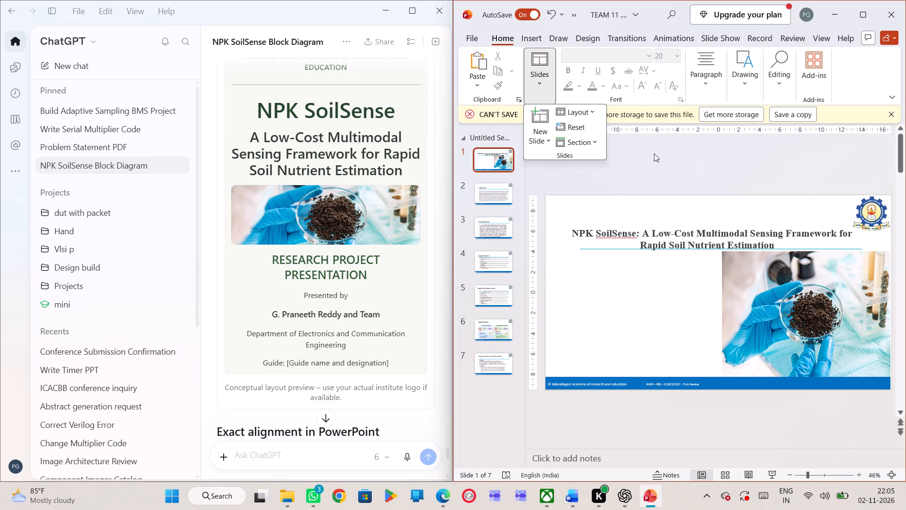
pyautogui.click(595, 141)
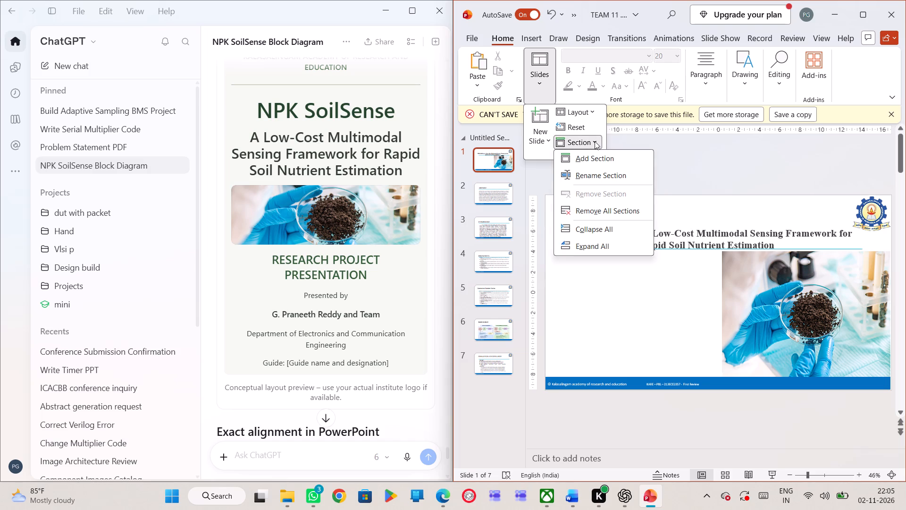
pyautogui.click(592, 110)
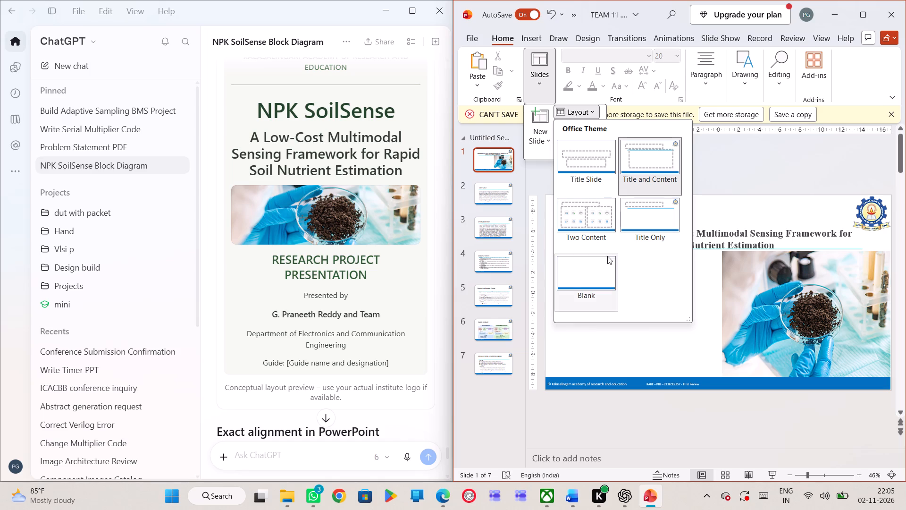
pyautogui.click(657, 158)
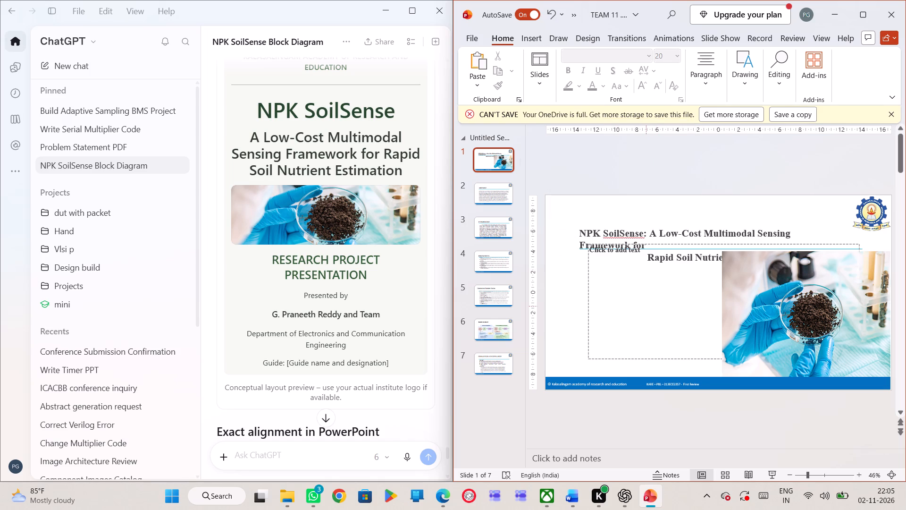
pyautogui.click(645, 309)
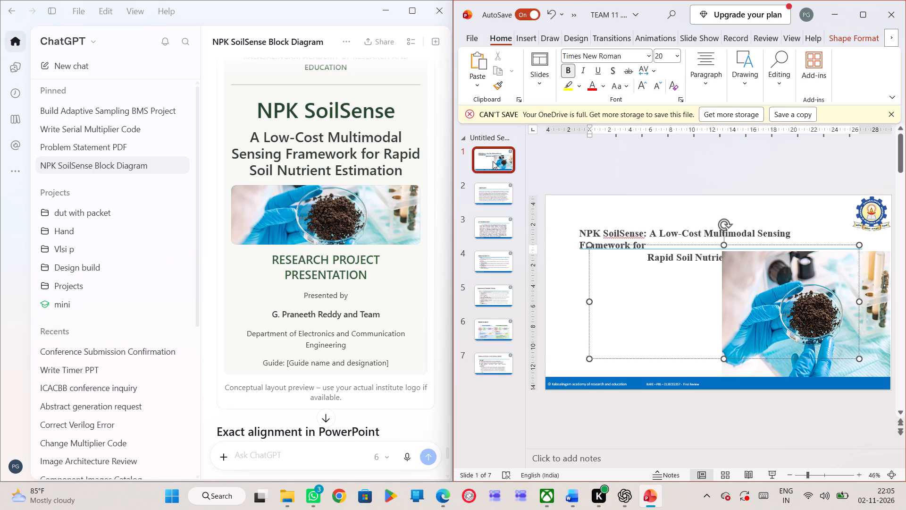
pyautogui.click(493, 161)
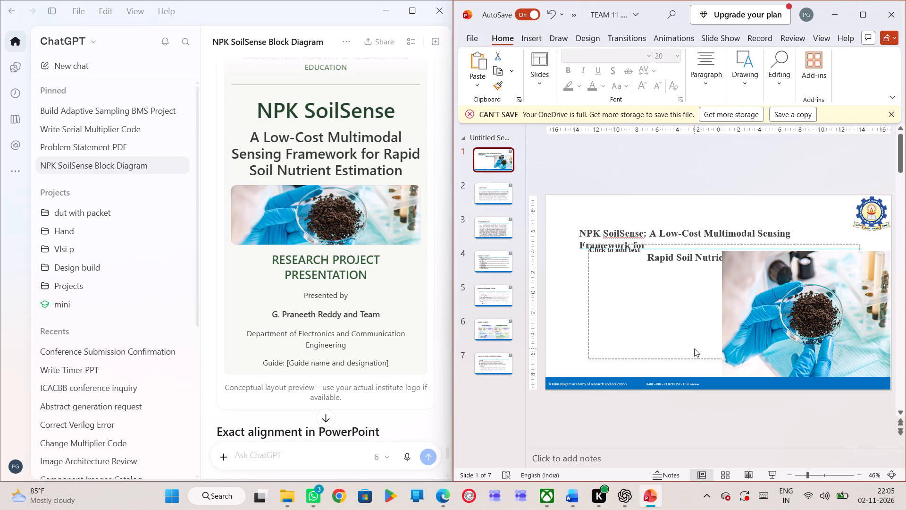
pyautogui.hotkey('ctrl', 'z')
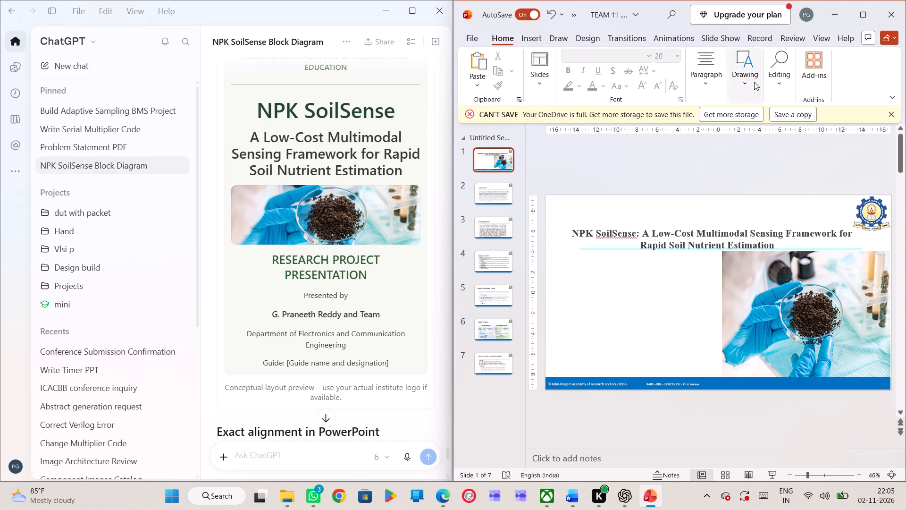
# Add a new section starting at slide 1 without giving it a custom name.
pyautogui.click(540, 80)
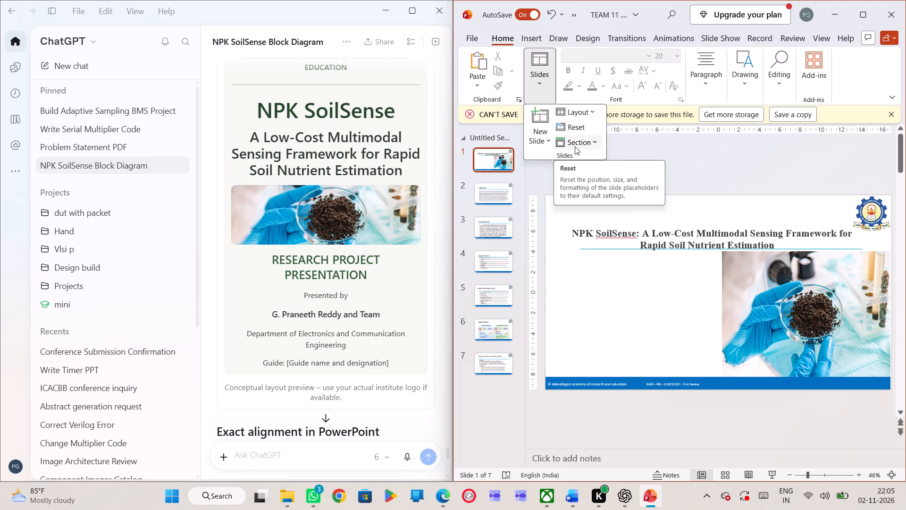
pyautogui.click(595, 142)
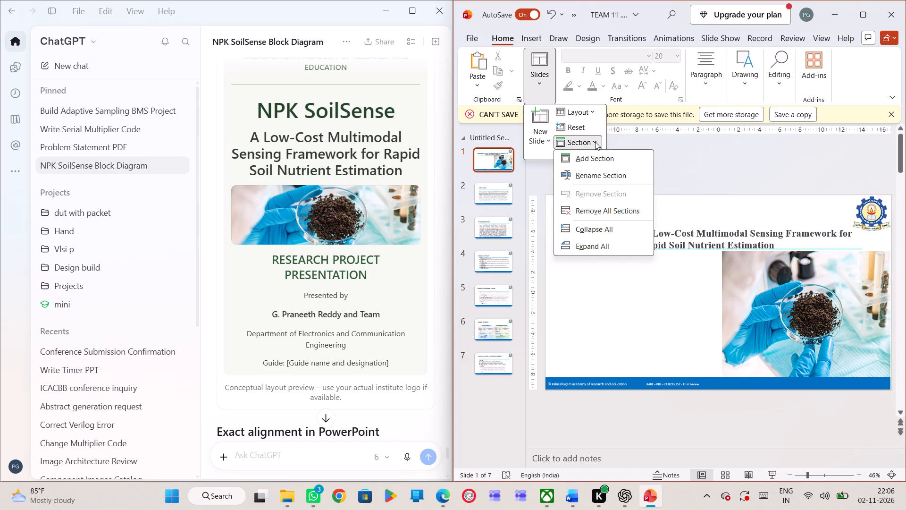
pyautogui.click(595, 161)
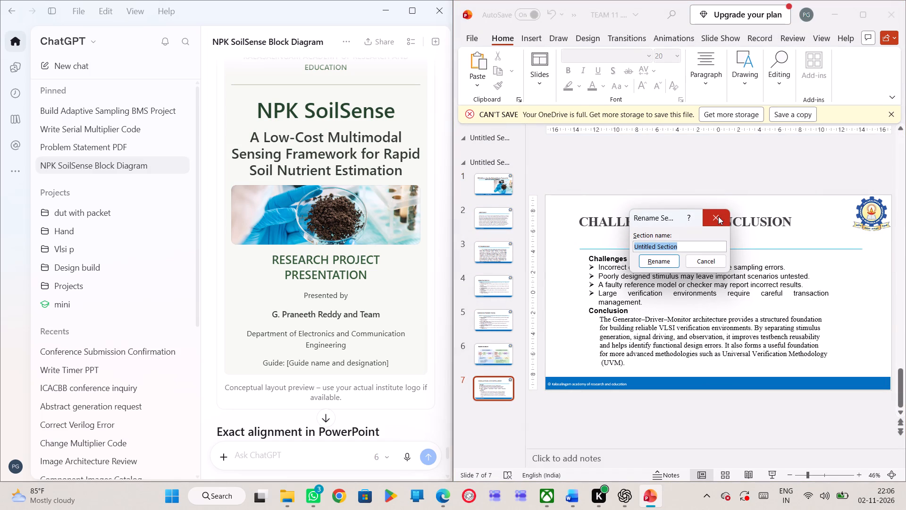
pyautogui.click(718, 216)
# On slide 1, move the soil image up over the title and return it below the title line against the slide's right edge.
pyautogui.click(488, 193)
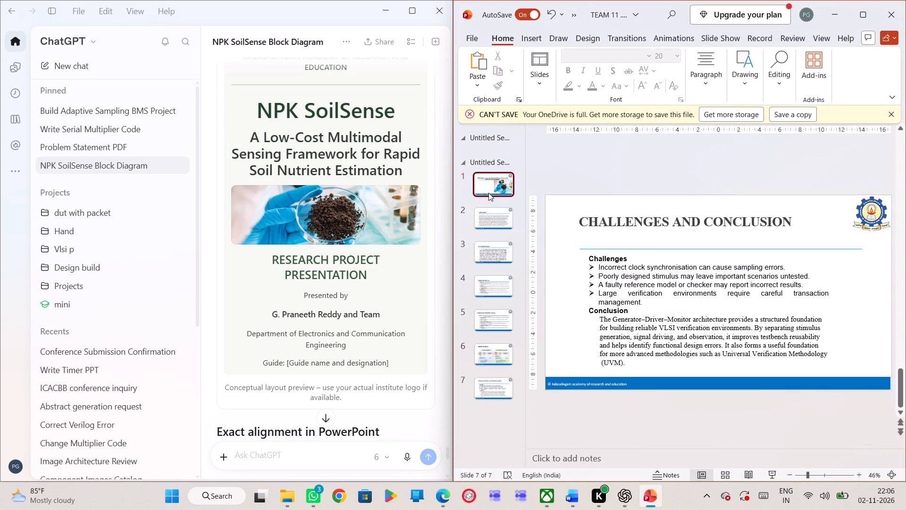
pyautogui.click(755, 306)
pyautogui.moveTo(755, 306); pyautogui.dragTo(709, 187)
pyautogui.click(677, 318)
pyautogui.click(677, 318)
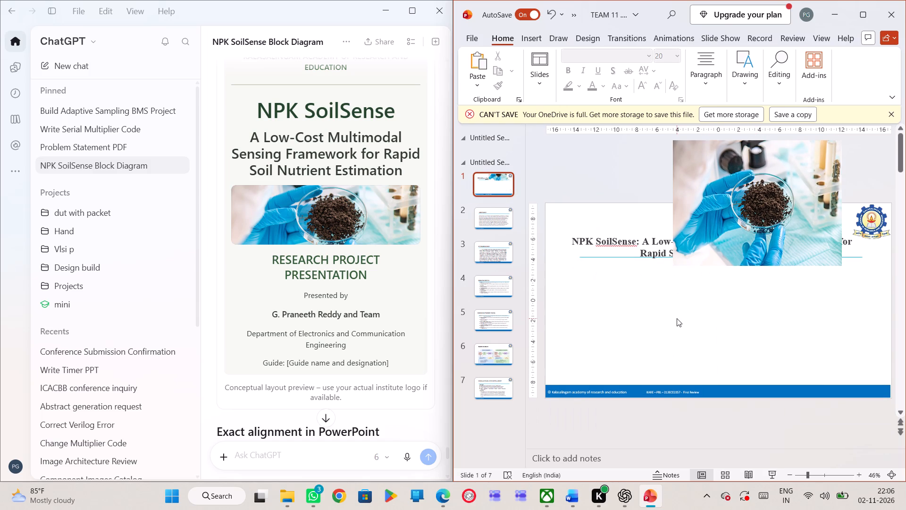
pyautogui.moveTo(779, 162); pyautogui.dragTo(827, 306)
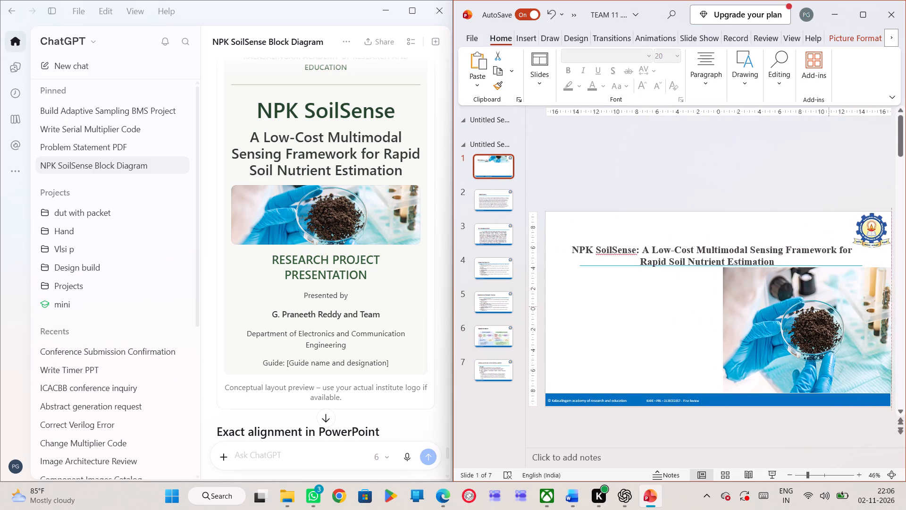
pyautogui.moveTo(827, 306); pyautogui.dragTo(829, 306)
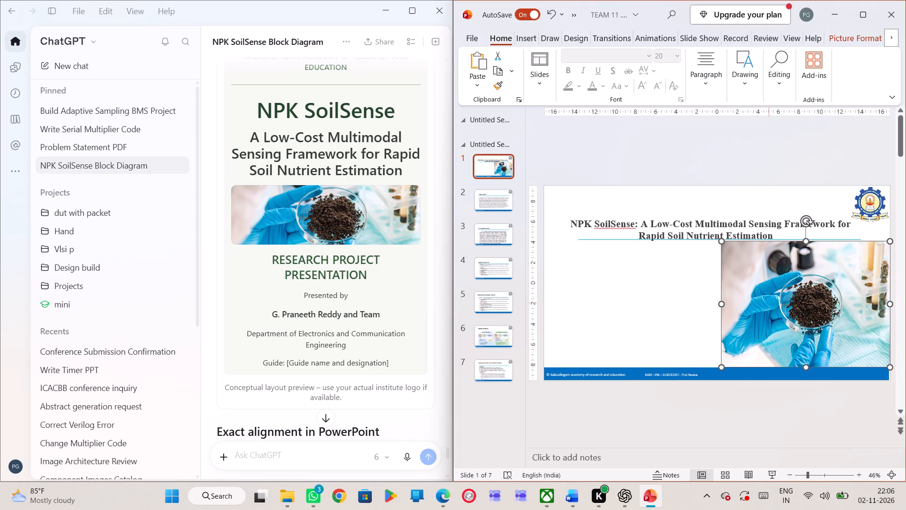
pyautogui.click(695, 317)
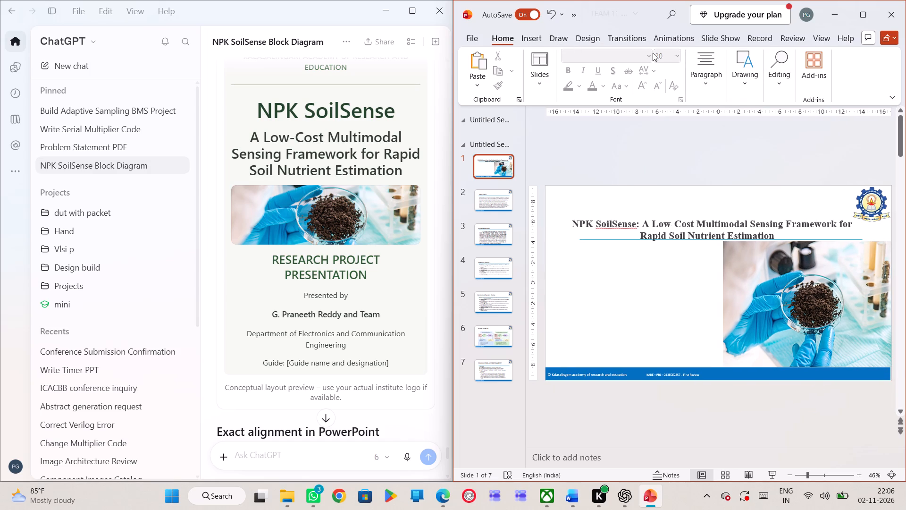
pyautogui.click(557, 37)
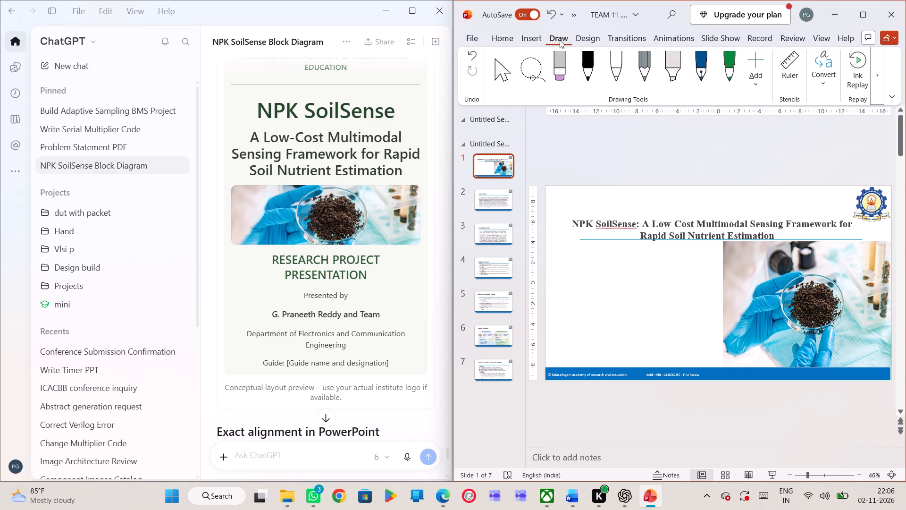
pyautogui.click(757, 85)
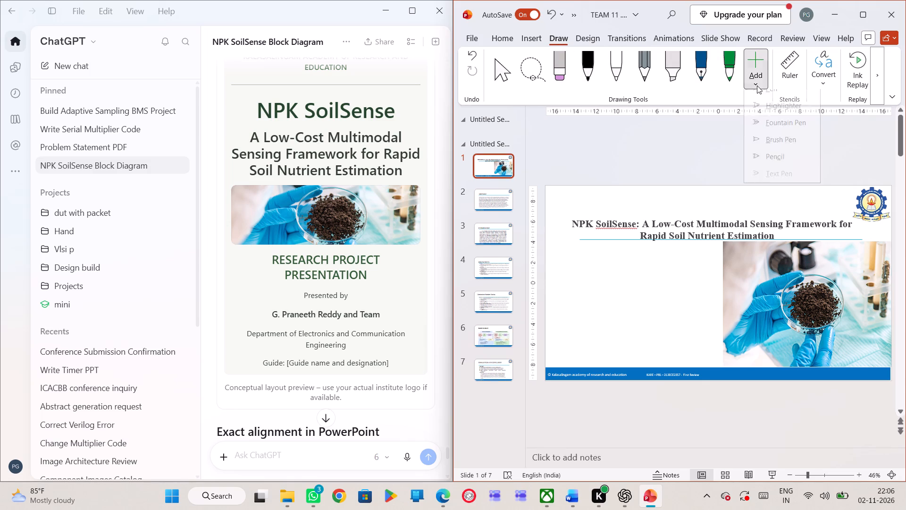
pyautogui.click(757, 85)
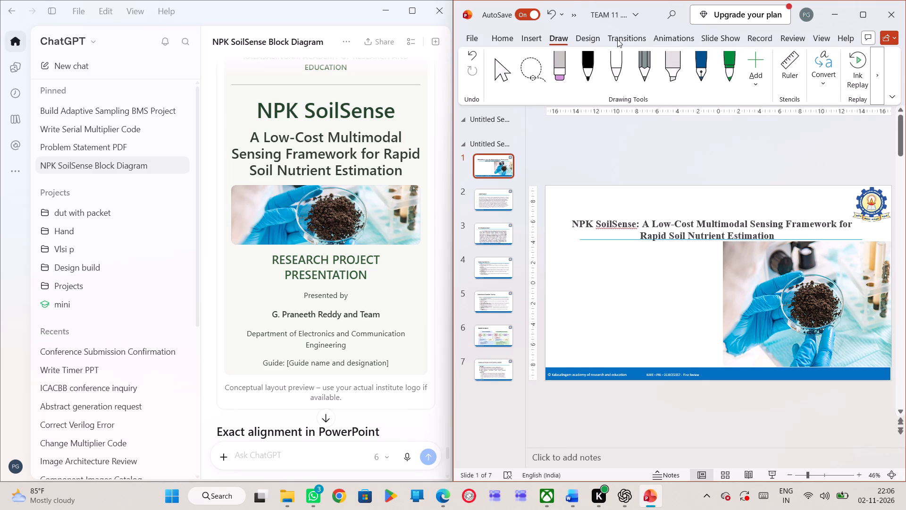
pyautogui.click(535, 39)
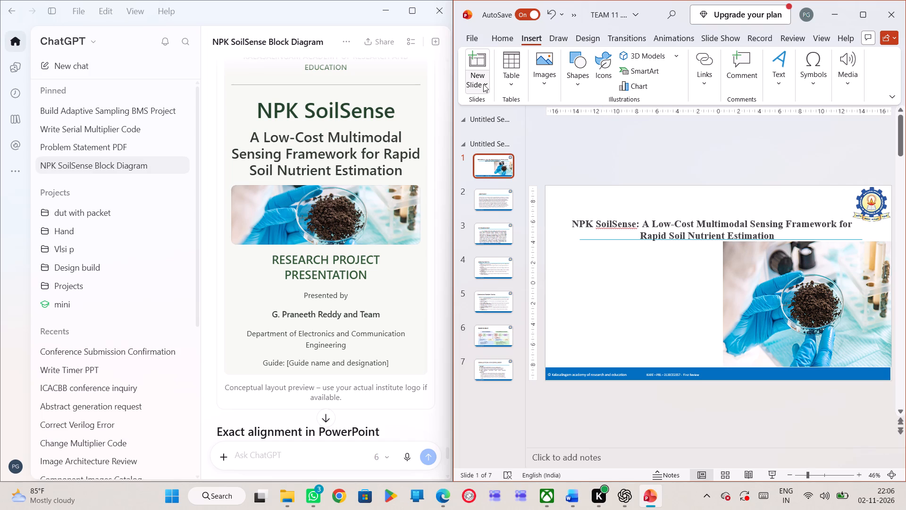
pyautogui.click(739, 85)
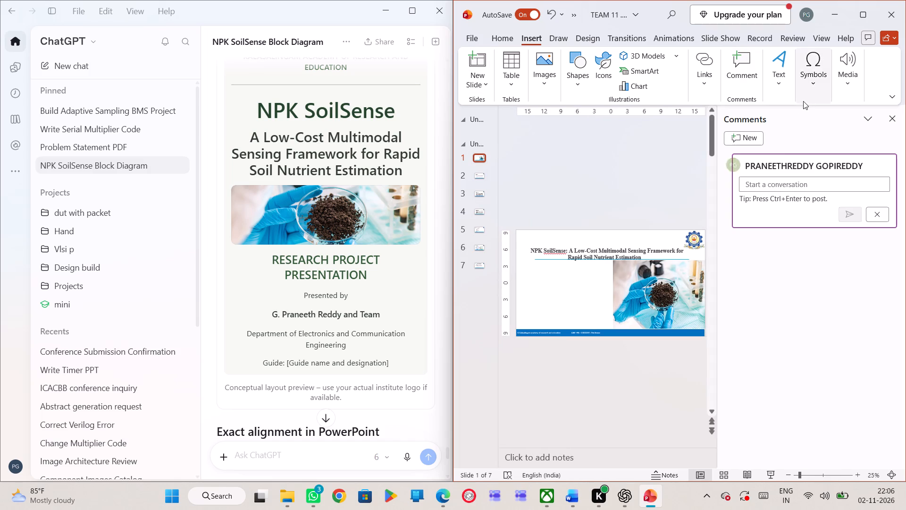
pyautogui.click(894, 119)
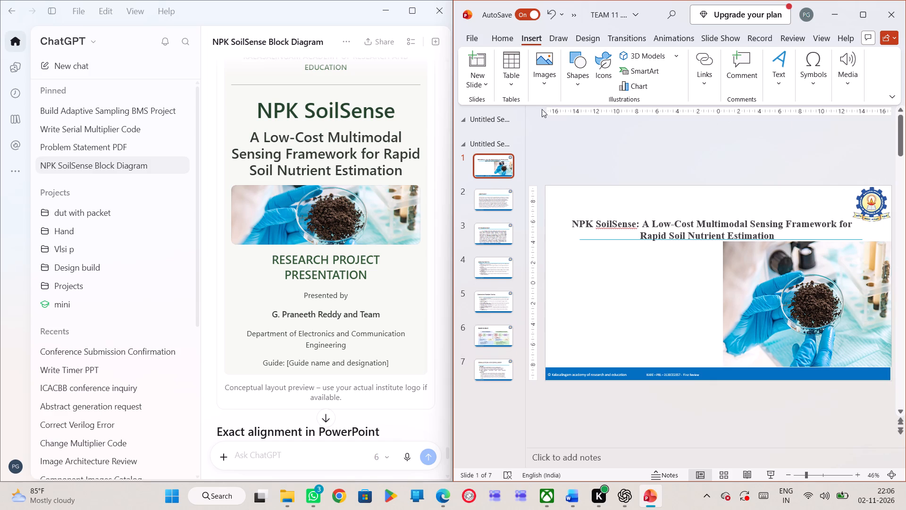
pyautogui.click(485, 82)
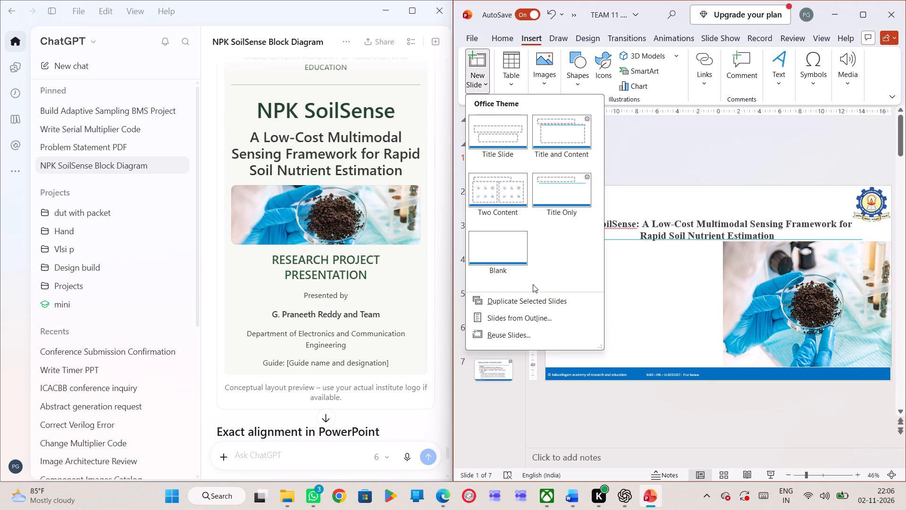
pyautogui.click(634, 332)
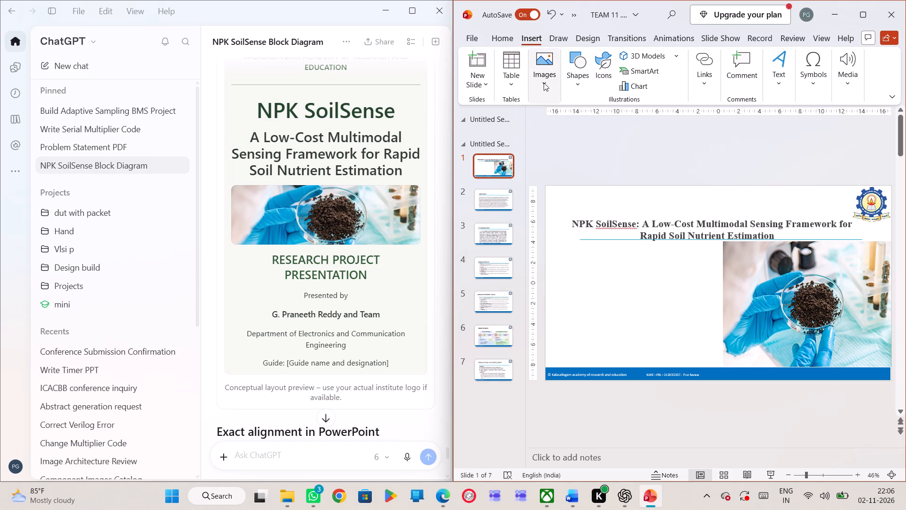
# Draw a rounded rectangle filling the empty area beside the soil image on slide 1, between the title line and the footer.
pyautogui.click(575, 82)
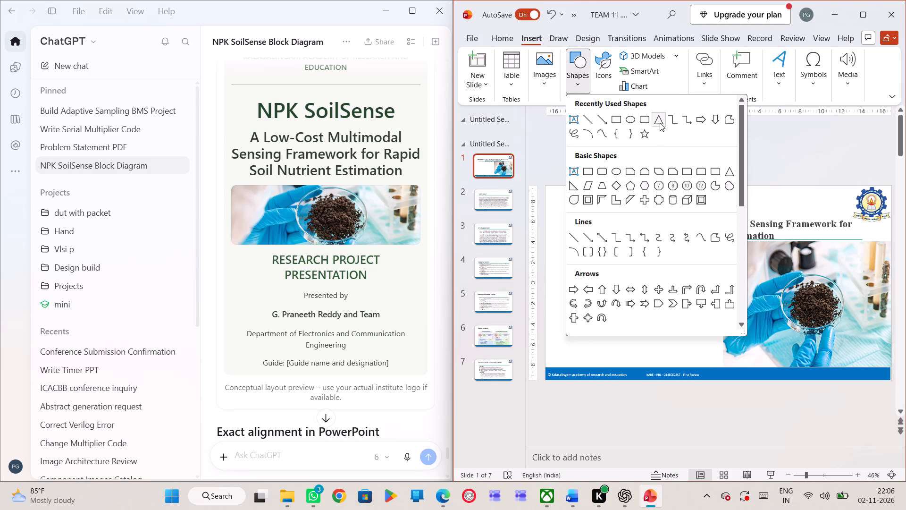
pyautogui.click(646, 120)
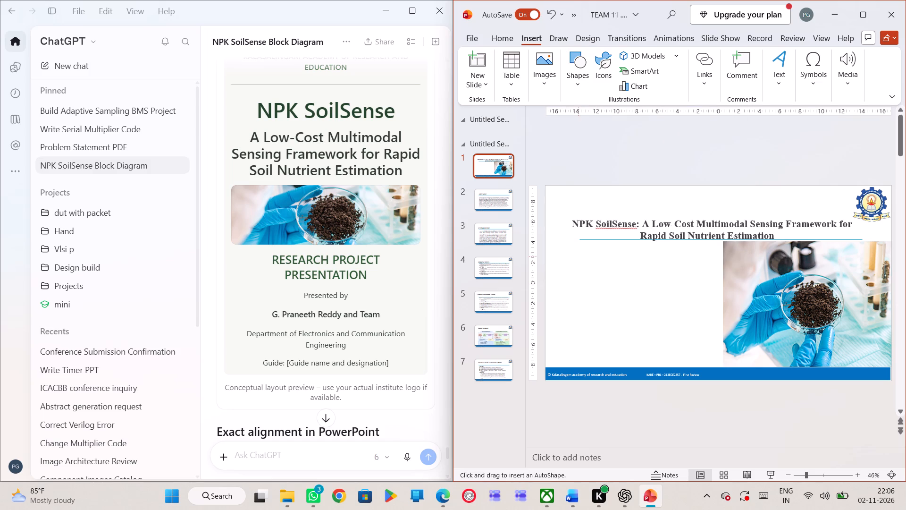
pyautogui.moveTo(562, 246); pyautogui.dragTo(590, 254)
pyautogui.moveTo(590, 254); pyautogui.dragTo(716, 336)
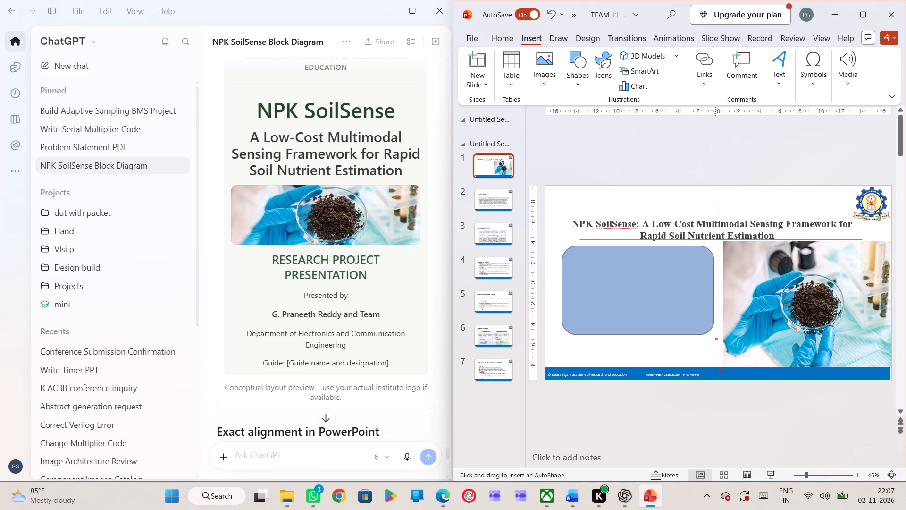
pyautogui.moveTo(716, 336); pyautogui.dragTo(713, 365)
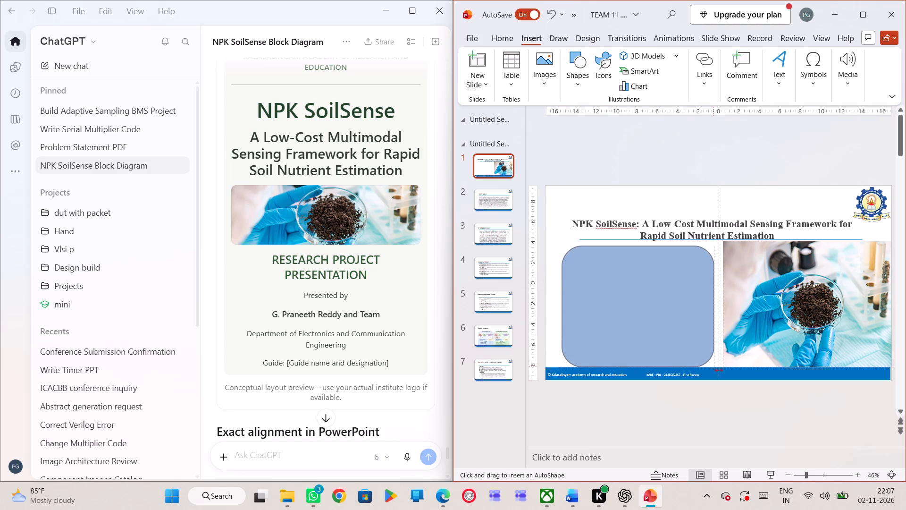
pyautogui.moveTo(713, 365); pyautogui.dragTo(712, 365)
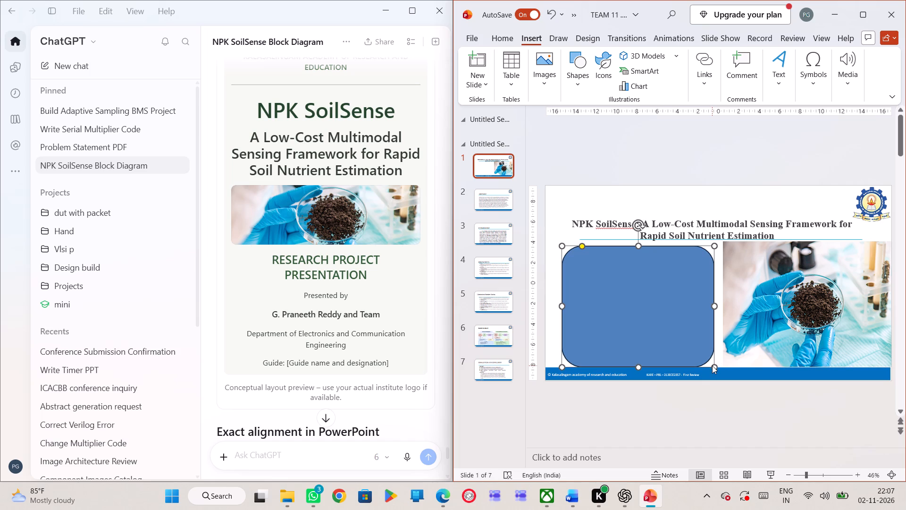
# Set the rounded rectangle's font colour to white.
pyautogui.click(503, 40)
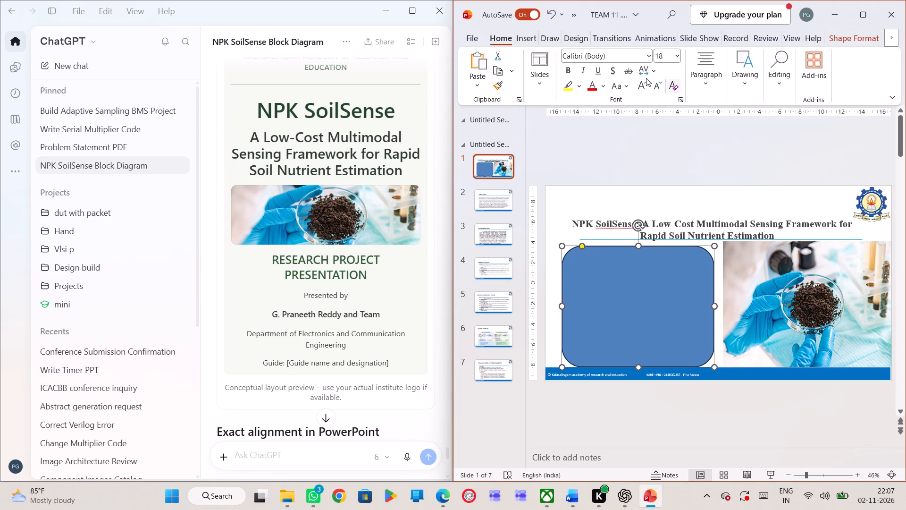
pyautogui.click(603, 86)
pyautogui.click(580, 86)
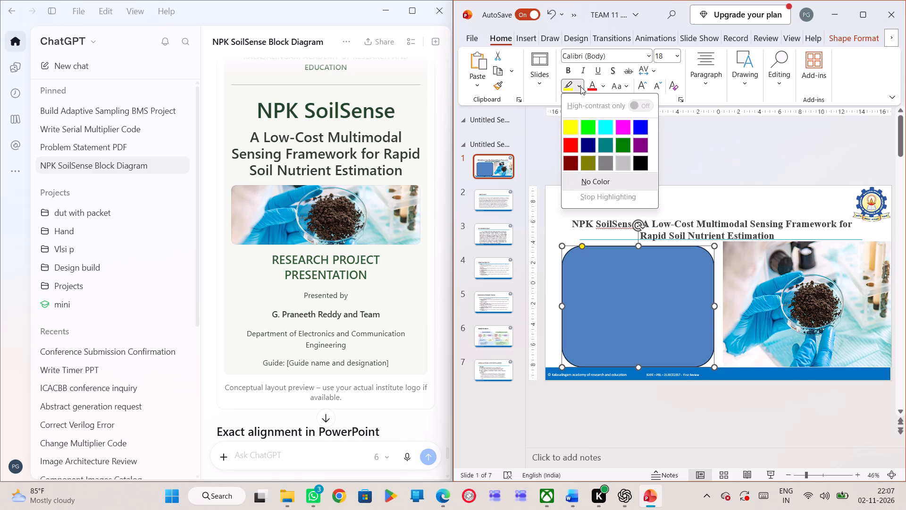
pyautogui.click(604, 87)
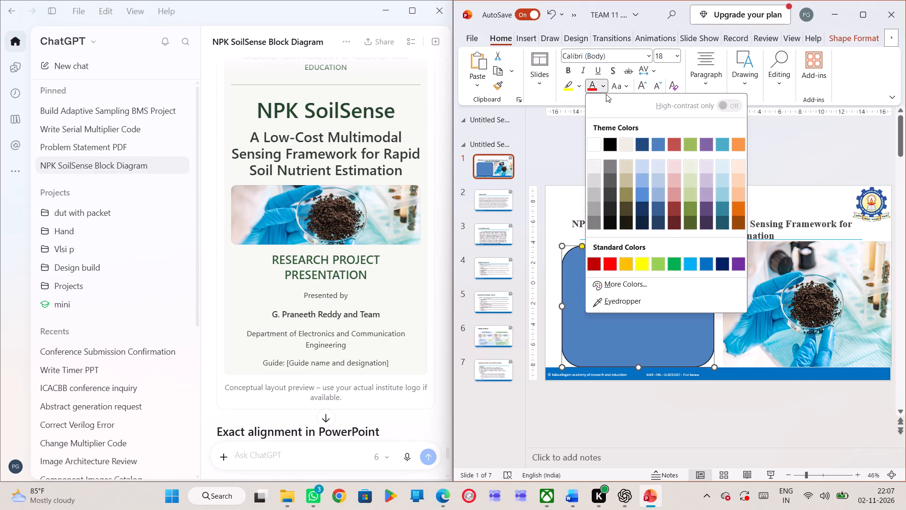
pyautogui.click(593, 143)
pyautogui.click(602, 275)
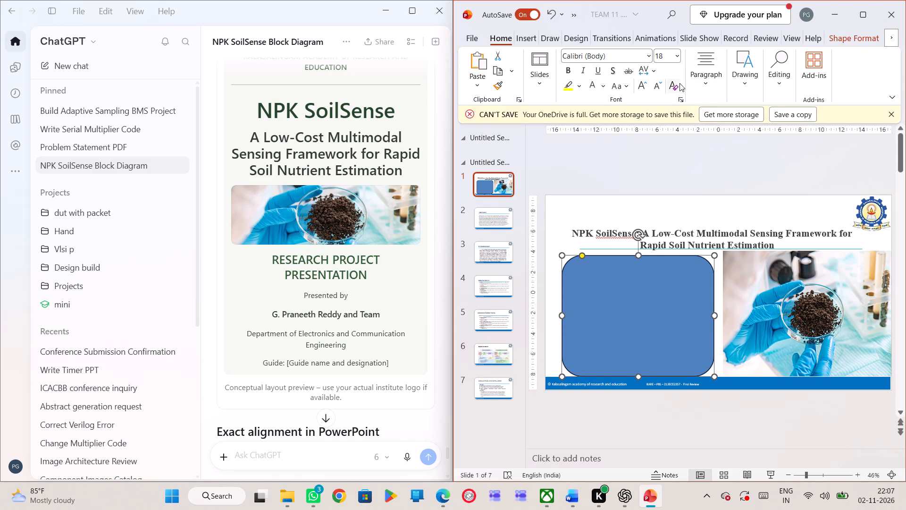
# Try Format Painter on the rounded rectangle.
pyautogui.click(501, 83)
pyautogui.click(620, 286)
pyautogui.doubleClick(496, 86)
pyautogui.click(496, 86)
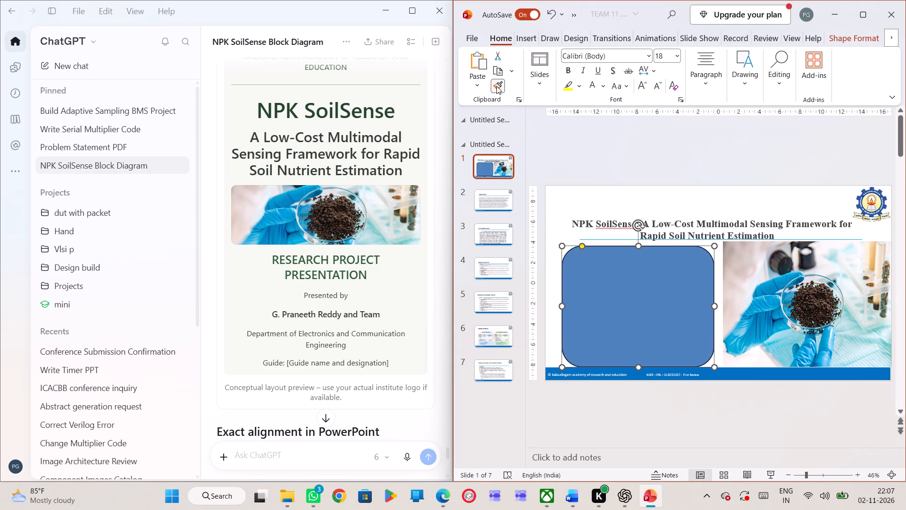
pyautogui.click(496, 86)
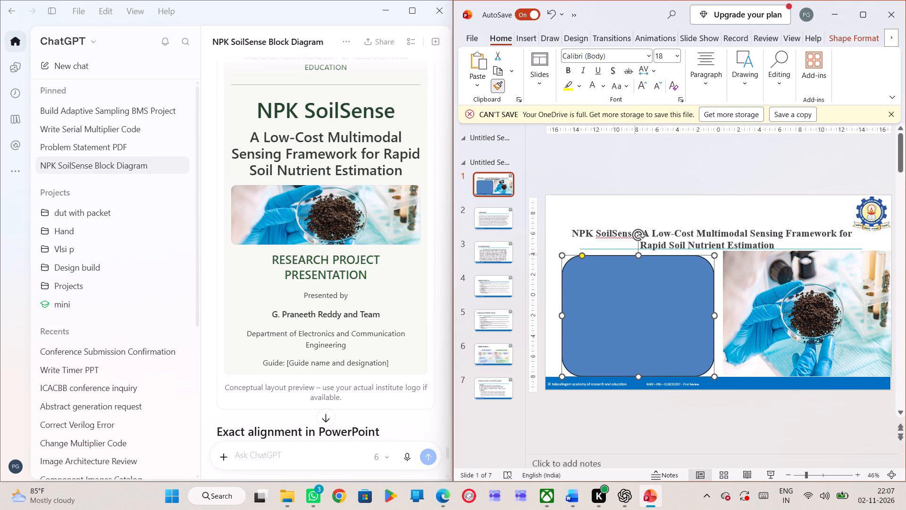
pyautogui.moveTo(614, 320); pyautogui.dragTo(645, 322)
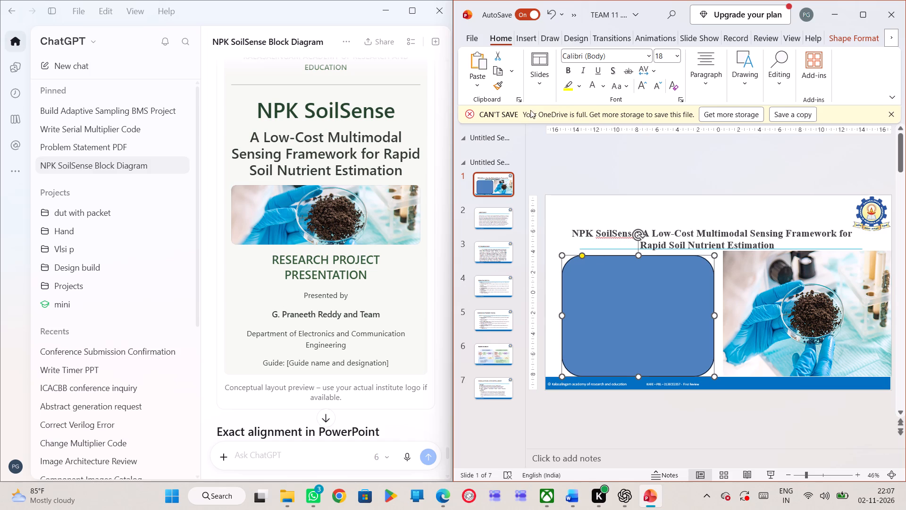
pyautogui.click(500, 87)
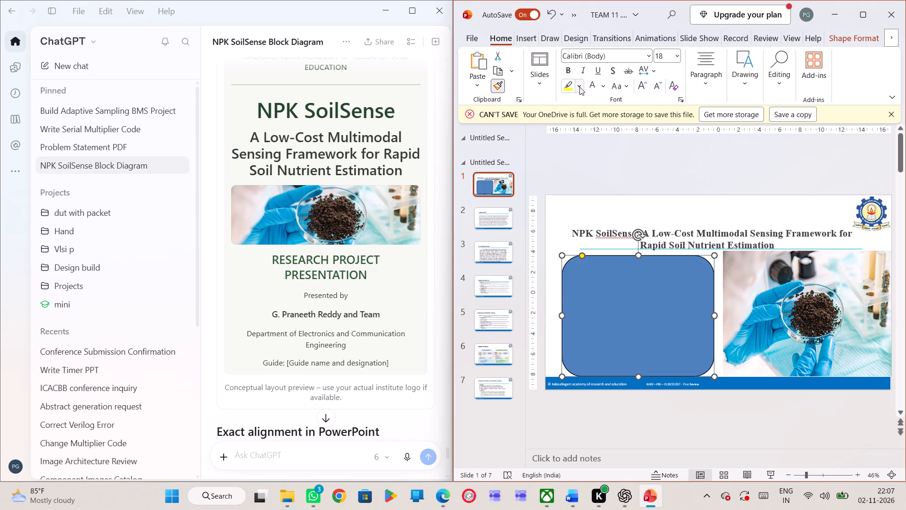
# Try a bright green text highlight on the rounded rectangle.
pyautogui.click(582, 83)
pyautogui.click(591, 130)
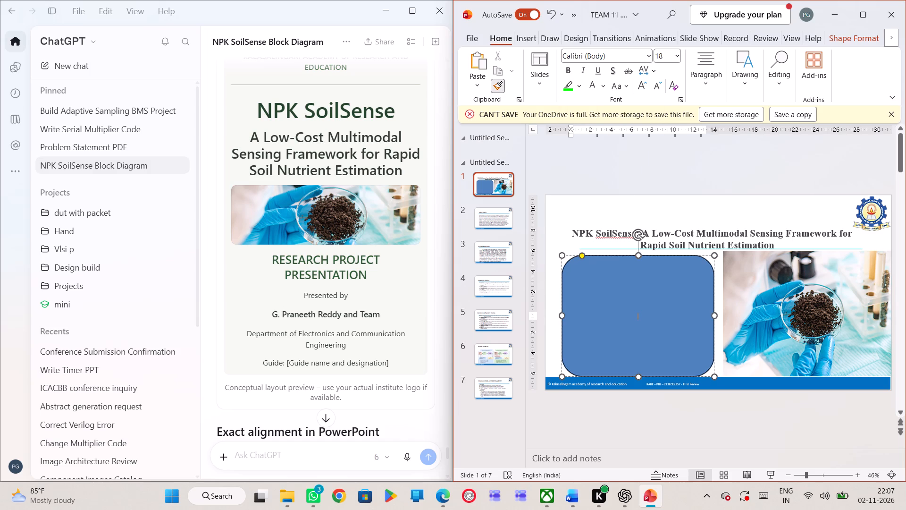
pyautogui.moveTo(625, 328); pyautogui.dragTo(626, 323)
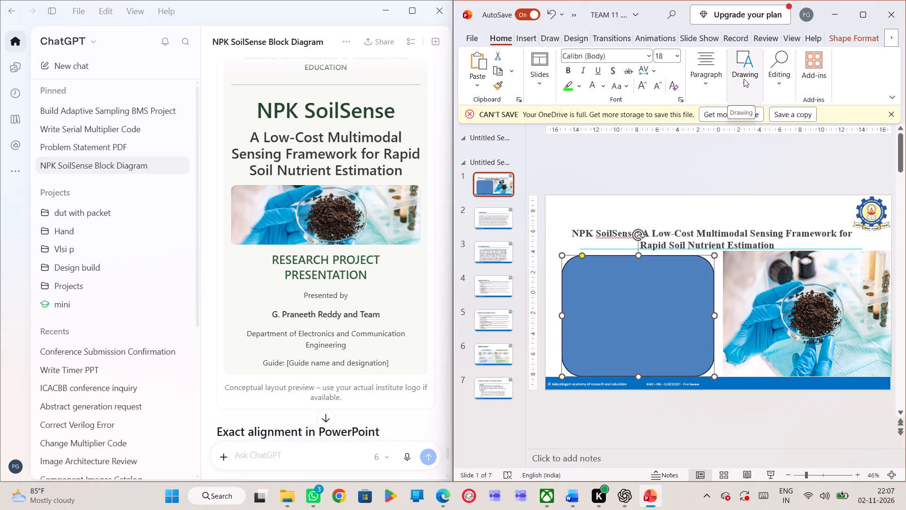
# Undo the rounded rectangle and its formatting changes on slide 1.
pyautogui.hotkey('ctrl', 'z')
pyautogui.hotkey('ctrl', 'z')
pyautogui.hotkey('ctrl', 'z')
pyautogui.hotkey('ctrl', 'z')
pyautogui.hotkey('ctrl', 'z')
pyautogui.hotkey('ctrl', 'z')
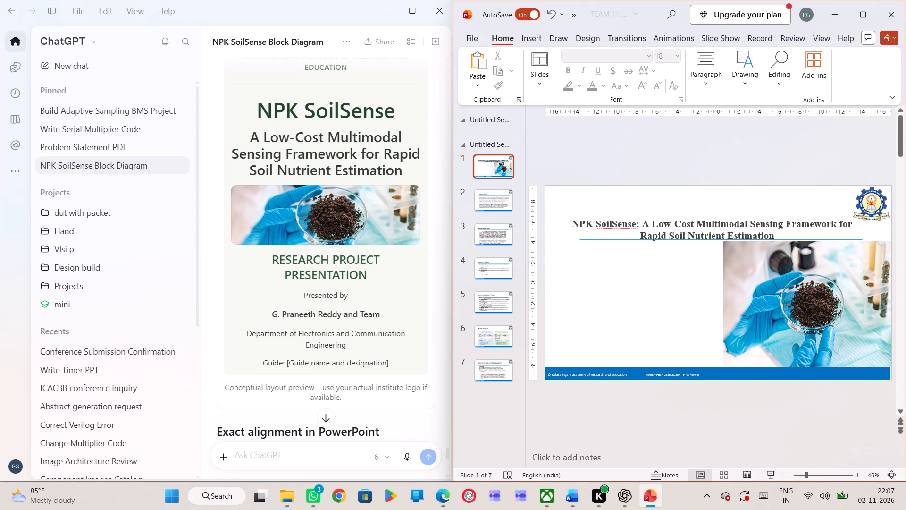
# Insert a large text box in the empty area beside the soil image on slide 1.
pyautogui.click(580, 38)
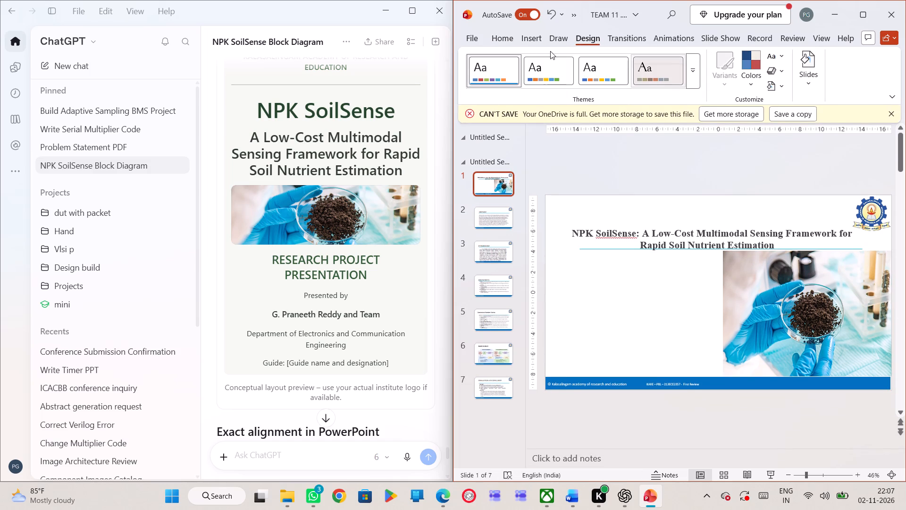
pyautogui.click(530, 45)
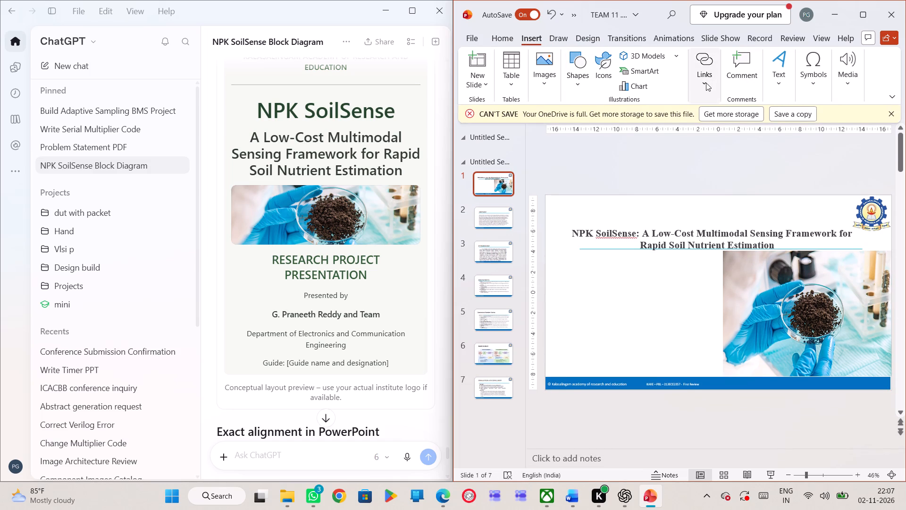
pyautogui.click(778, 81)
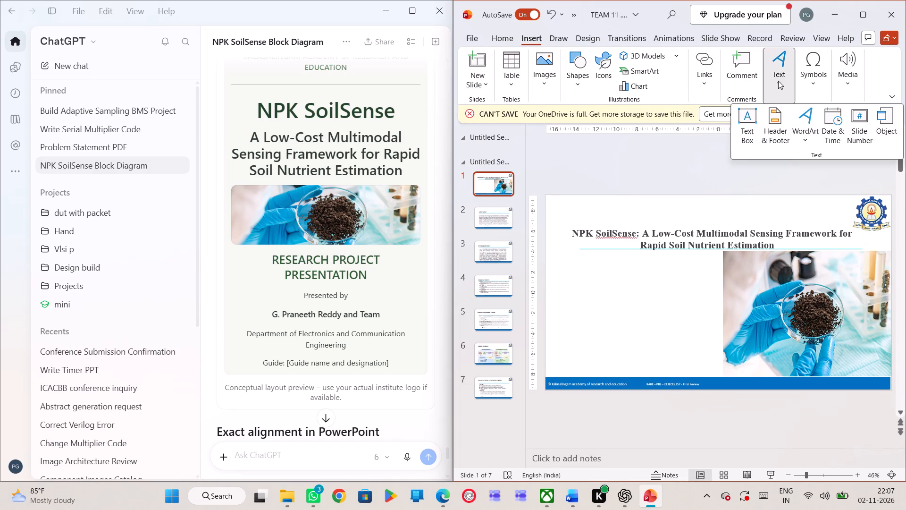
pyautogui.click(746, 119)
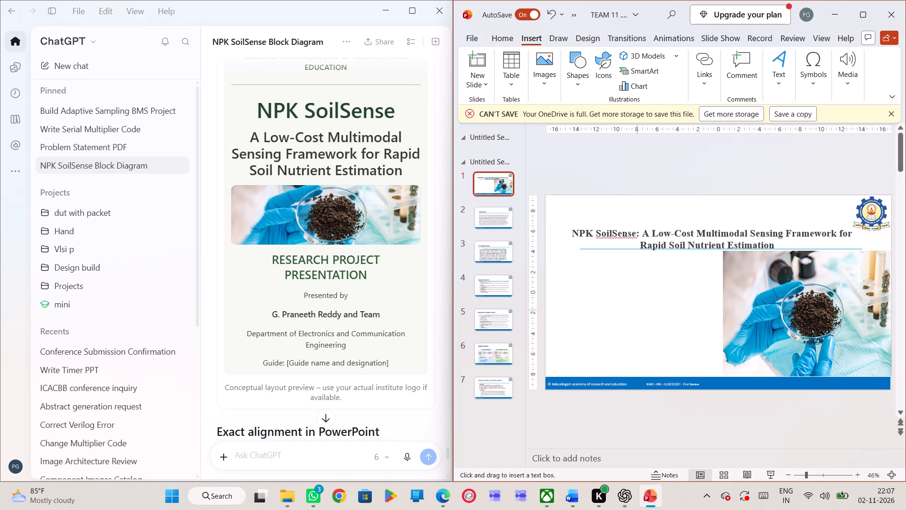
pyautogui.moveTo(577, 259); pyautogui.dragTo(657, 296)
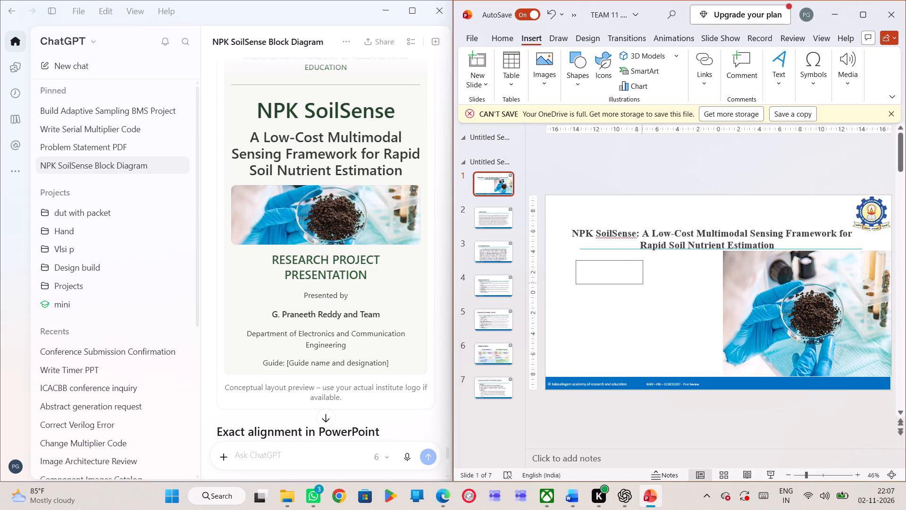
pyautogui.moveTo(657, 296); pyautogui.dragTo(714, 368)
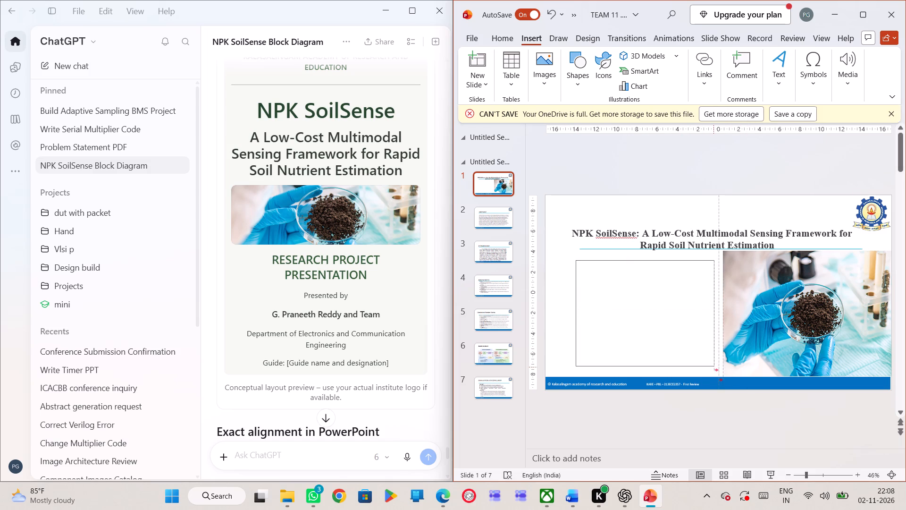
pyautogui.moveTo(714, 368); pyautogui.dragTo(714, 370)
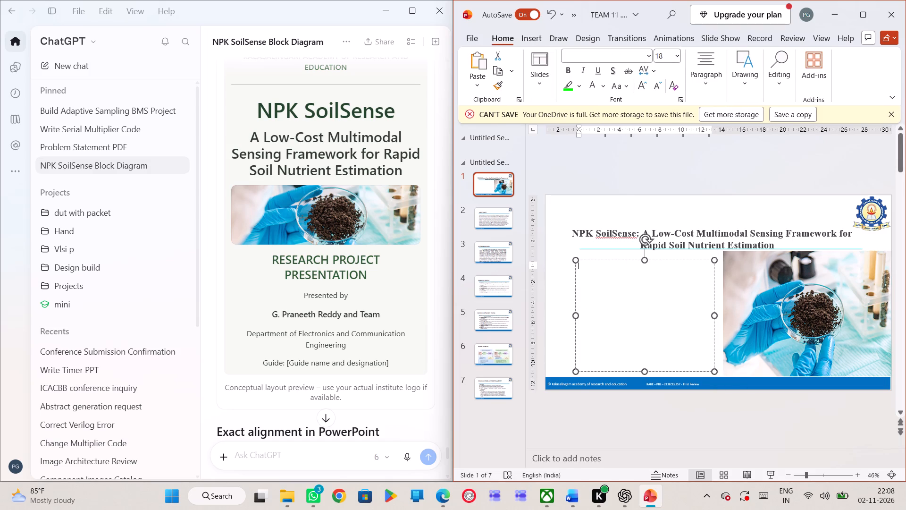
# Move the empty text box up against the title line and slightly away from the soil image.
pyautogui.moveTo(644, 260); pyautogui.dragTo(643, 255)
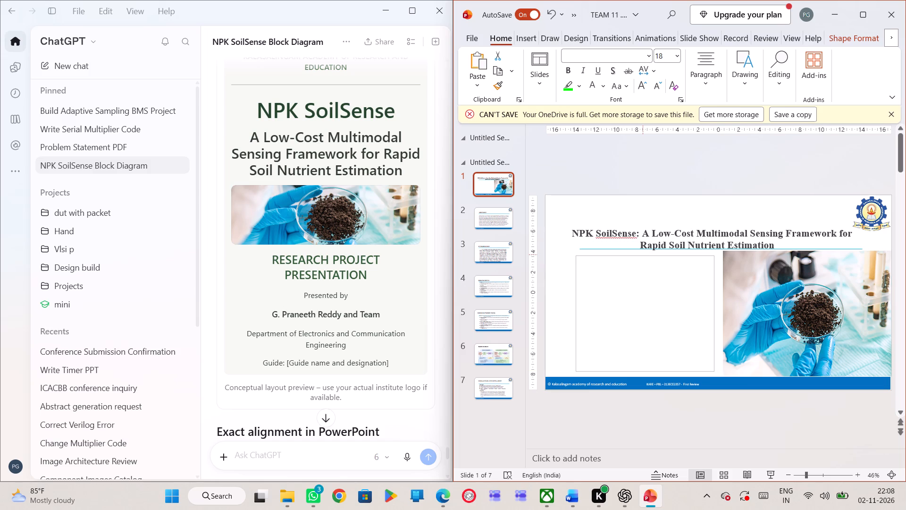
pyautogui.moveTo(643, 255); pyautogui.dragTo(642, 253)
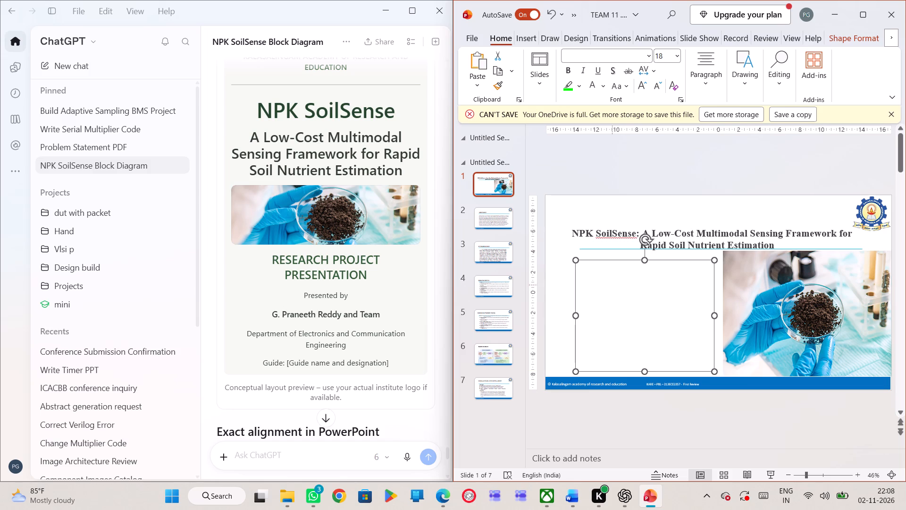
pyautogui.moveTo(620, 313); pyautogui.dragTo(614, 305)
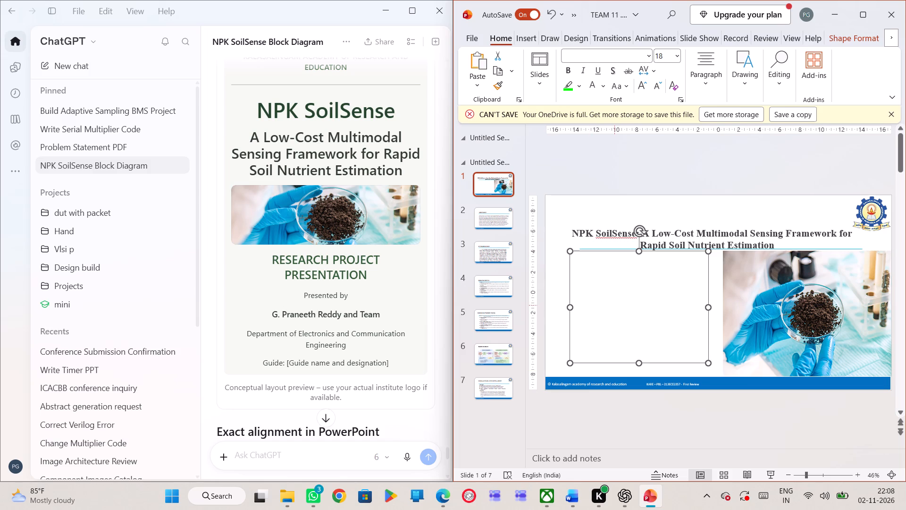
# Enter the heading "Team 6" in the empty text box beside the soil image on slide 1.
pyautogui.click(608, 272)
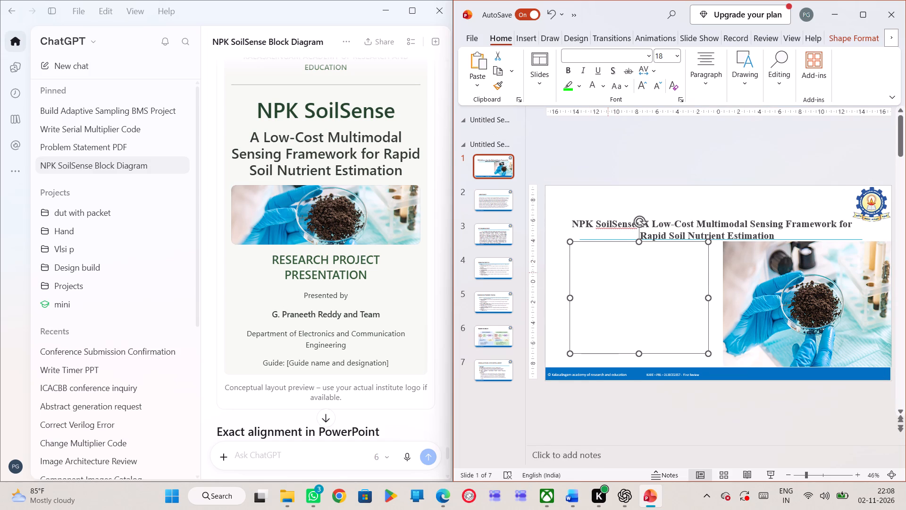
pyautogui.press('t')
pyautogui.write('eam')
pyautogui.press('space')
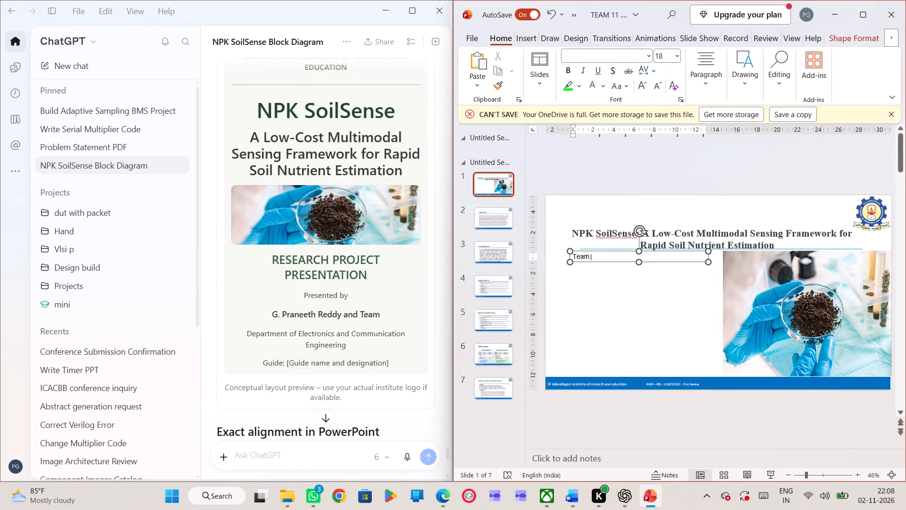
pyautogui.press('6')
# Leave a blank line below the Team 6 heading and add the first team member's name with the branch (ECE).
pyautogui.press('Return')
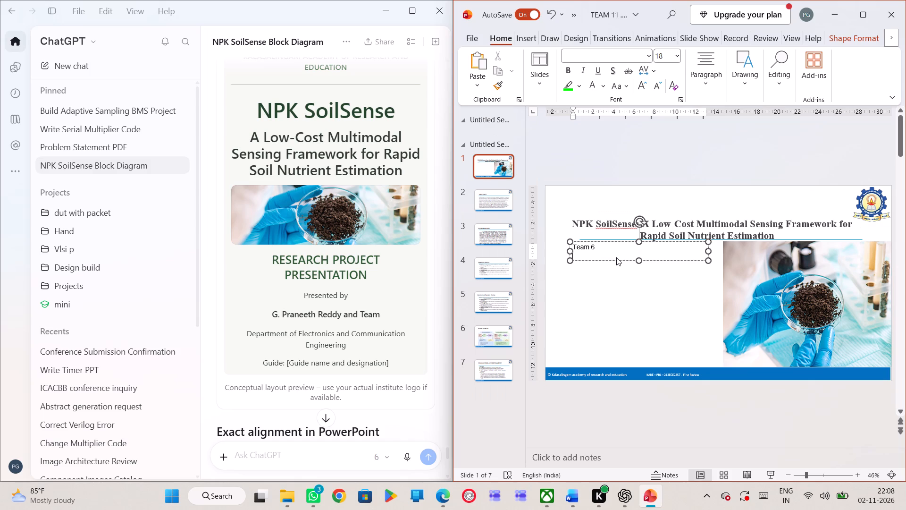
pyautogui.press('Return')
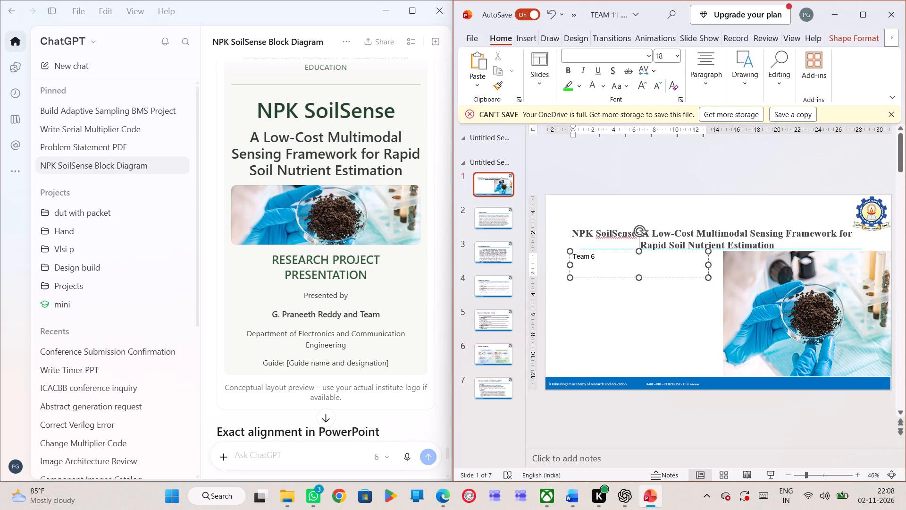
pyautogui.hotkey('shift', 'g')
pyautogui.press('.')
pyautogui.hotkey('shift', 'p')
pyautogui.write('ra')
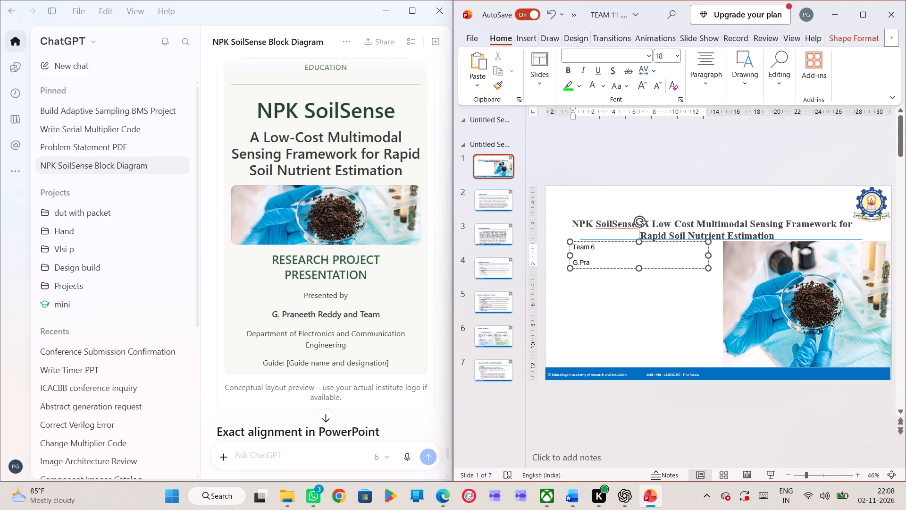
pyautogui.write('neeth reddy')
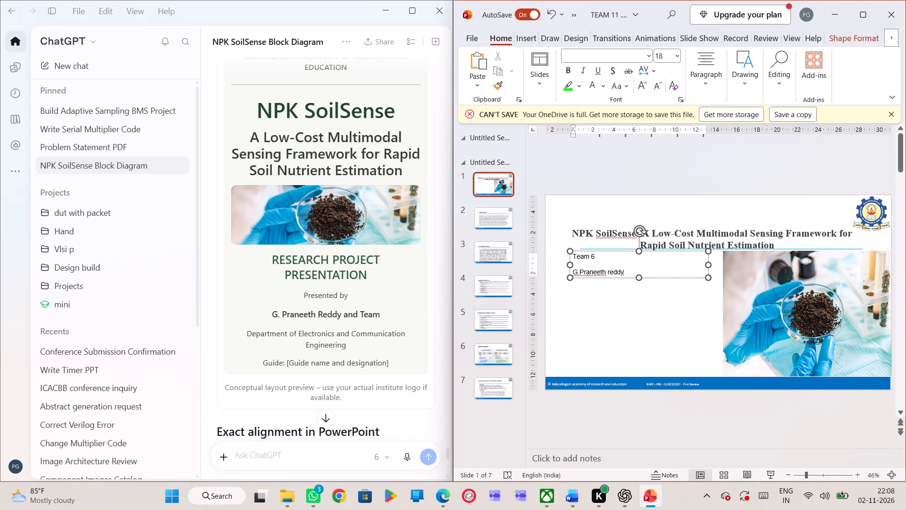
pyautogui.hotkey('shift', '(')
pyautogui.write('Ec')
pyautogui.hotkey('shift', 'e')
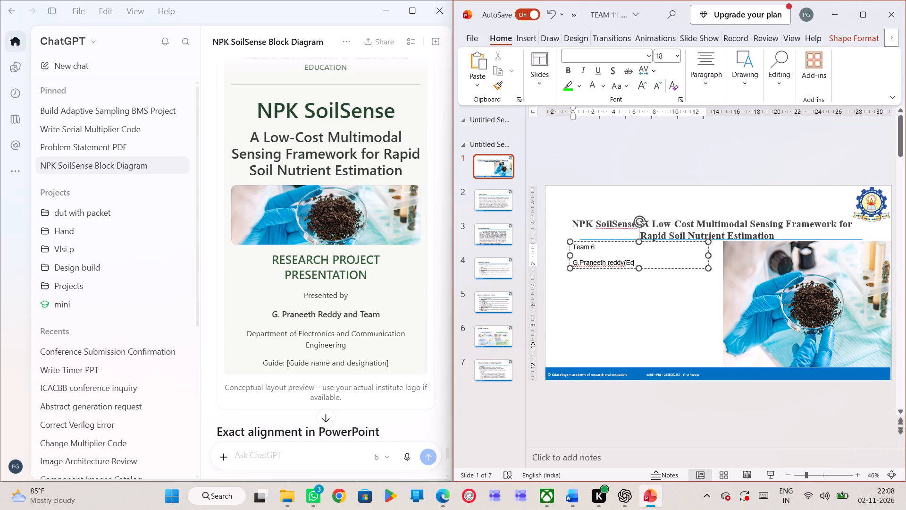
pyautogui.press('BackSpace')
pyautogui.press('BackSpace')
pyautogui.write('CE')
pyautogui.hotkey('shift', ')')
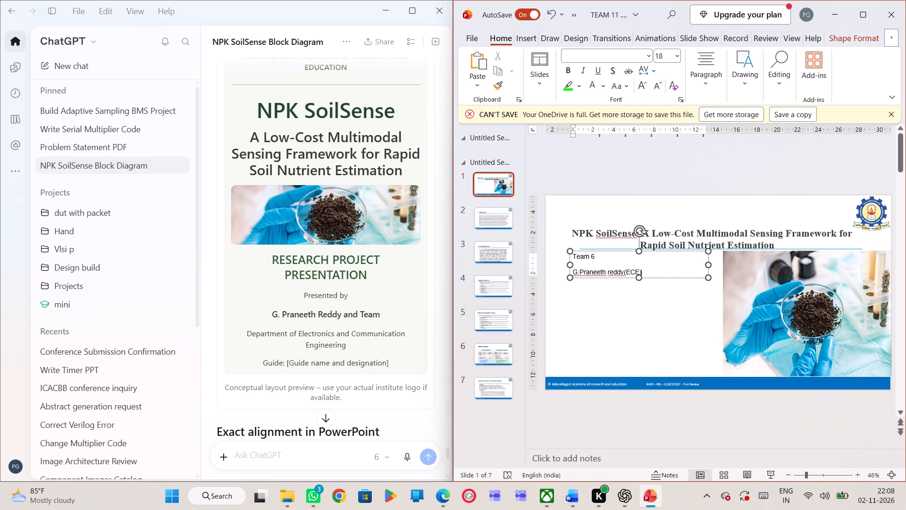
# Add the second team member's name with the branch (ECE) on a new line of the team list.
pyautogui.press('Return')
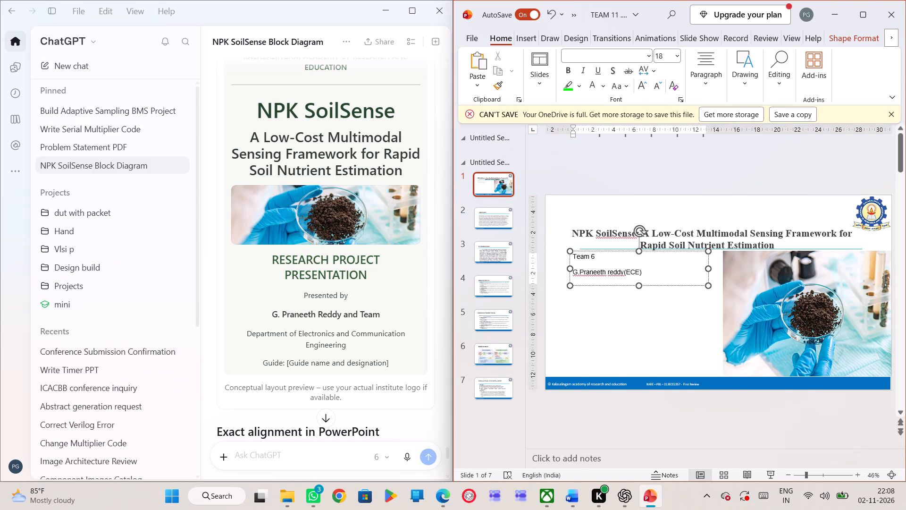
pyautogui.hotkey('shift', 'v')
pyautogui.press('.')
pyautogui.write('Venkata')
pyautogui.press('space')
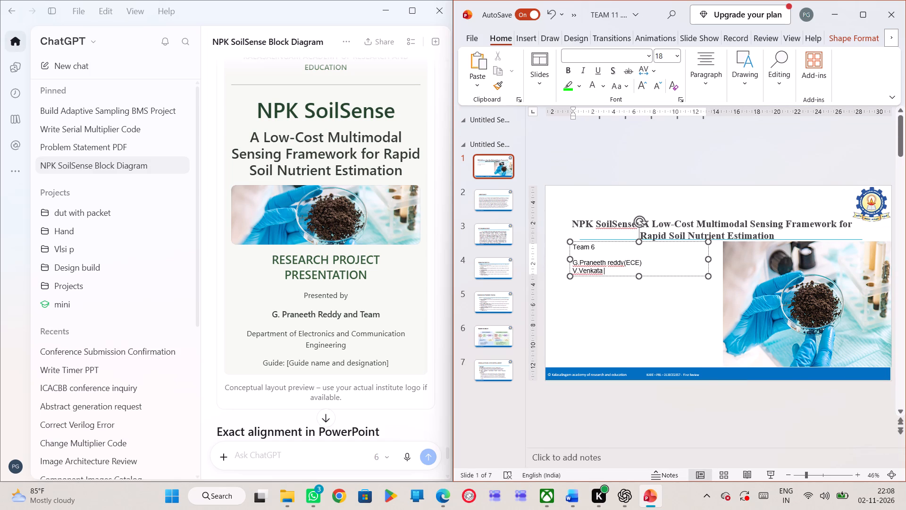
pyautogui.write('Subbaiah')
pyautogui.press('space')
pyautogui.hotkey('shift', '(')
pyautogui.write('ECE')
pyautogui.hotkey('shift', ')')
# Add the third team member's name with the branch (MEC) on a new line of the team list.
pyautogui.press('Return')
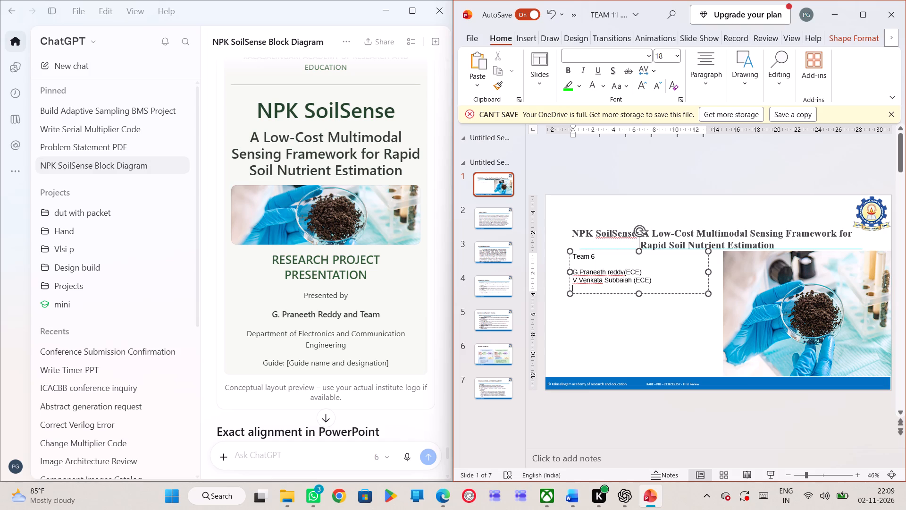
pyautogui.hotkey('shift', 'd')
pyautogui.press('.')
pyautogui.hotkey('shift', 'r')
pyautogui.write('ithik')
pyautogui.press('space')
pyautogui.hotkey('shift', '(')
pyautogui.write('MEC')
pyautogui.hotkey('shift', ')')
# Add the fourth team member's name with the branch (CSE) on a new line of the team list.
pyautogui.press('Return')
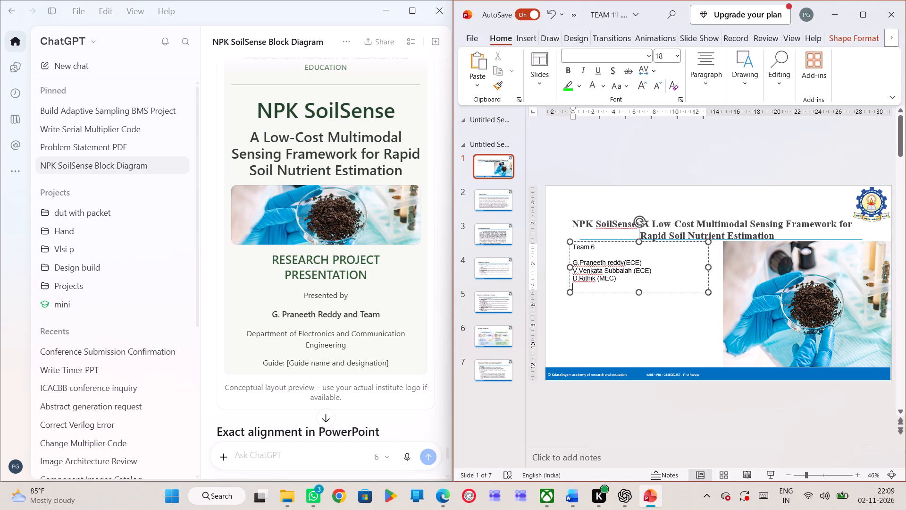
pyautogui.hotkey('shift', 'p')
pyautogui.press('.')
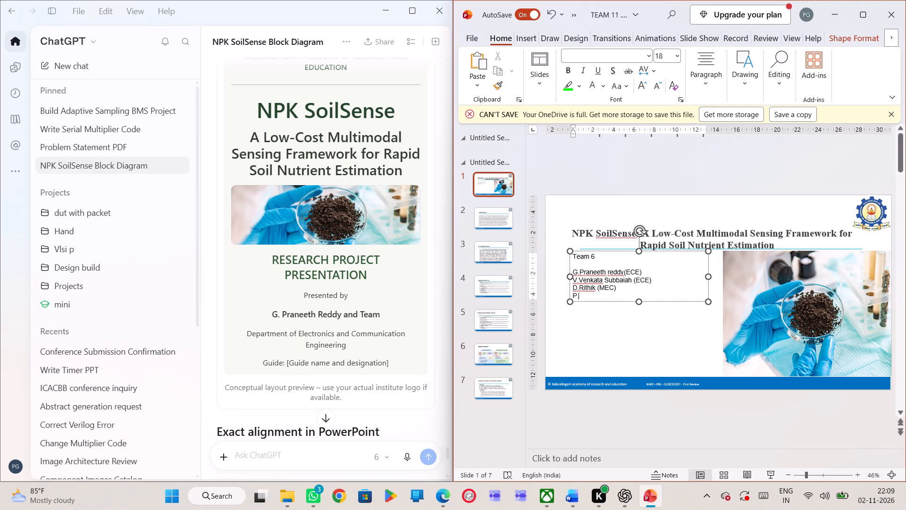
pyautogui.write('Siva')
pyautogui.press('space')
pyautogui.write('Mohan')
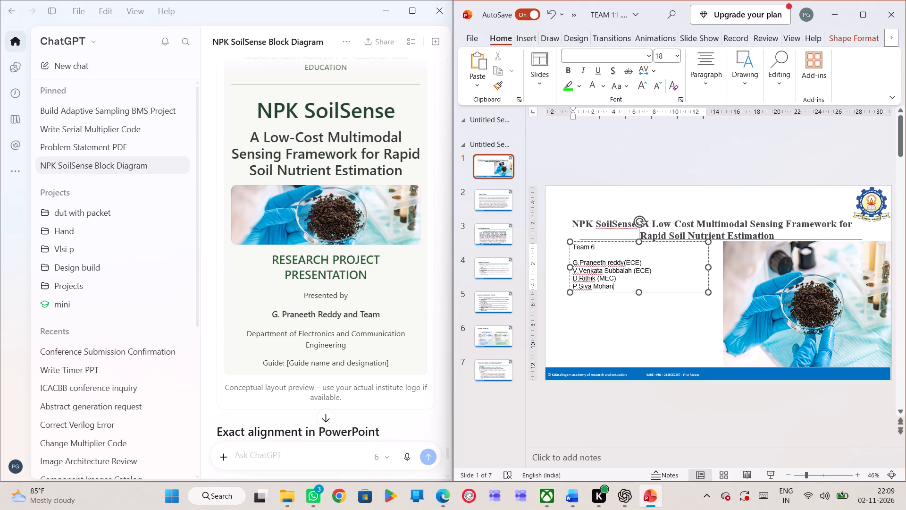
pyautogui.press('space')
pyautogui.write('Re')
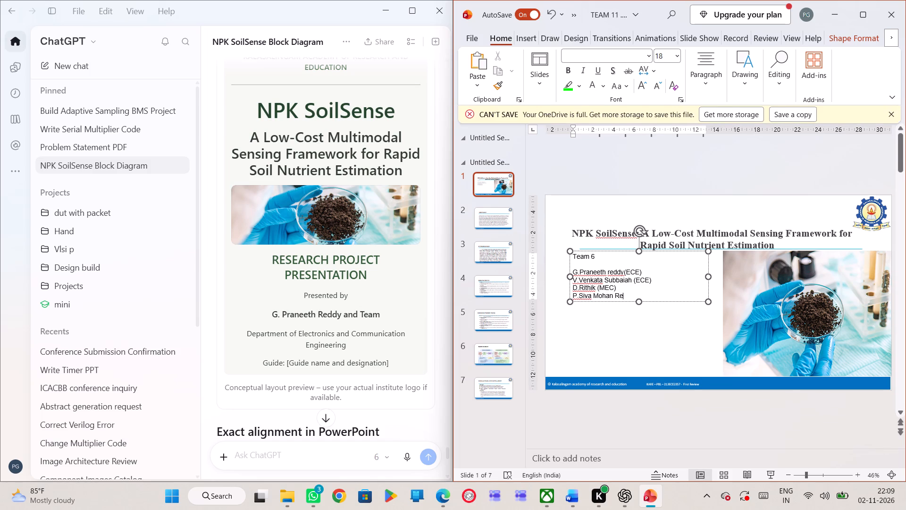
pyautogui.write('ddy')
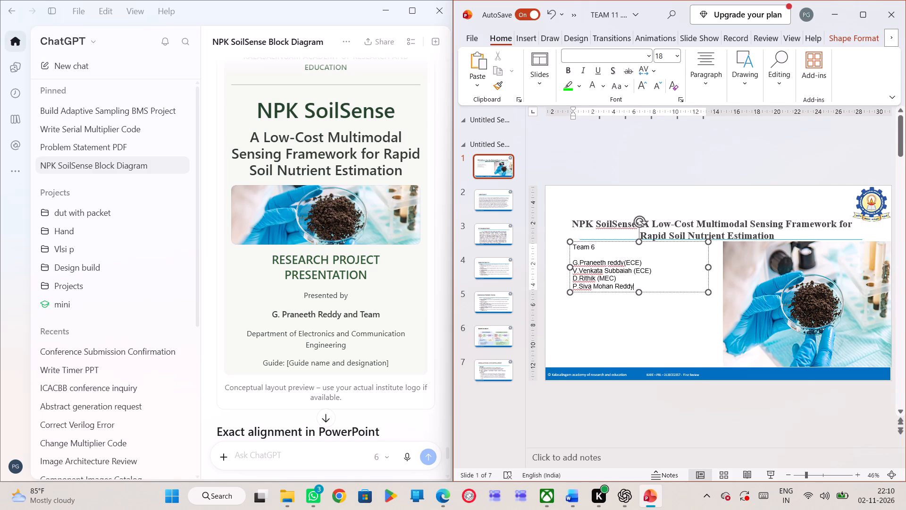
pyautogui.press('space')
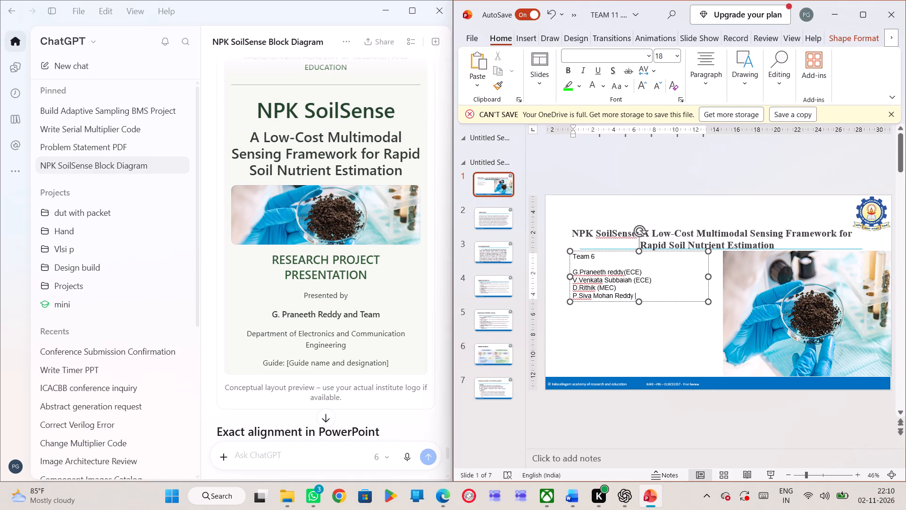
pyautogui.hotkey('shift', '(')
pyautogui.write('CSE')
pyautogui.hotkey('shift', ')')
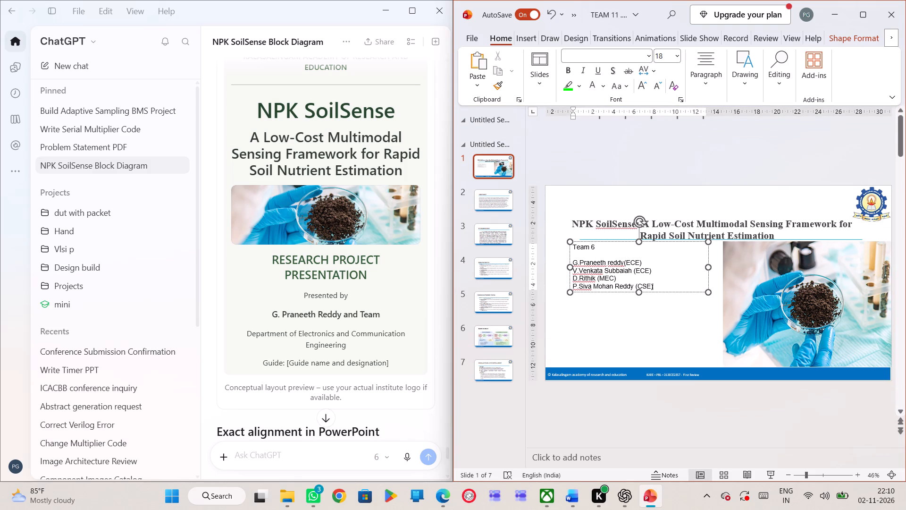
# Add the fifth team member's name, without a branch, on a new line of the team list.
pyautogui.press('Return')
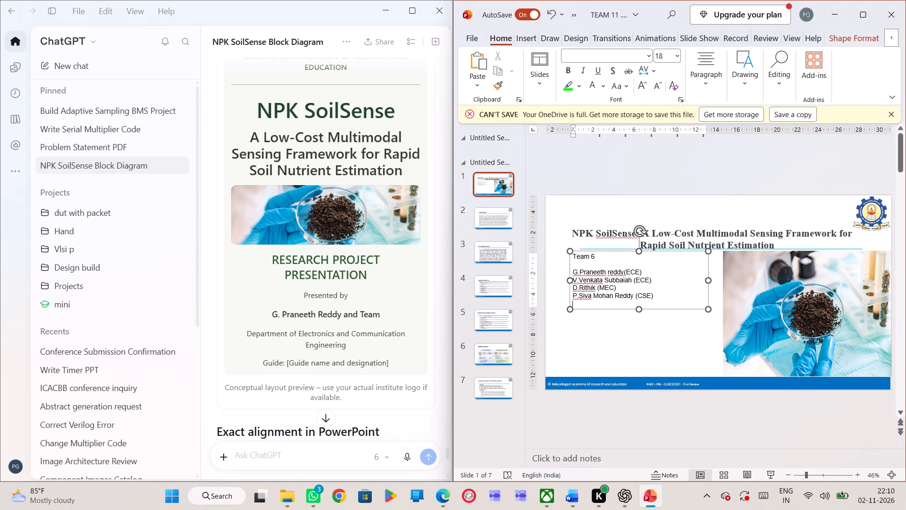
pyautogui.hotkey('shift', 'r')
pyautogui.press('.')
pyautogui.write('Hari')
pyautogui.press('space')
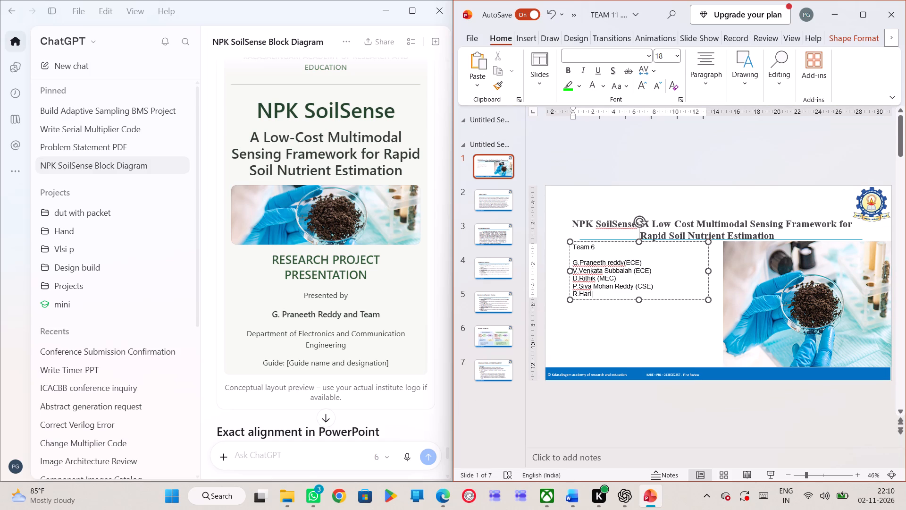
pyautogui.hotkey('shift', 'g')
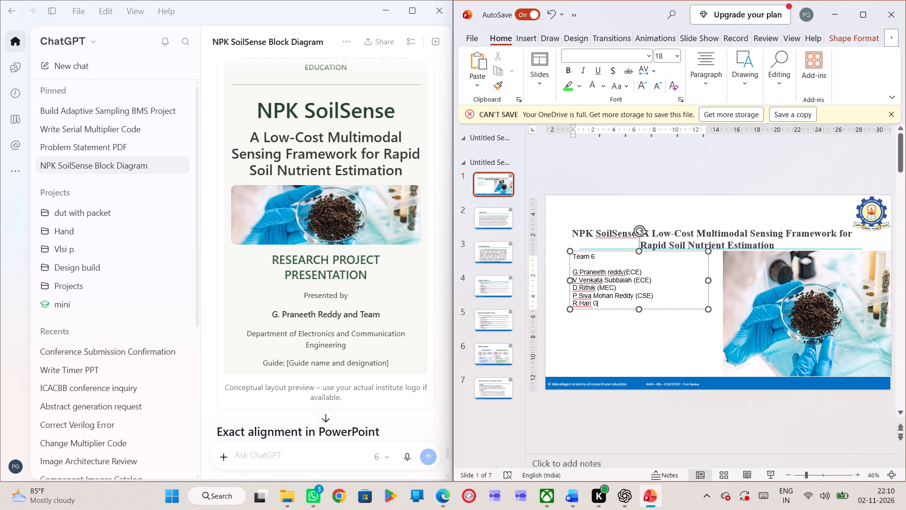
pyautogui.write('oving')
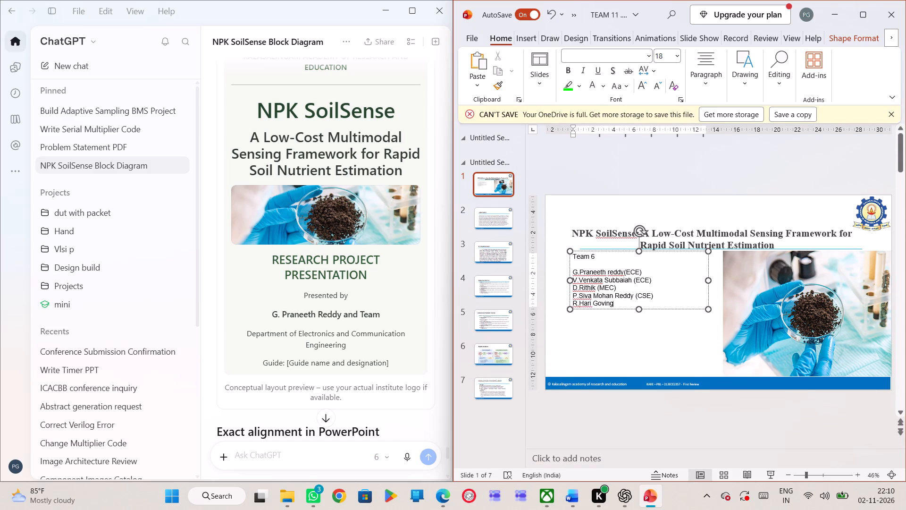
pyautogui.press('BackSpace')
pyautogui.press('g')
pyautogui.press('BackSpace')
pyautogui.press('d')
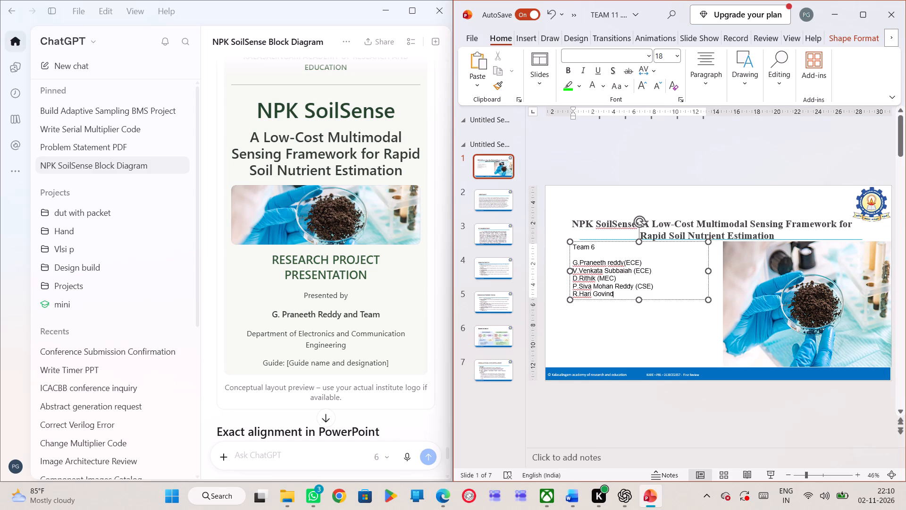
# Add the sixth team member's name with the branch (IT) on a new line of the team list.
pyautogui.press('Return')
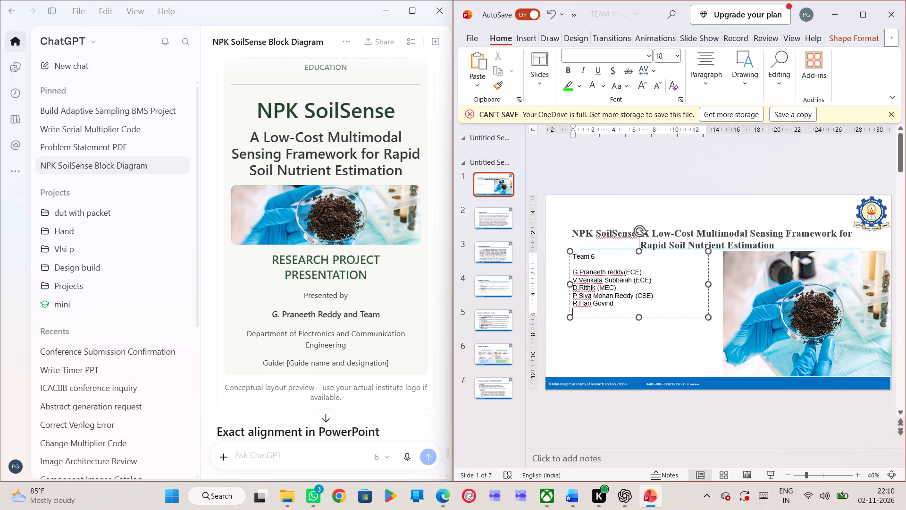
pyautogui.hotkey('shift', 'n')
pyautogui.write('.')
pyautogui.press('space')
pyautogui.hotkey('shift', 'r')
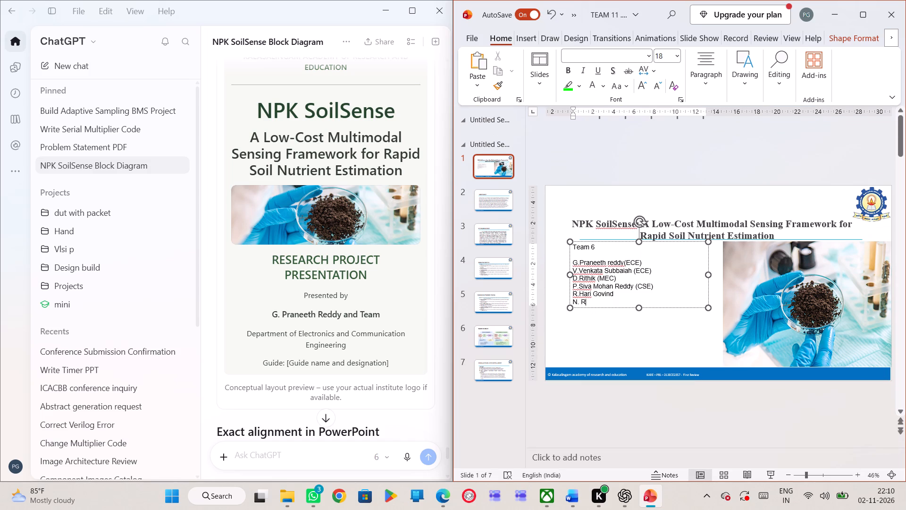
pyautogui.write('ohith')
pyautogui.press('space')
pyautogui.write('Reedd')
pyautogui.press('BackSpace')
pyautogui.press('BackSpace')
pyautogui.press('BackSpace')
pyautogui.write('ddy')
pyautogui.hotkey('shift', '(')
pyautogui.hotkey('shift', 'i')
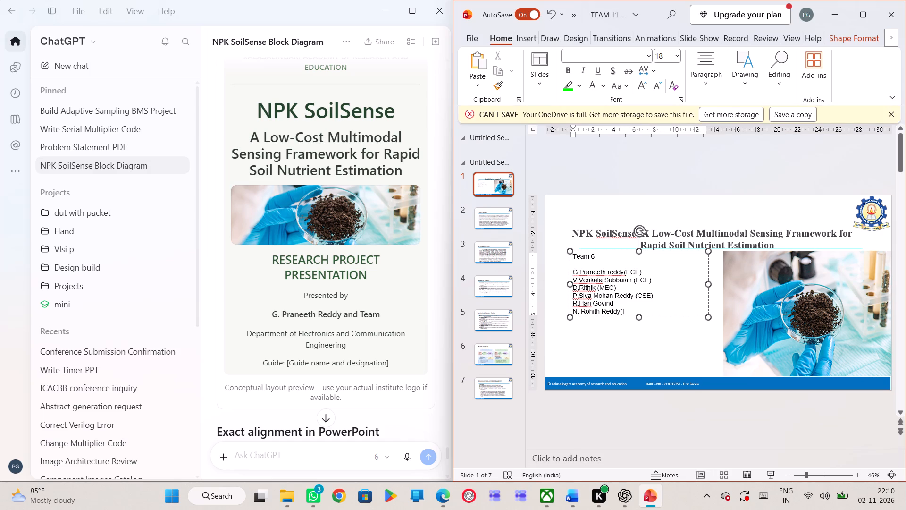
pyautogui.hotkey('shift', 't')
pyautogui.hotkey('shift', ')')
# Add the branch (MEC) after the fifth team member's name.
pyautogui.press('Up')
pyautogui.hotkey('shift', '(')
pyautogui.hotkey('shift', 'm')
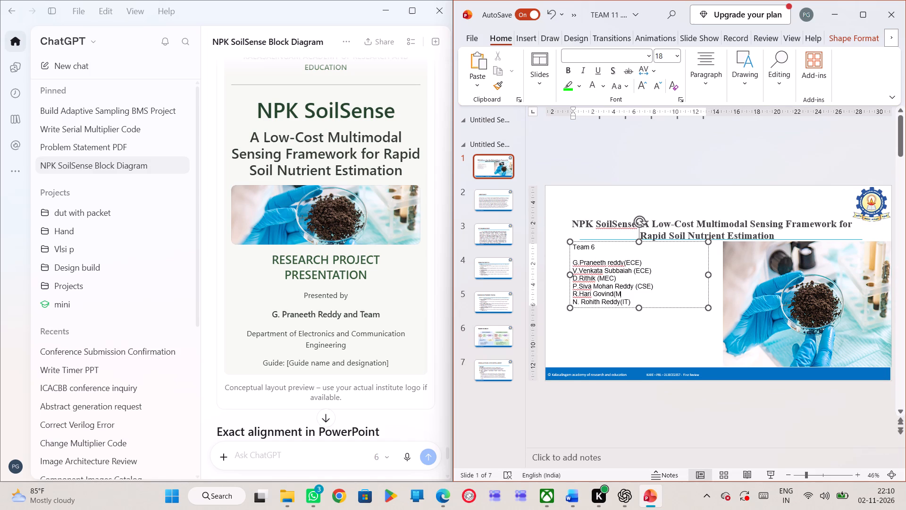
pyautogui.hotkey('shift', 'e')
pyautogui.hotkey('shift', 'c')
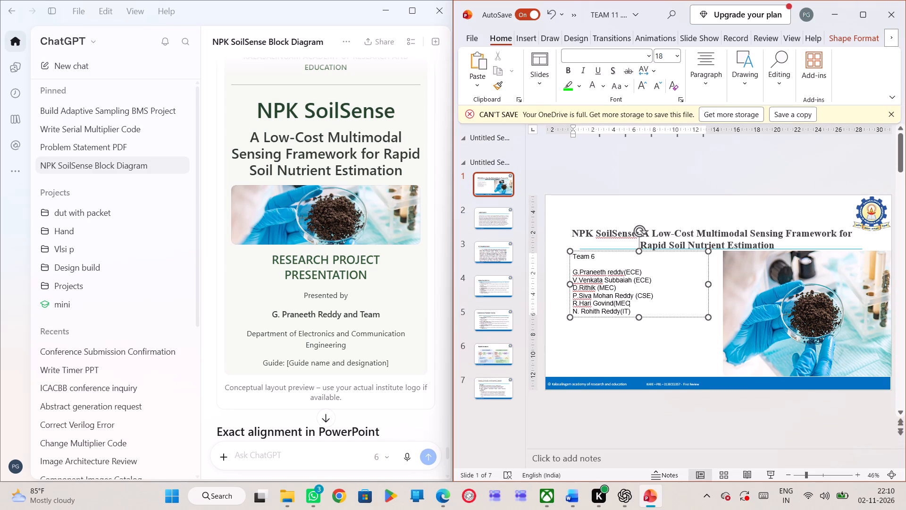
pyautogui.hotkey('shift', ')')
# Leave three blank lines below the team list and add the project guide's name in the same text box.
pyautogui.moveTo(638, 317); pyautogui.dragTo(639, 364)
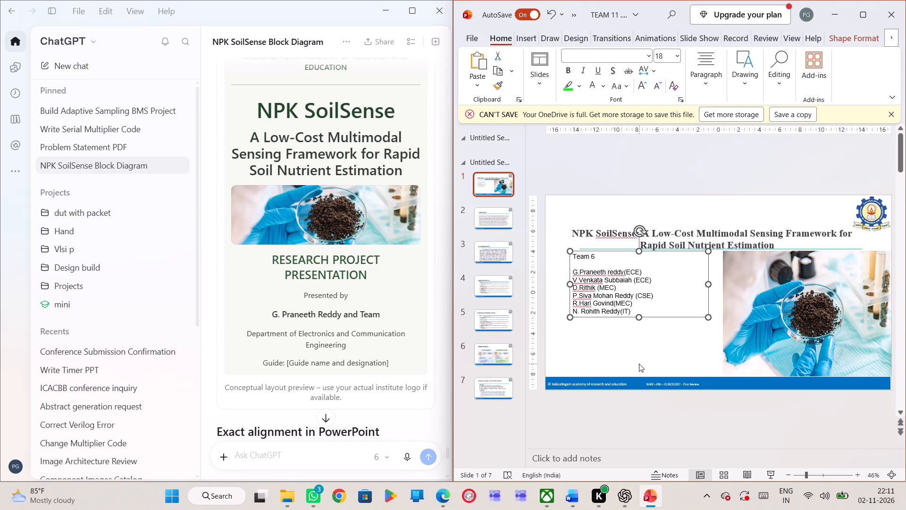
pyautogui.click(636, 312)
pyautogui.press('Return')
pyautogui.press('Return')
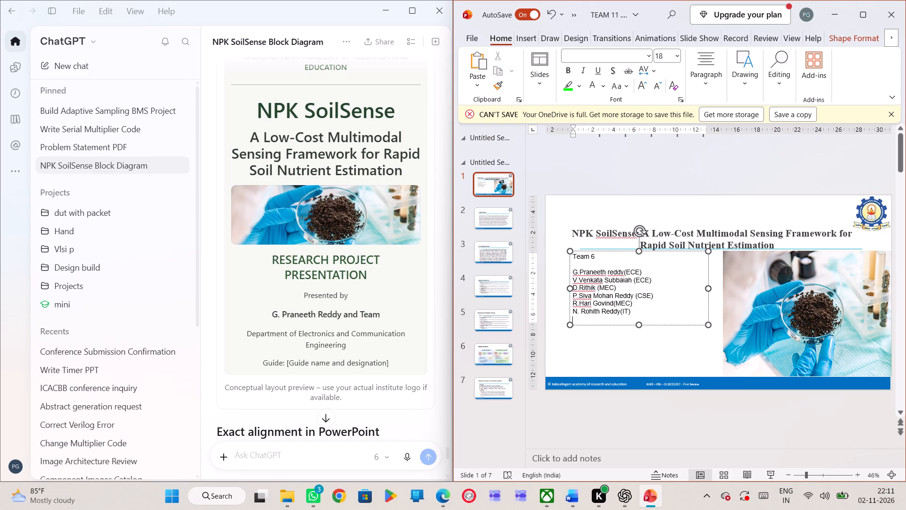
pyautogui.press('Return')
pyautogui.press('Return')
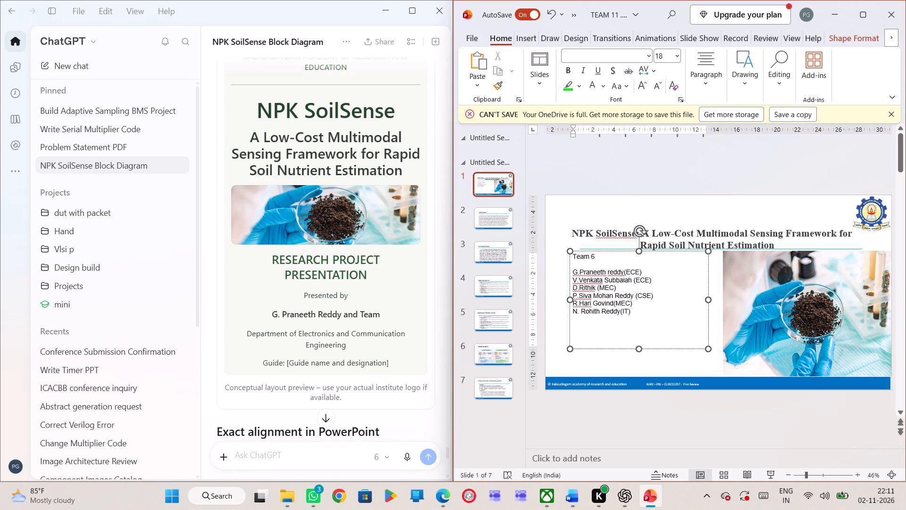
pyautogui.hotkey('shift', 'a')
pyautogui.press('BackSpace')
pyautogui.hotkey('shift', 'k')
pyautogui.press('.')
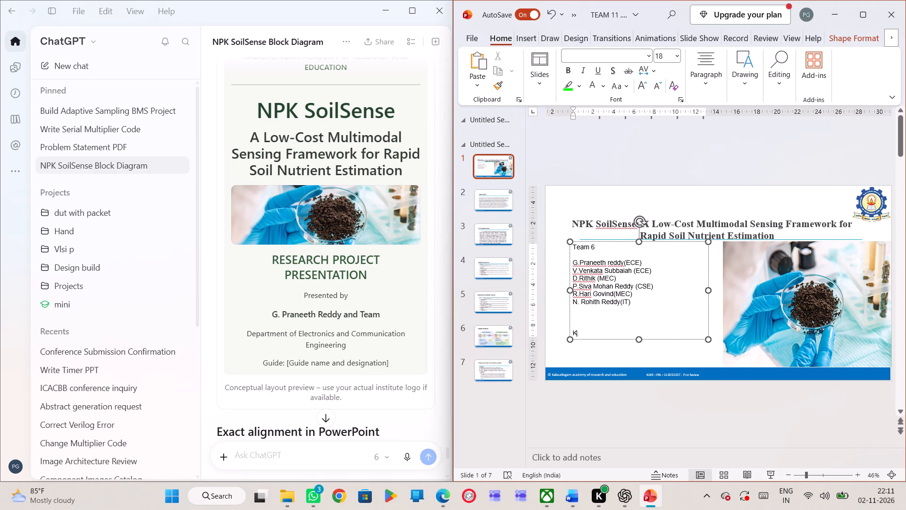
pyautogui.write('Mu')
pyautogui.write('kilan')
# Add the designation "Associate Professor" on a new line below the guide's name.
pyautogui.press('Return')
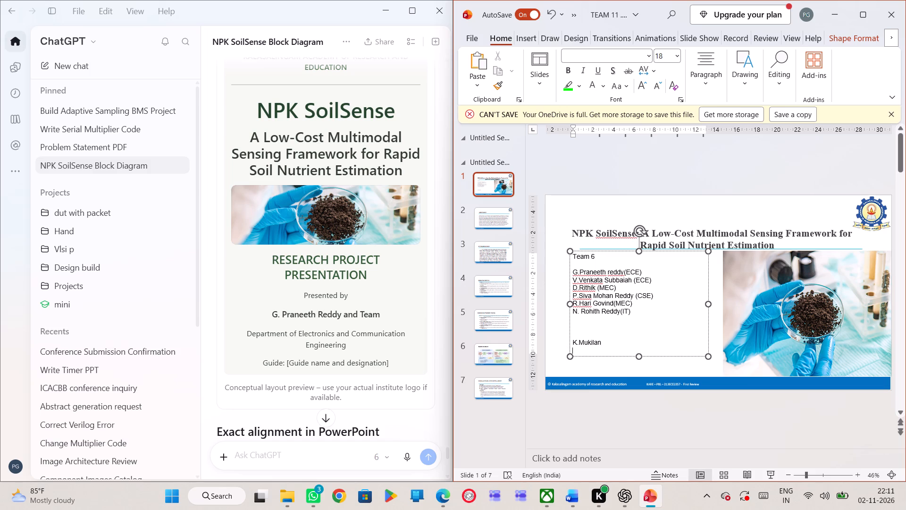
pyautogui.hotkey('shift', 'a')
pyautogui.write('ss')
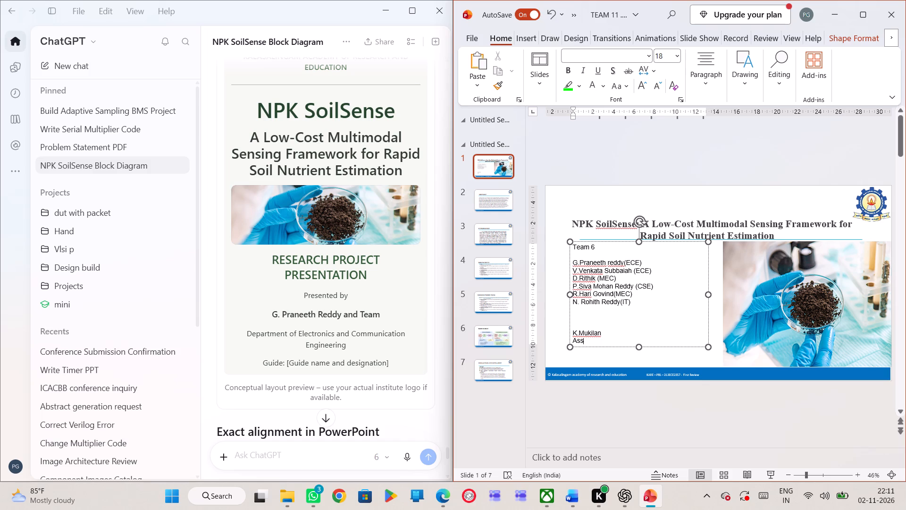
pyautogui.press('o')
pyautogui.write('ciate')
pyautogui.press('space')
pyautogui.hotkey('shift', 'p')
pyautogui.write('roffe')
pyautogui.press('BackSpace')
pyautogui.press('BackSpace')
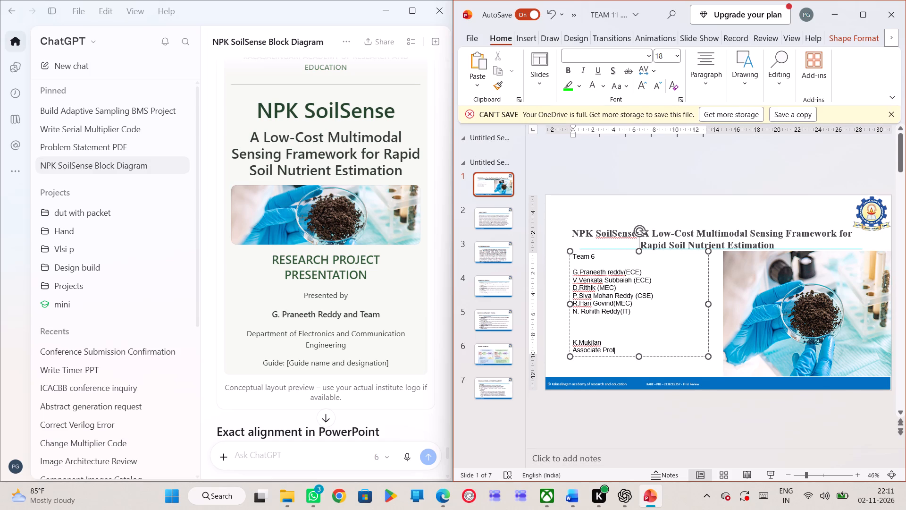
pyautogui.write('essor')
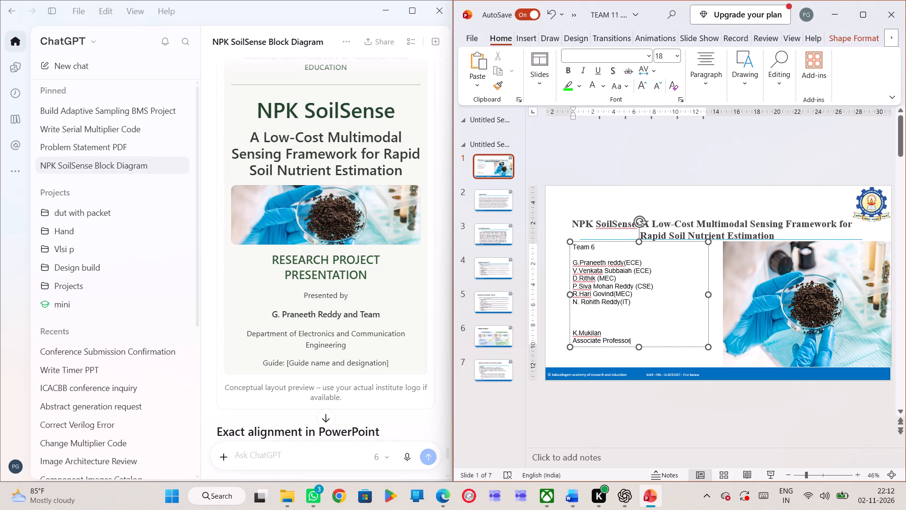
# Set the font of the "Team 6" heading on the title slide to Times New Roman.
pyautogui.moveTo(596, 248); pyautogui.dragTo(578, 250)
pyautogui.moveTo(578, 250); pyautogui.dragTo(577, 250)
pyautogui.click(615, 217)
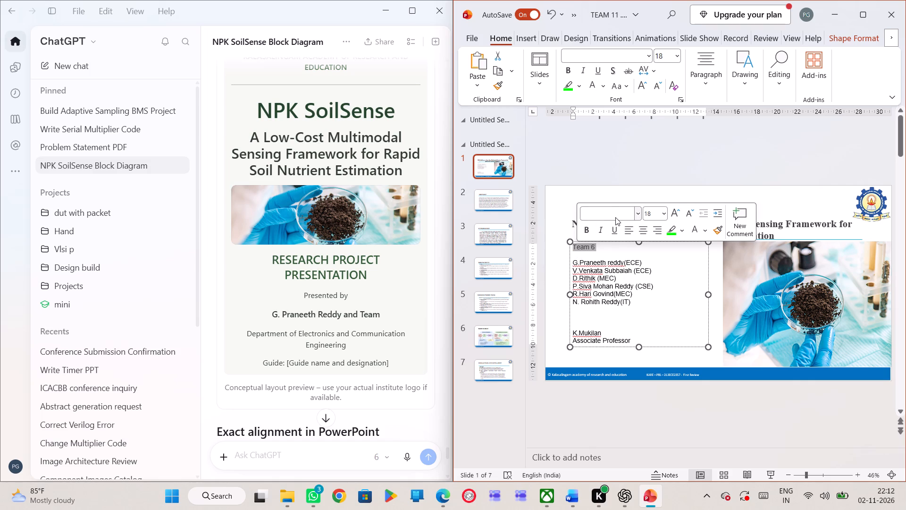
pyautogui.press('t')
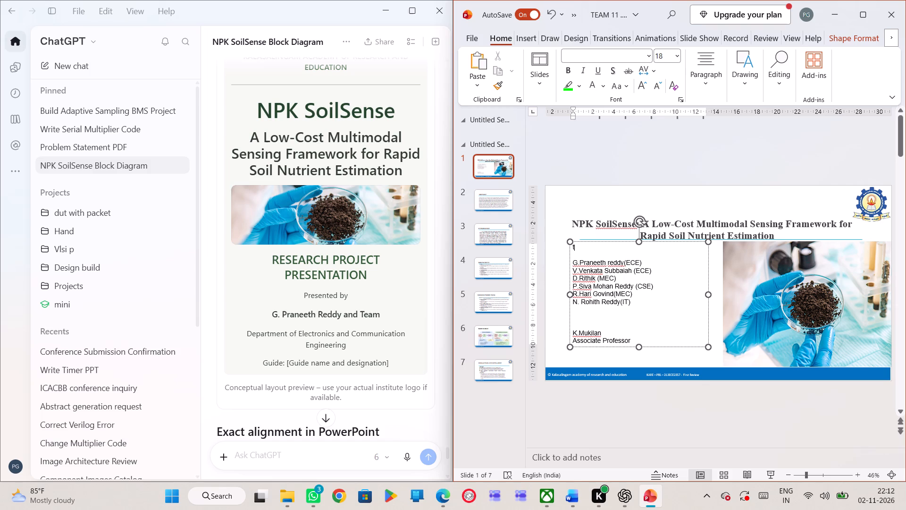
pyautogui.hotkey('ctrl', 'z')
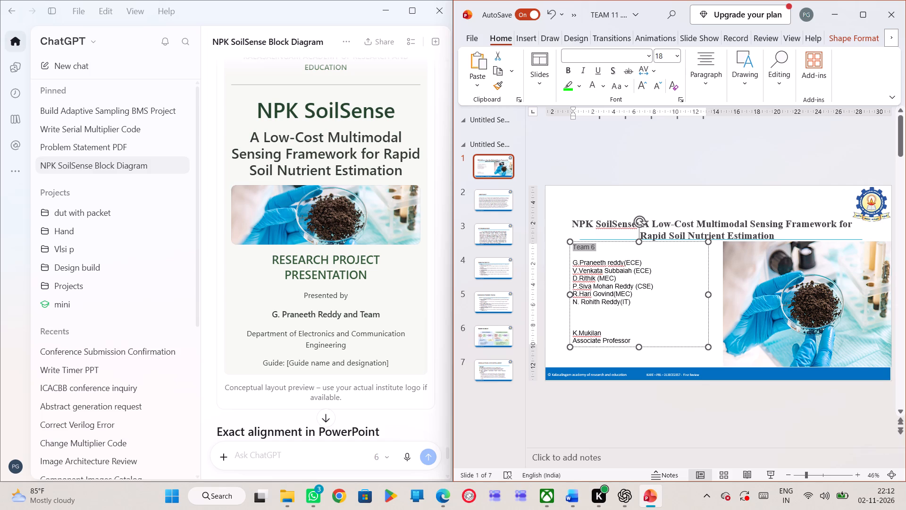
pyautogui.click(631, 51)
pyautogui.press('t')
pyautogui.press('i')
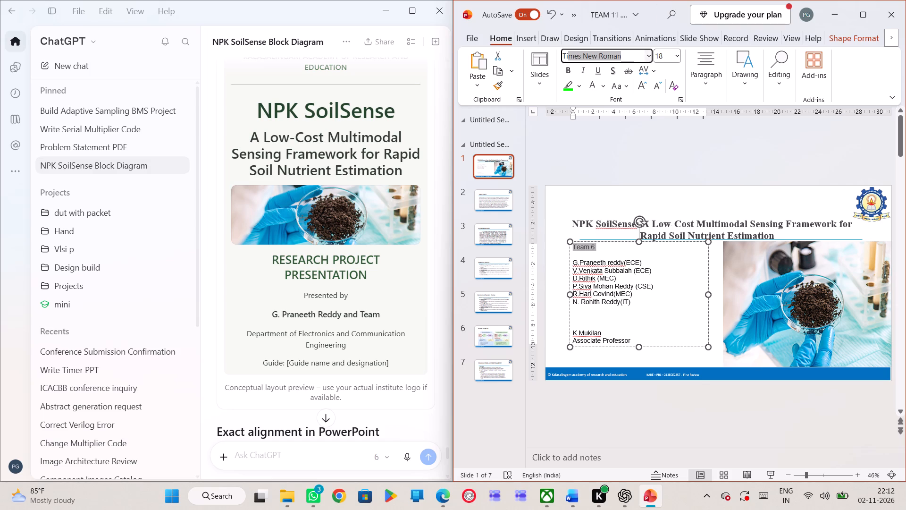
pyautogui.press('Return')
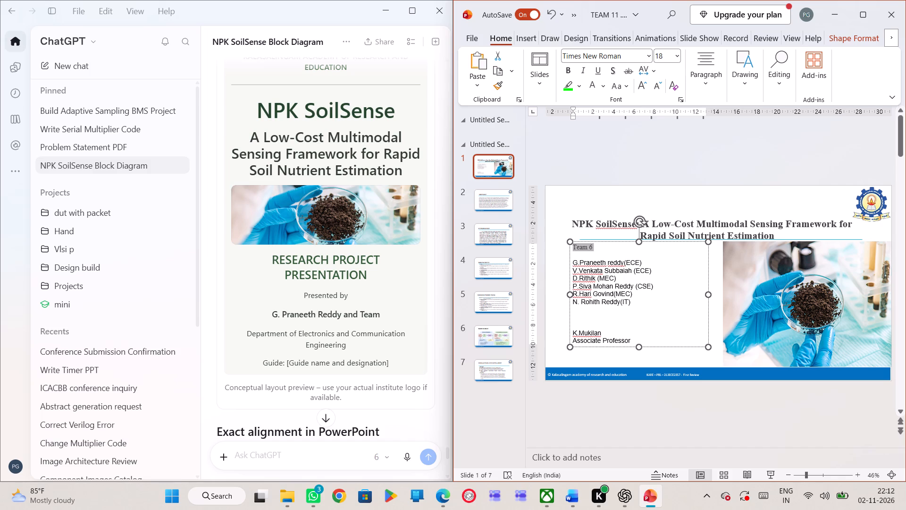
# Set the font of the member list and the guide's name and designation to Times New Roman.
pyautogui.moveTo(634, 342); pyautogui.dragTo(574, 264)
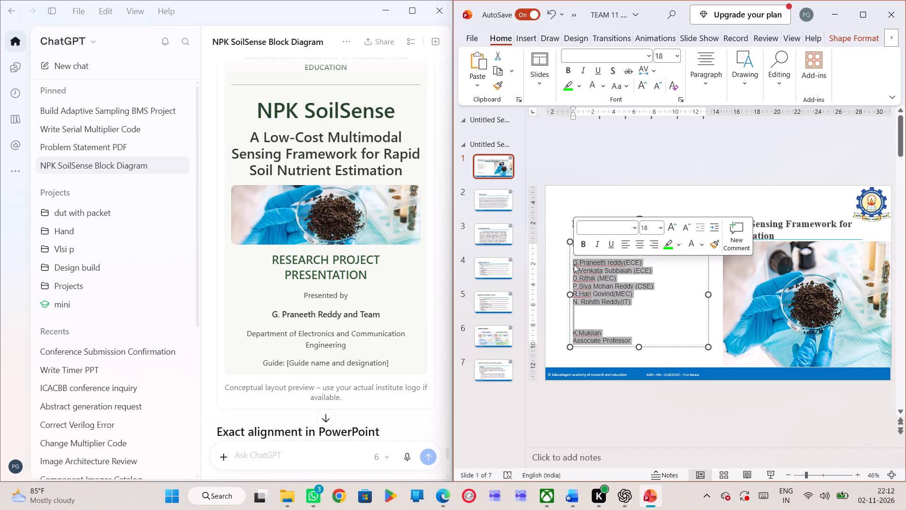
pyautogui.click(587, 56)
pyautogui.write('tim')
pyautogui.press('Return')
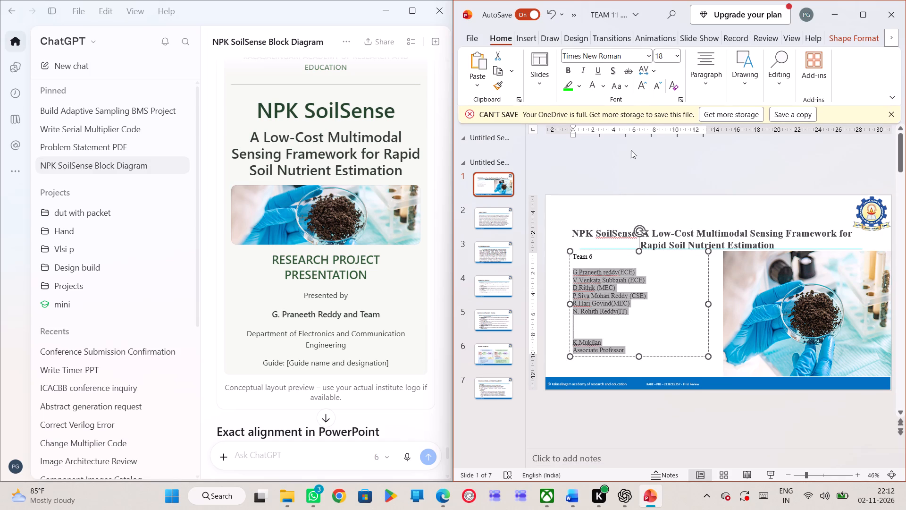
pyautogui.click(634, 325)
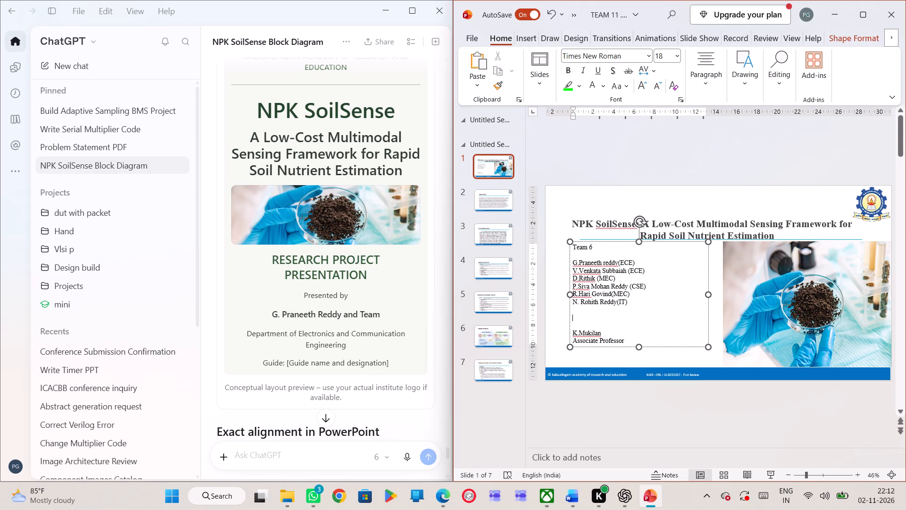
pyautogui.moveTo(631, 301); pyautogui.dragTo(599, 302)
pyautogui.click(664, 314)
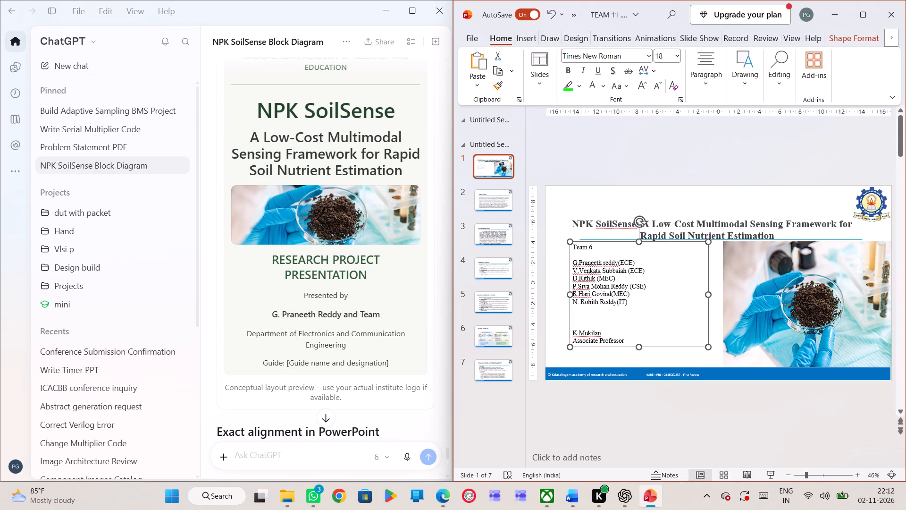
# Maximize the presentation window and make the "Team 6" heading bold.
pyautogui.click(866, 17)
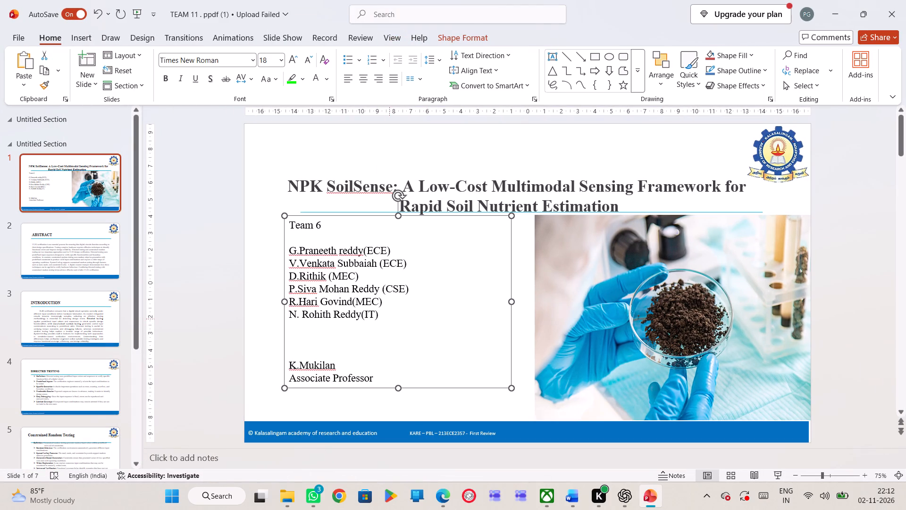
pyautogui.click(361, 314)
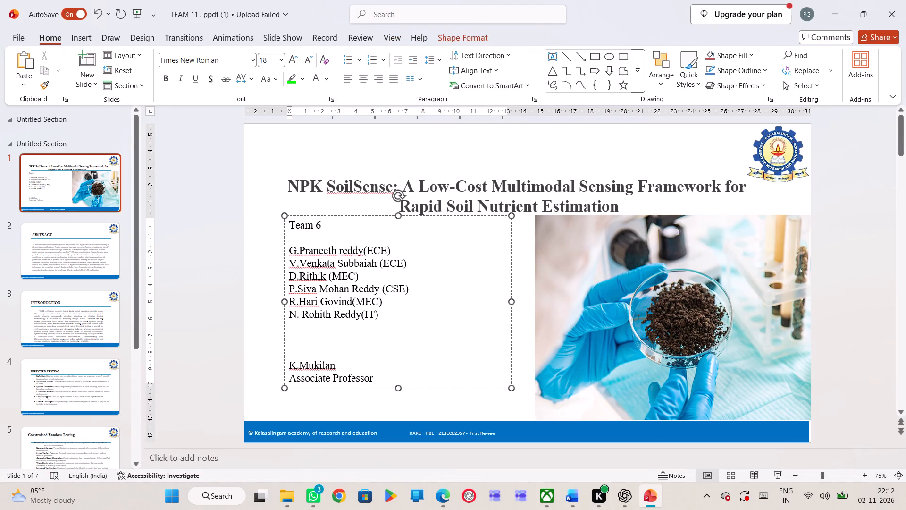
pyautogui.moveTo(328, 224); pyautogui.dragTo(292, 224)
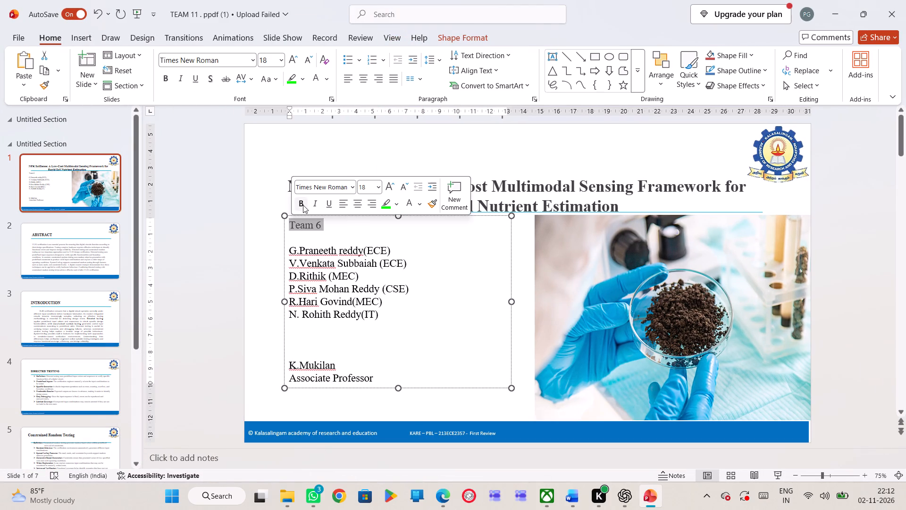
pyautogui.click(303, 205)
# Add leading spaces before "Team 6" so the heading sits roughly centred in its text box.
pyautogui.click(291, 225)
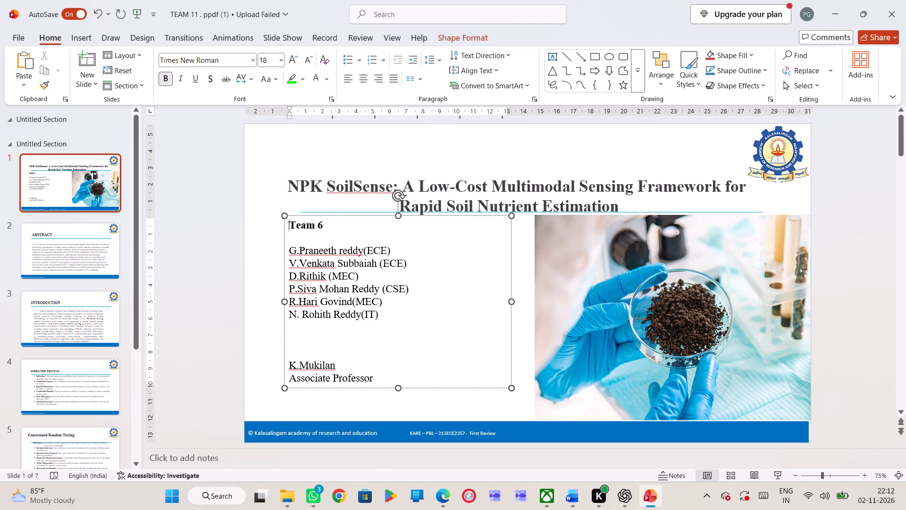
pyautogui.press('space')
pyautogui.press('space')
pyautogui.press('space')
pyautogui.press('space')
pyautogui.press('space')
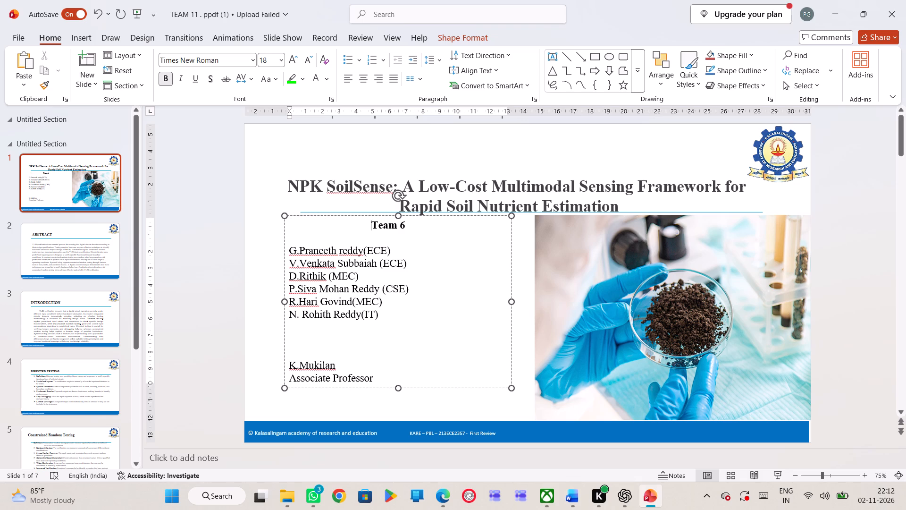
# Indent the first team member's line with 16 leading spaces so it starts beneath the "Team 6" heading area.
pyautogui.click(289, 251)
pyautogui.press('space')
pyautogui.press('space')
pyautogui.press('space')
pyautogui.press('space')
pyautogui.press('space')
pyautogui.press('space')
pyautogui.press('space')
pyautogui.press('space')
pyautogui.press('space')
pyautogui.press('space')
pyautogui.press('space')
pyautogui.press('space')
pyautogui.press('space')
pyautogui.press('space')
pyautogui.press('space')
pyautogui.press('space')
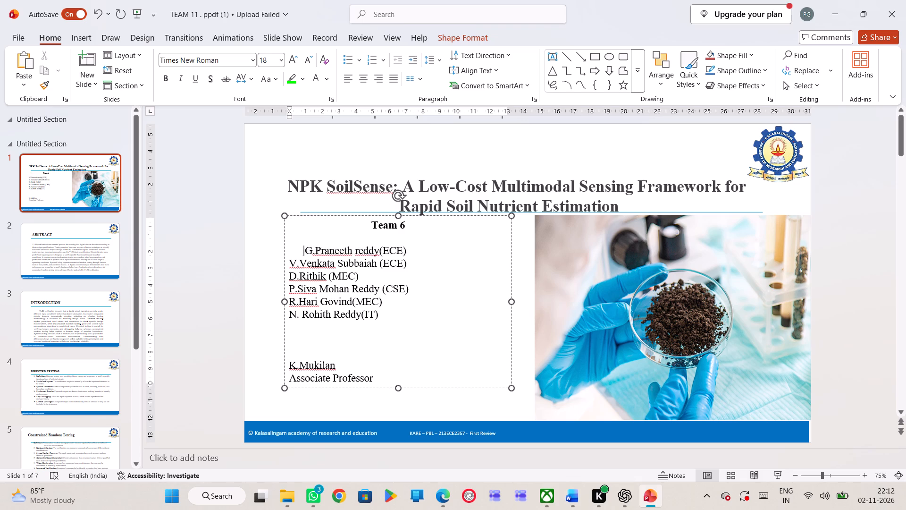
# Indent the second team member's line with leading spaces to align with the first member's name.
pyautogui.click(290, 263)
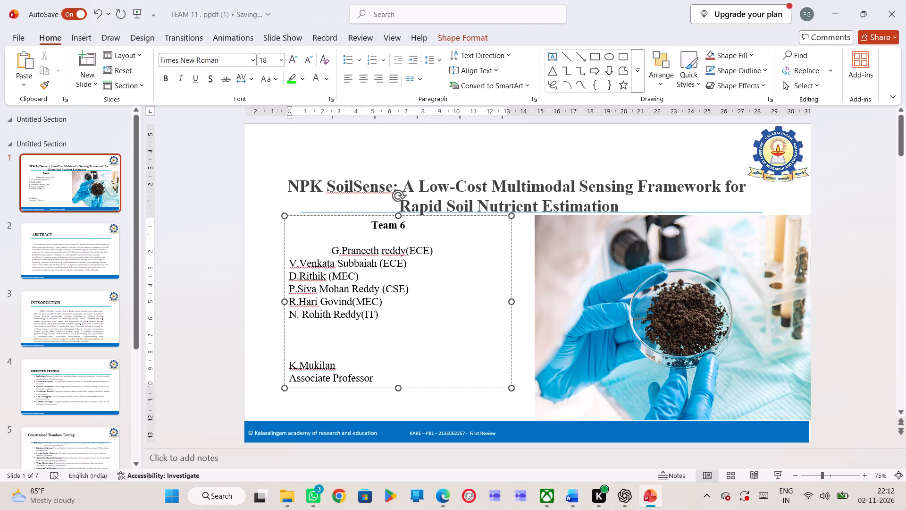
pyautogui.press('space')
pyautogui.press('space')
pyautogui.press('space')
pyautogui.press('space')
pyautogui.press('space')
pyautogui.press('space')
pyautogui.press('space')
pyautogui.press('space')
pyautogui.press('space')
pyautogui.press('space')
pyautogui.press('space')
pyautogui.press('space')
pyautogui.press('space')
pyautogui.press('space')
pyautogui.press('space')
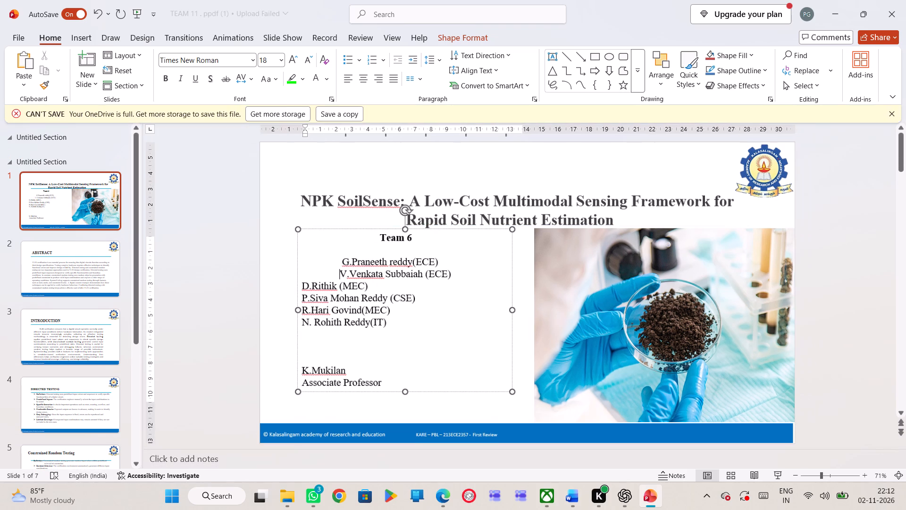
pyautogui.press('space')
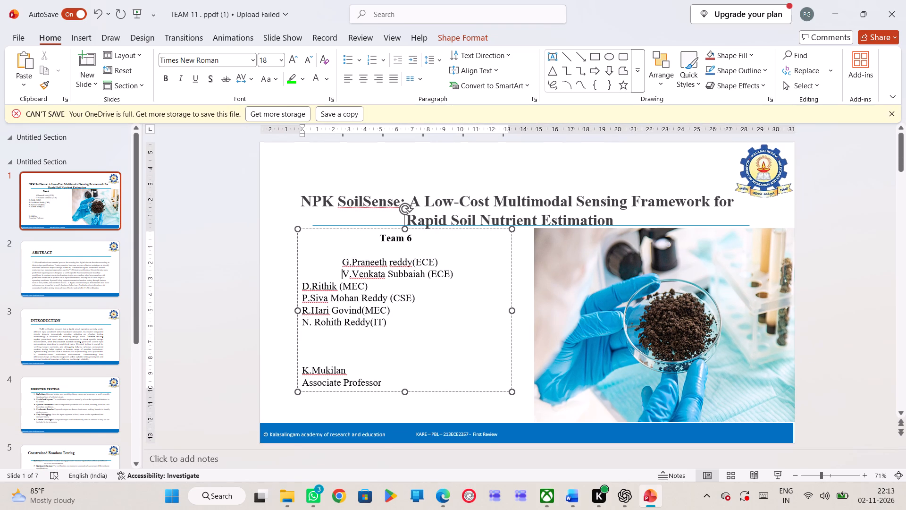
# Insert six spaces between the first team member's name and the branch (ECE), moving it towards the branch below.
pyautogui.click(413, 264)
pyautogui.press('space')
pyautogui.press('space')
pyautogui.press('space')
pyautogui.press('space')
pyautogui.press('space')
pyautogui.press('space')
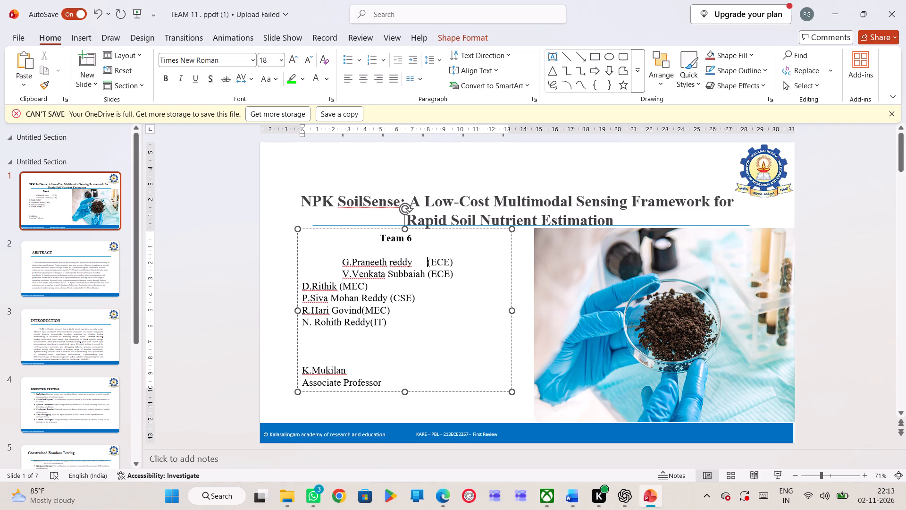
# Indent the third team member's line with leading spaces to align with the names above.
pyautogui.click(289, 277)
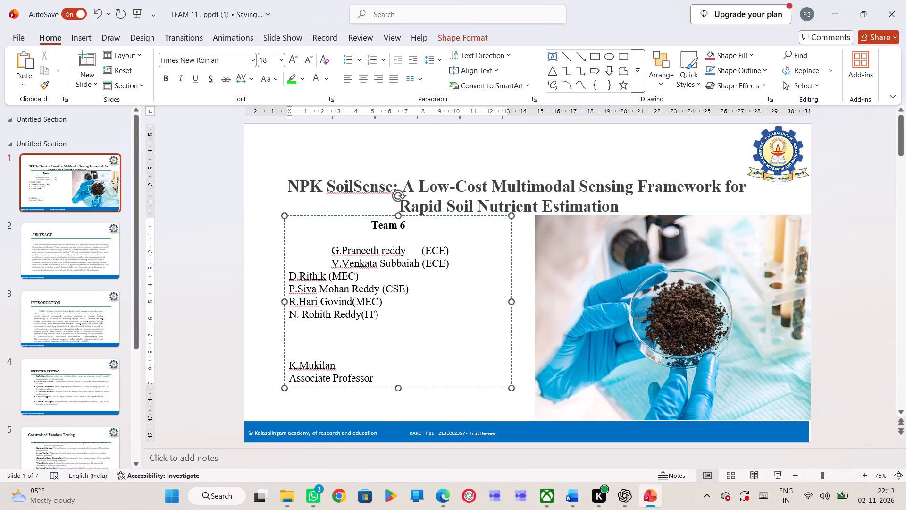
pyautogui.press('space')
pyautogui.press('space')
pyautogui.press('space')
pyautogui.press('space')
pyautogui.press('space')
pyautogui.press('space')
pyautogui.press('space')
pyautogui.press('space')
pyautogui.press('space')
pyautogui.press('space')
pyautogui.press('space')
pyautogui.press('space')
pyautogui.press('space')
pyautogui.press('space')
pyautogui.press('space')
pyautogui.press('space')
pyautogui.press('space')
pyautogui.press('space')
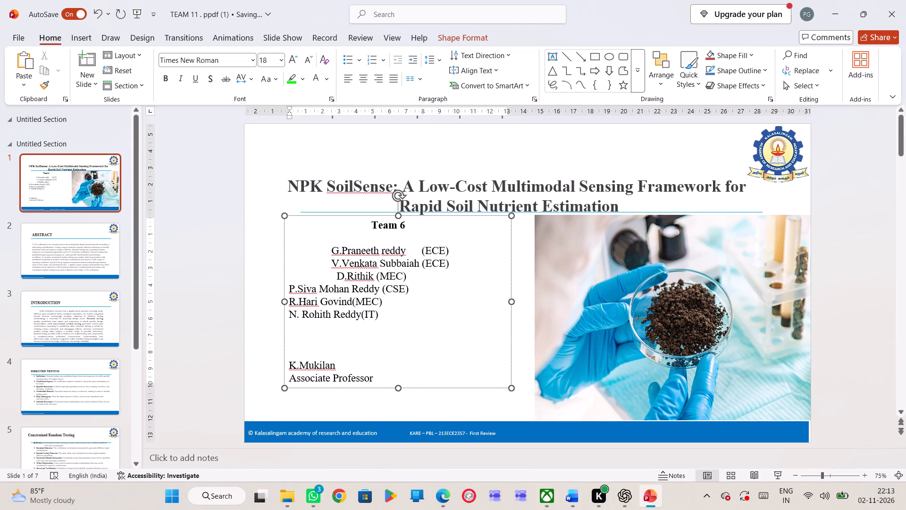
pyautogui.press('BackSpace')
pyautogui.press('BackSpace')
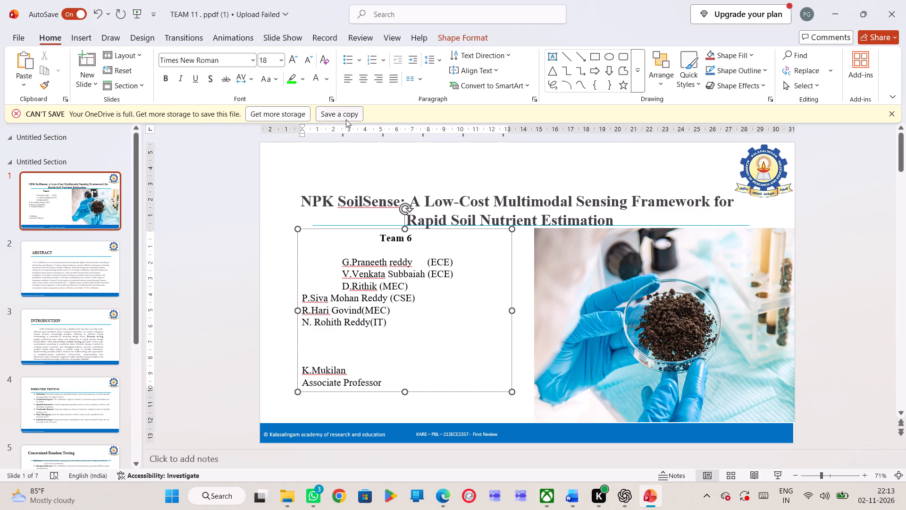
# Indent the fourth team member's line with leading spaces to align with the names above.
pyautogui.click(302, 298)
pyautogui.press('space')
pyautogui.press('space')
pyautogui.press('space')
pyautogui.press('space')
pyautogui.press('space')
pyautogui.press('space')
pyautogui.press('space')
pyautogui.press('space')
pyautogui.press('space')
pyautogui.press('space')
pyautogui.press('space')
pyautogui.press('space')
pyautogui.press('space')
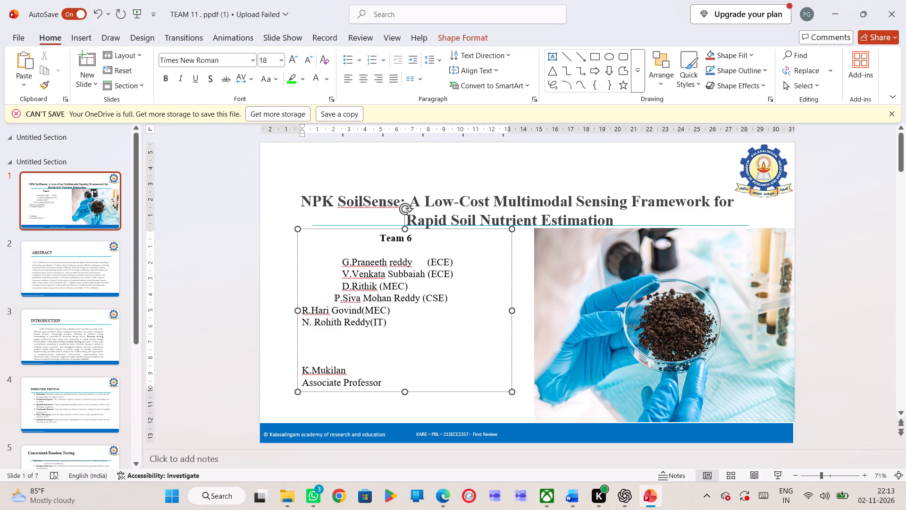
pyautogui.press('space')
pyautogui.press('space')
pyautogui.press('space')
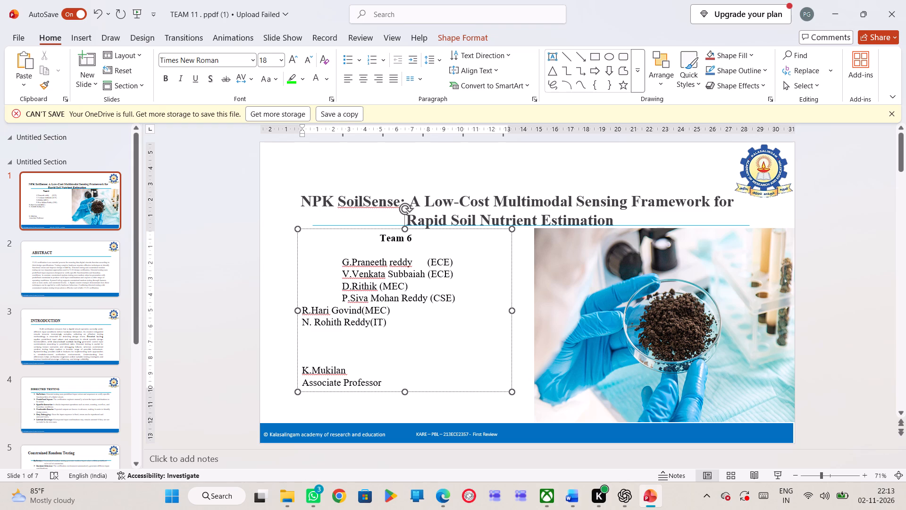
# Indent the fifth team member's line with leading spaces to align with the names above.
pyautogui.click(303, 310)
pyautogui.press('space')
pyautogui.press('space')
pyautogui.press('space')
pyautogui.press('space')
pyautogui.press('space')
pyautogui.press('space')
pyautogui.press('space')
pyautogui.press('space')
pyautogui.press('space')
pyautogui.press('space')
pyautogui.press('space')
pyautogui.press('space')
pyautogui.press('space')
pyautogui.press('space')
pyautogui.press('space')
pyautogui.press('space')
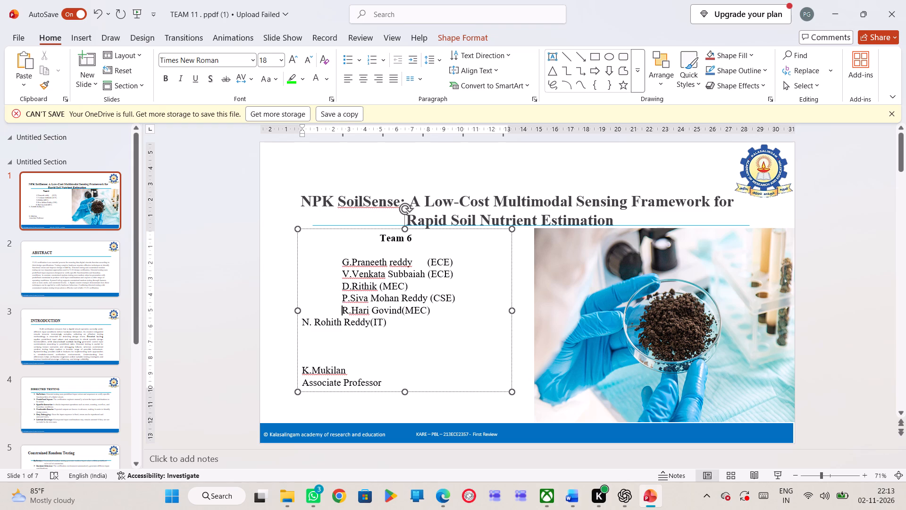
# Indent the sixth team member's line with leading spaces, trimming the excess to align it with the names above.
pyautogui.click(290, 313)
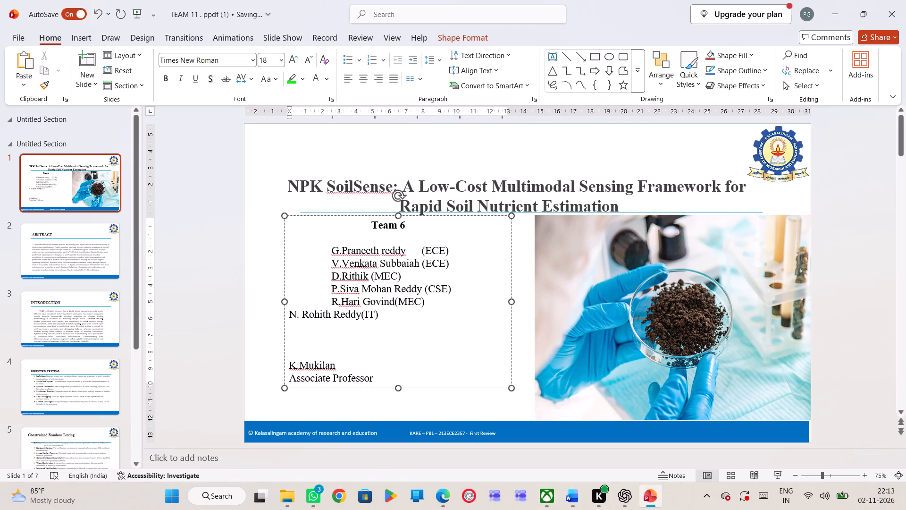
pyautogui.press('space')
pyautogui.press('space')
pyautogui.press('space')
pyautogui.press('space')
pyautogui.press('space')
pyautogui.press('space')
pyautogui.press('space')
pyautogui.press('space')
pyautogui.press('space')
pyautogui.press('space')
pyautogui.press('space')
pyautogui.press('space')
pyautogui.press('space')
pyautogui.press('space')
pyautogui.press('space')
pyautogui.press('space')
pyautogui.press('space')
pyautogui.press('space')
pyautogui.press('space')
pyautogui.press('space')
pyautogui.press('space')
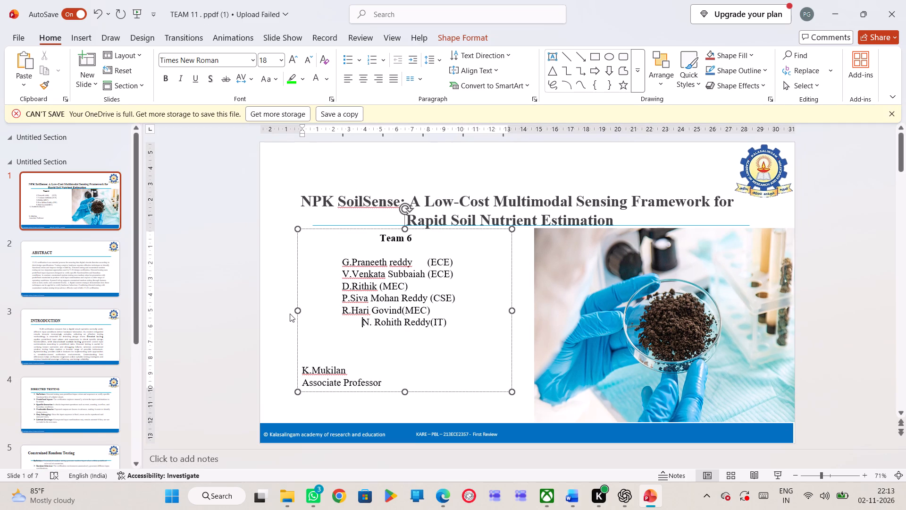
pyautogui.press('BackSpace')
pyautogui.press('BackSpace')
pyautogui.press('BackSpace')
pyautogui.press('BackSpace')
pyautogui.press('BackSpace')
pyautogui.press('BackSpace')
pyautogui.press('BackSpace')
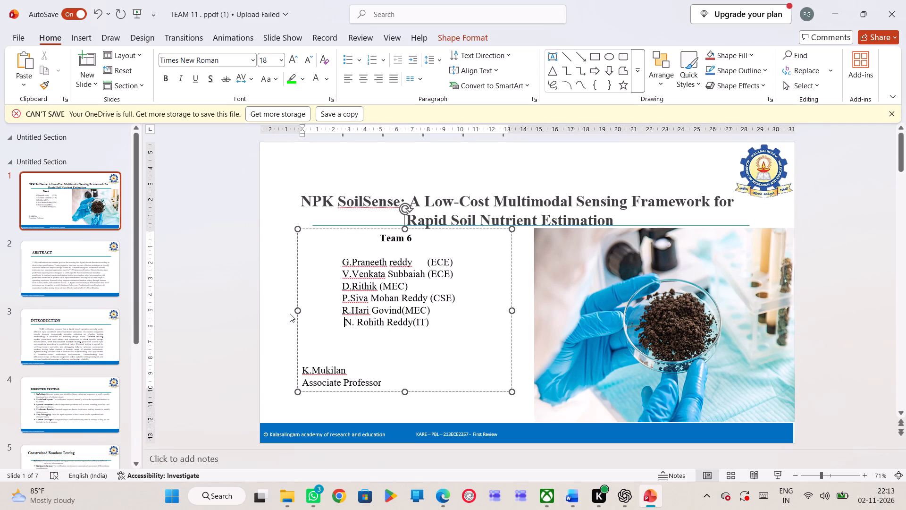
pyautogui.press('BackSpace')
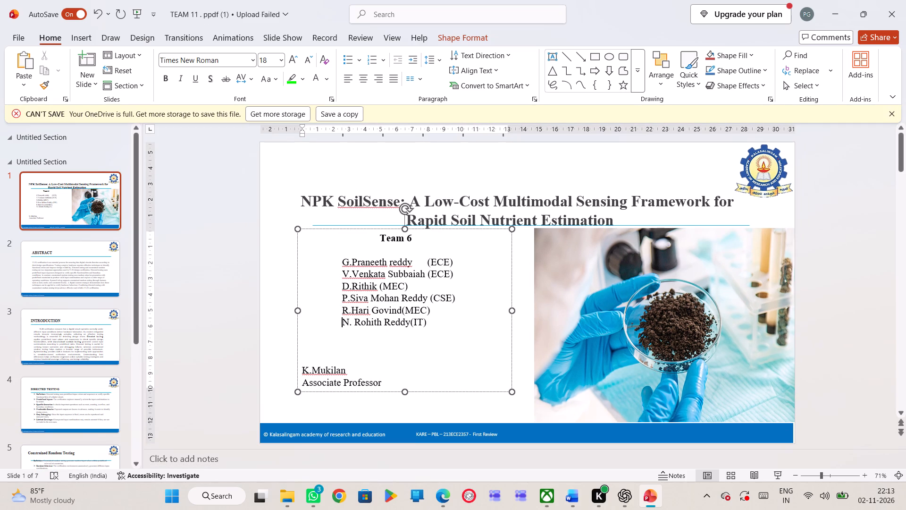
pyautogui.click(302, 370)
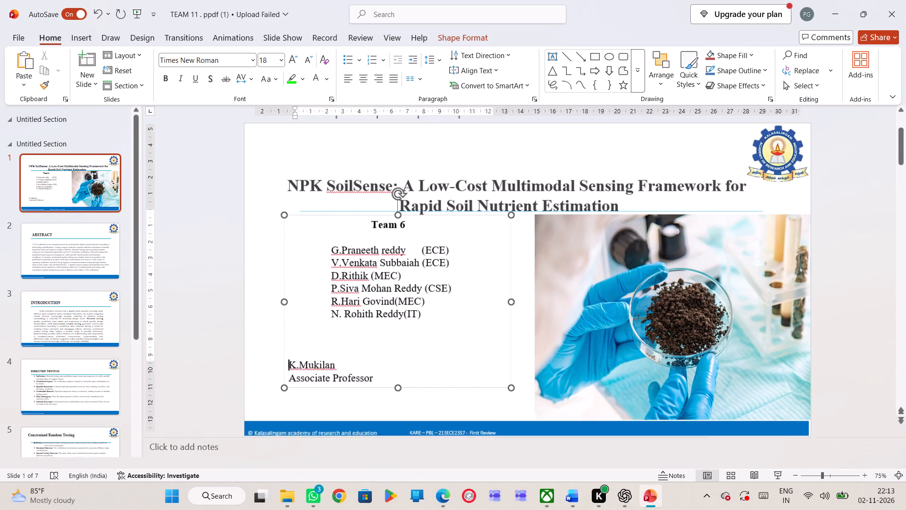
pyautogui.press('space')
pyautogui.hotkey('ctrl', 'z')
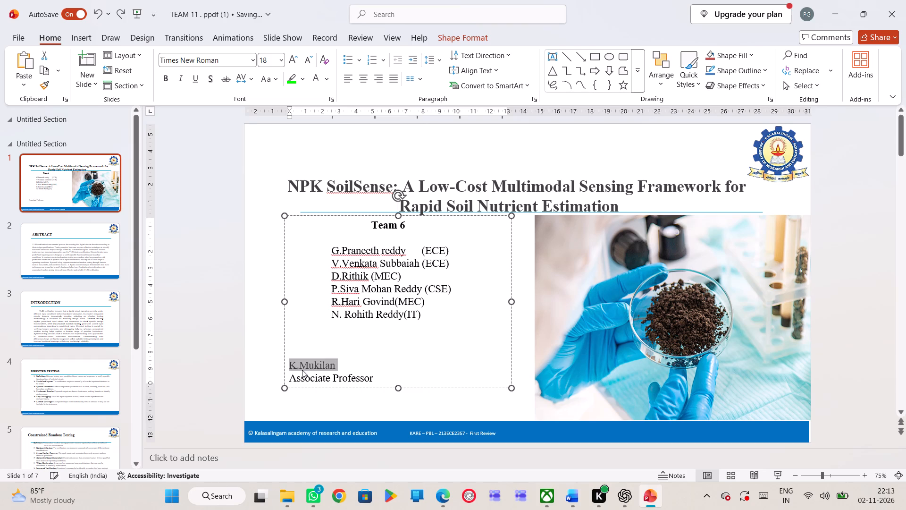
# Indent the guide's name line below the team list with leading spaces, placing it under the members' names.
pyautogui.click(292, 365)
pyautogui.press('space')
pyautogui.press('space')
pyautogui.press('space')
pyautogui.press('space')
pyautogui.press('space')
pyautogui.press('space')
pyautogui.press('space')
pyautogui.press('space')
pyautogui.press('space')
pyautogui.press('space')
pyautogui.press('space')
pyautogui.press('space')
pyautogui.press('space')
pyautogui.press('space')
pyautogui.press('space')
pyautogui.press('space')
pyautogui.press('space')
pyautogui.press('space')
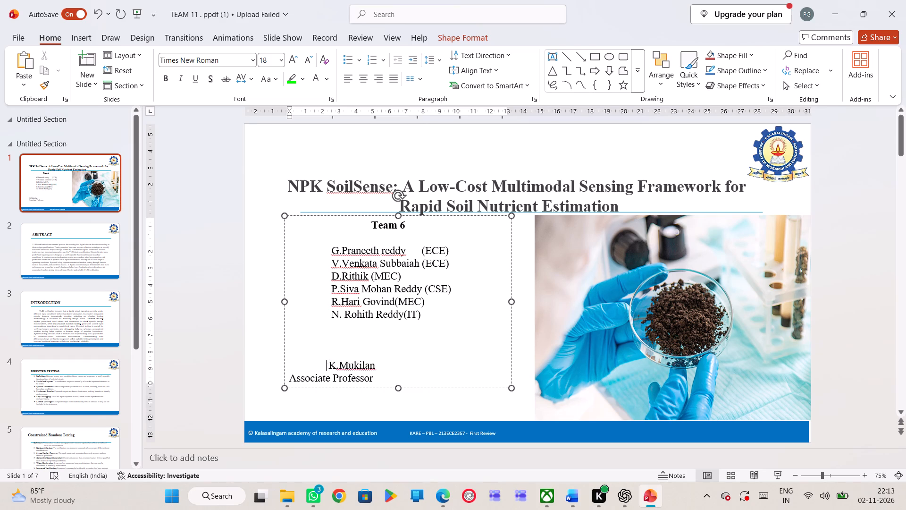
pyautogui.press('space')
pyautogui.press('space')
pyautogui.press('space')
# Indent the "Associate Professor" line with leading spaces so that it sits centred beneath the guide's name.
pyautogui.click(288, 377)
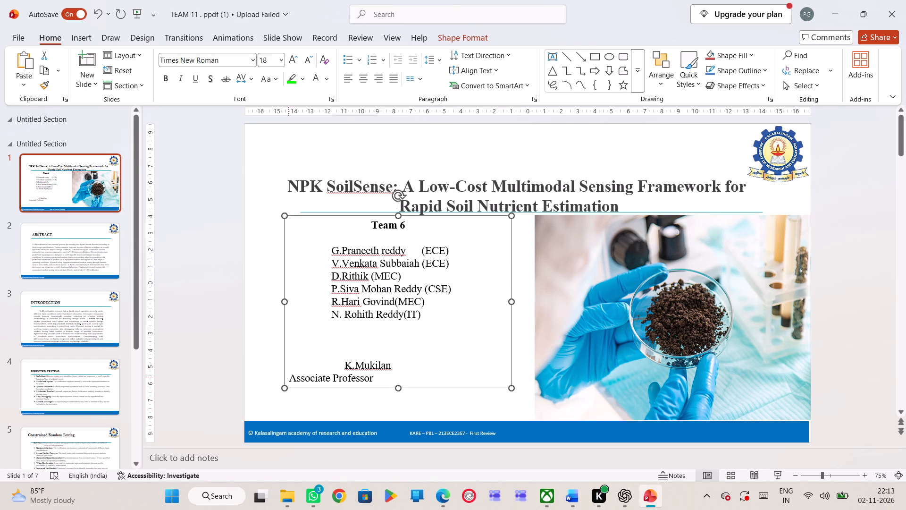
pyautogui.click(292, 380)
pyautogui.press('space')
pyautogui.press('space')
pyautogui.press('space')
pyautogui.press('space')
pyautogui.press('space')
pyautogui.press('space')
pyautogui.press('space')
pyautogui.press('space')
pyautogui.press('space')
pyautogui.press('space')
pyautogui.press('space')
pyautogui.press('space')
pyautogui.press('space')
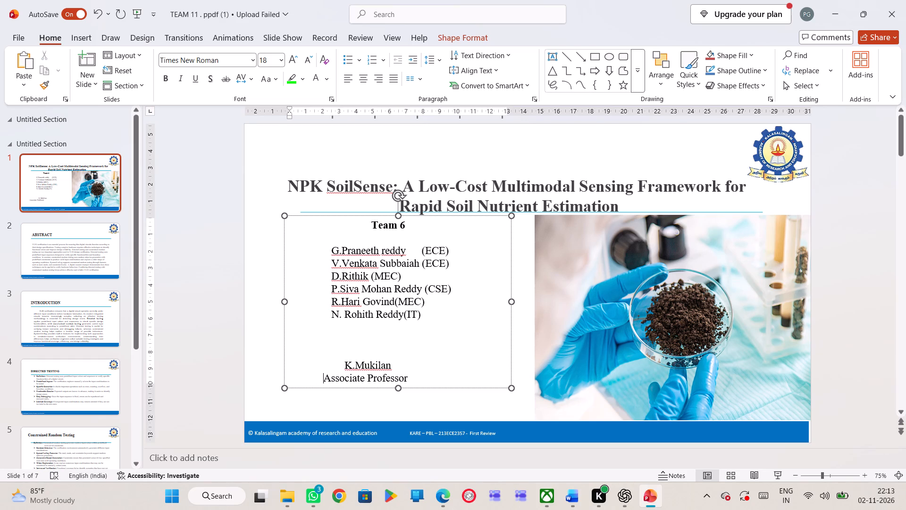
# Make the guide's name above "Associate Professor" bold.
pyautogui.moveTo(394, 369); pyautogui.dragTo(380, 369)
pyautogui.moveTo(380, 369); pyautogui.dragTo(343, 369)
pyautogui.click(352, 348)
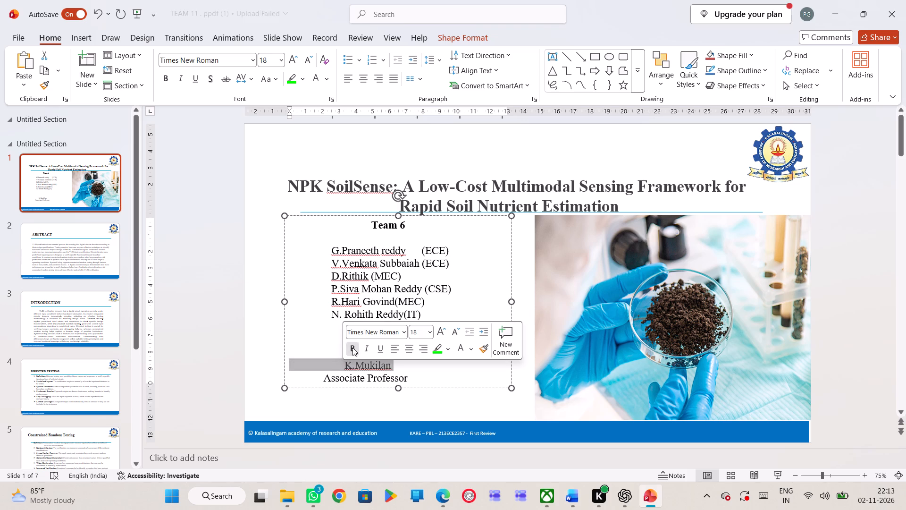
# Insert spaces before "(MEC)" in the fifth team member's line to move the department into a separate column.
pyautogui.click(394, 301)
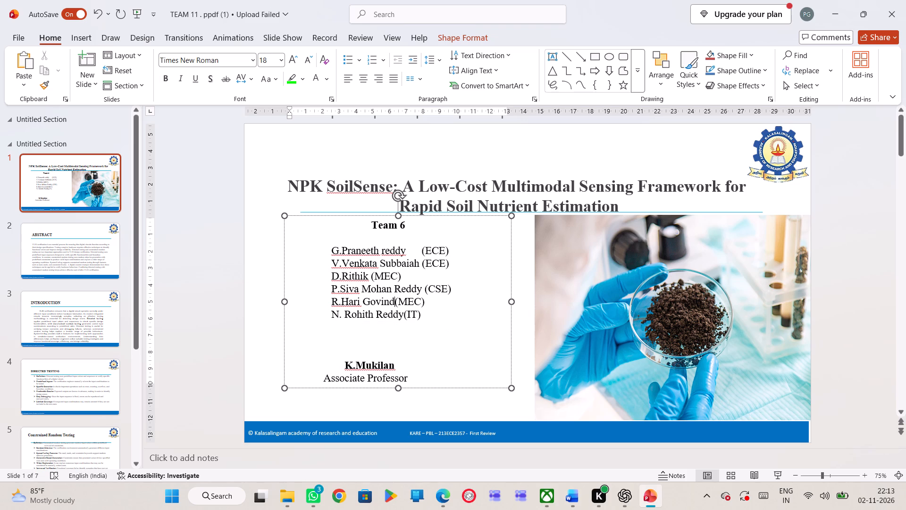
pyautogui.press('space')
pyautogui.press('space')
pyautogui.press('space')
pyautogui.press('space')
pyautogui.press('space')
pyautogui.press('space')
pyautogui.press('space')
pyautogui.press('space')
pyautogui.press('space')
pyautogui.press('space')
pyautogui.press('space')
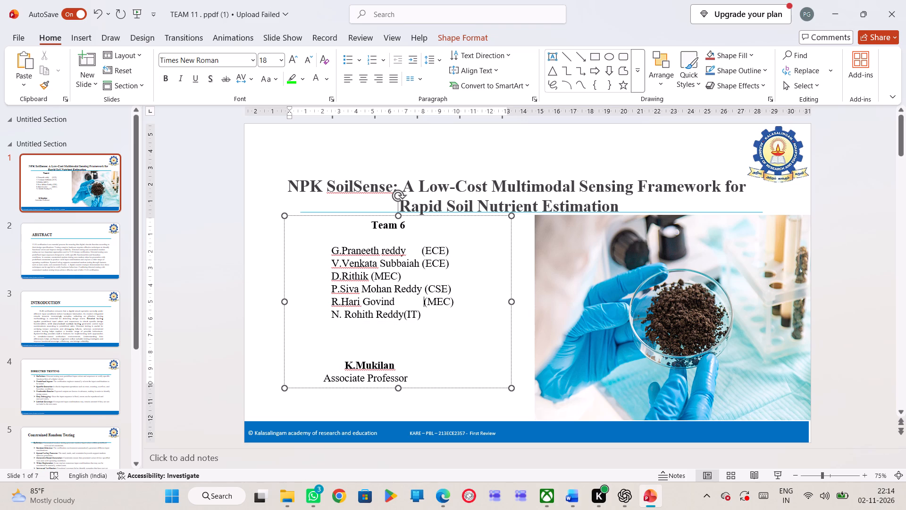
# Insert spaces before "(IT)" in the sixth team member's line to move it into the department column.
pyautogui.click(402, 320)
pyautogui.click(403, 311)
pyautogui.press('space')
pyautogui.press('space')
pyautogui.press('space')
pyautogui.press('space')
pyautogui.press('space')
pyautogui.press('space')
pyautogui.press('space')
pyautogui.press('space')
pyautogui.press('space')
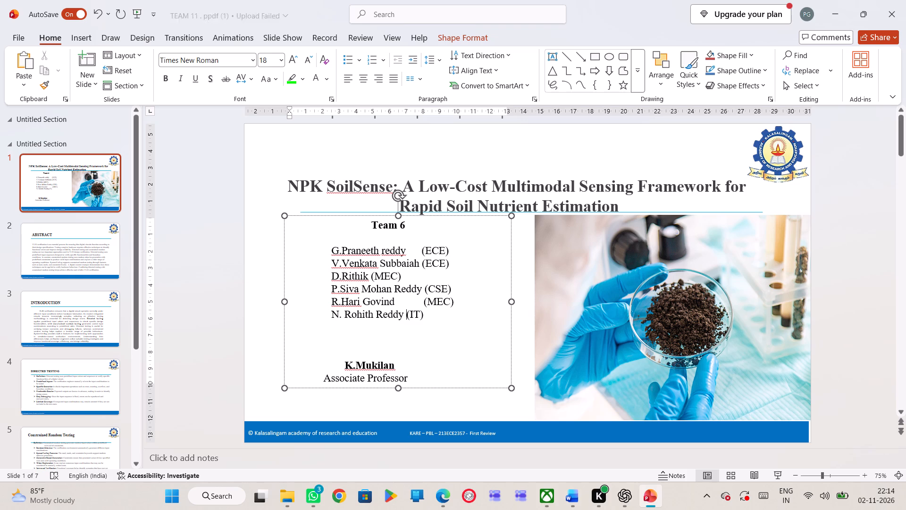
# Insert spaces before "(MEC)" in the third team member's line to align it with the "(ECE)" entries above.
pyautogui.click(368, 275)
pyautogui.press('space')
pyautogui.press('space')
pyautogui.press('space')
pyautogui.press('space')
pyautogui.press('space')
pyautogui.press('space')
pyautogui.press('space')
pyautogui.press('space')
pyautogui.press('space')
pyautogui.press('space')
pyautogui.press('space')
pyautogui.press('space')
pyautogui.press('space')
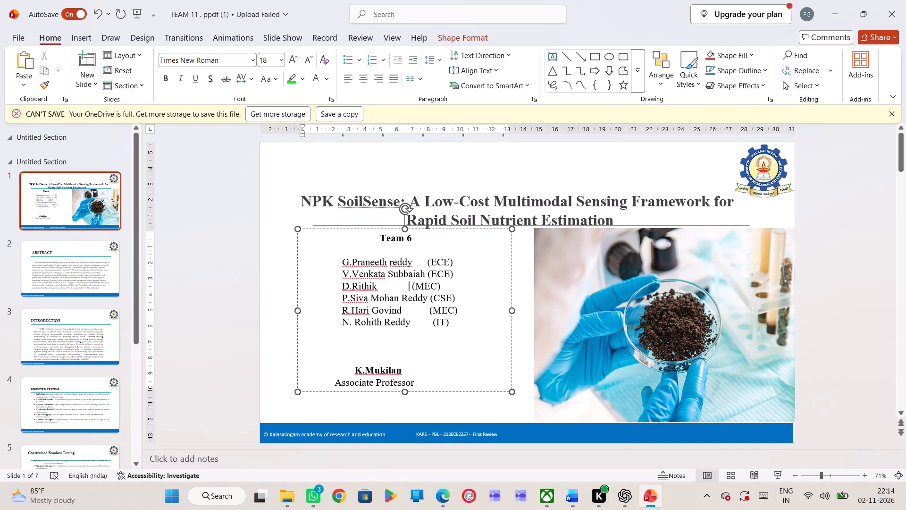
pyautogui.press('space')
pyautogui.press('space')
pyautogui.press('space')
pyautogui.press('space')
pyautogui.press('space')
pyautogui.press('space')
# Remove the excess spaces before "(CSE)", "(MEC)" and "(IT)" in the last three members' lines to align the department column.
pyautogui.click(427, 300)
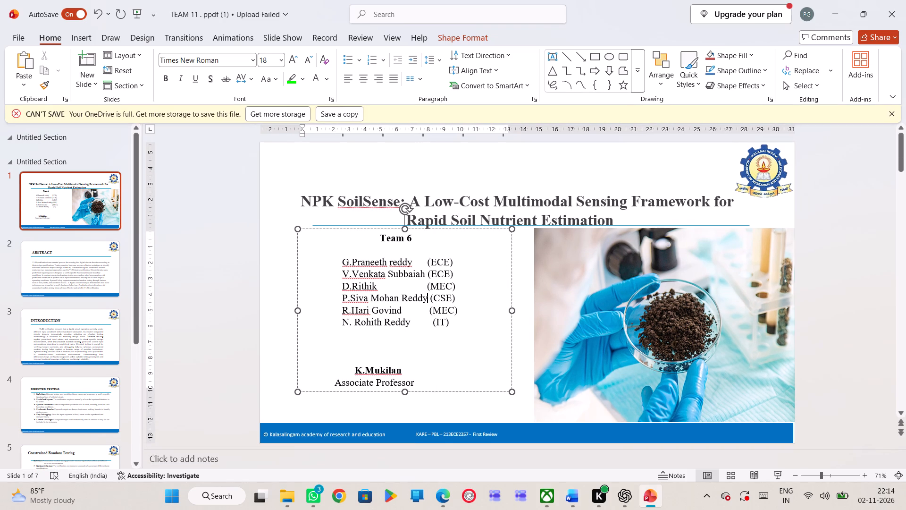
pyautogui.click(430, 299)
pyautogui.press('BackSpace')
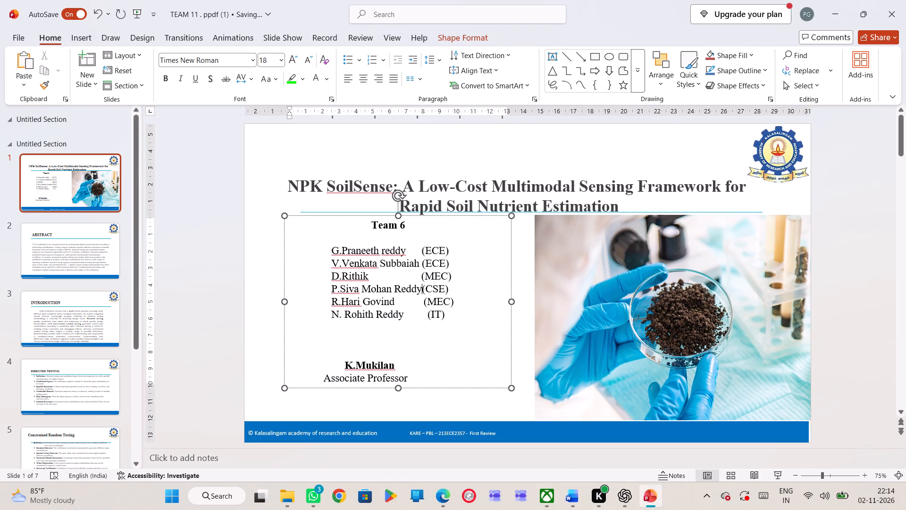
pyautogui.click(422, 302)
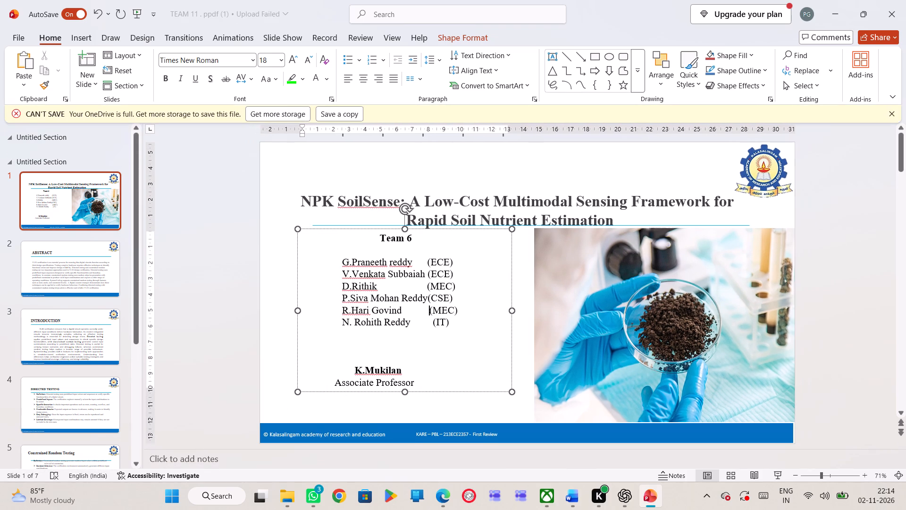
pyautogui.press('BackSpace')
pyautogui.click(432, 323)
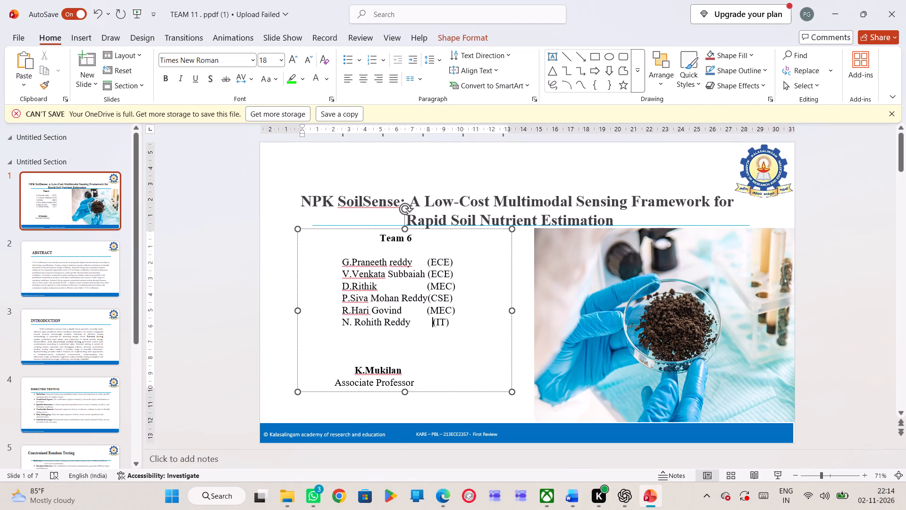
pyautogui.press('BackSpace')
pyautogui.press('BackSpace')
# Add two spaces after "IT" inside the parentheses in the sixth team member's line to widen the entry.
pyautogui.click(441, 322)
pyautogui.click(435, 317)
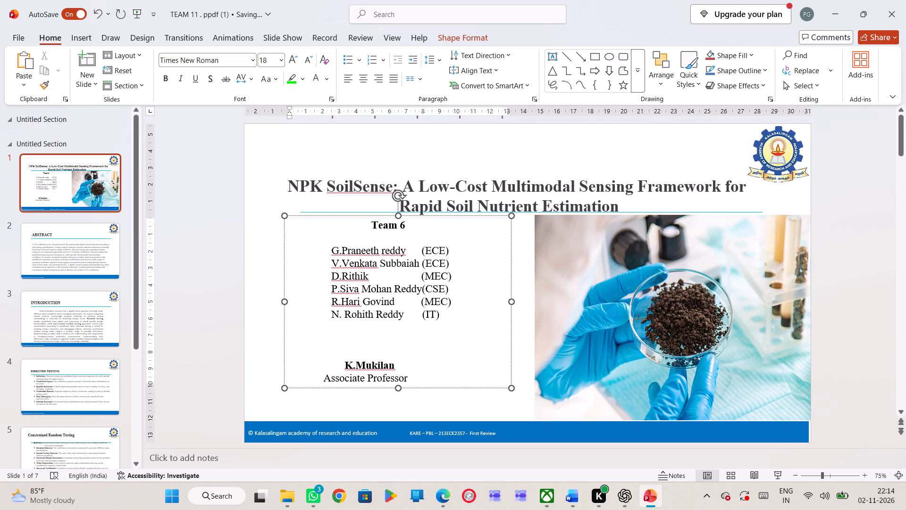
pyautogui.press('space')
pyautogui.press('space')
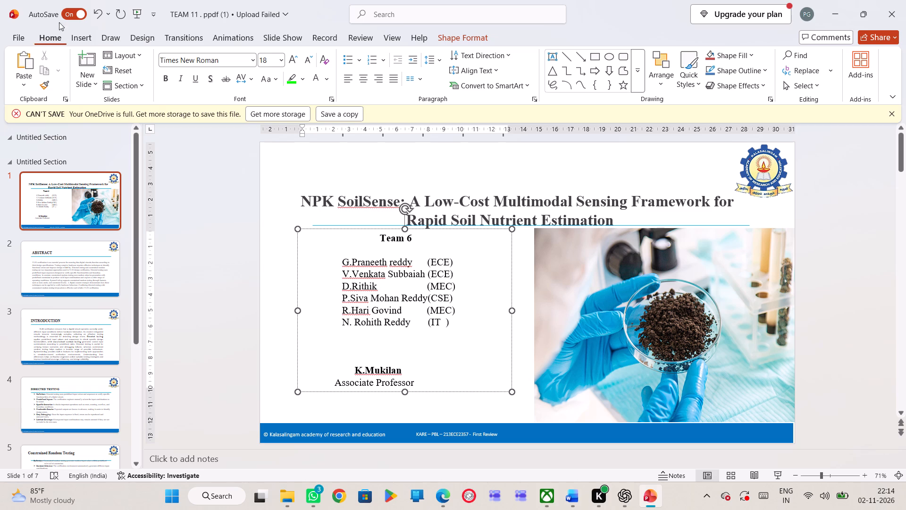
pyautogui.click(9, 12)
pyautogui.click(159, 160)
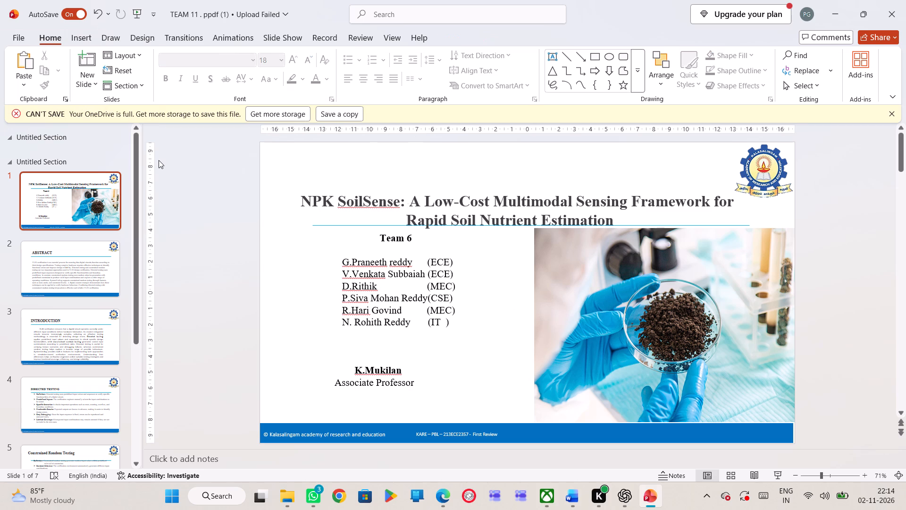
# Review the Microsoft 365 plans offered for getting more OneDrive storage, and close the offer.
pyautogui.click(280, 117)
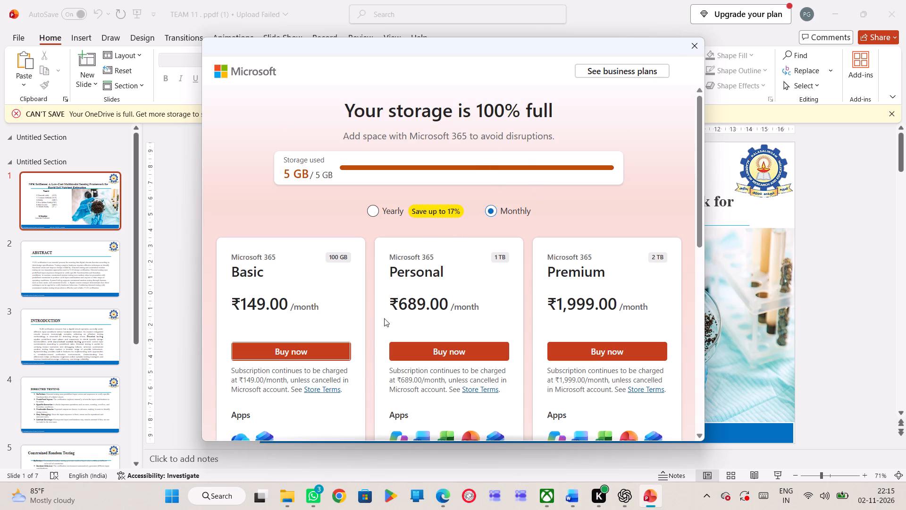
pyautogui.scroll(-3, 335, 311)
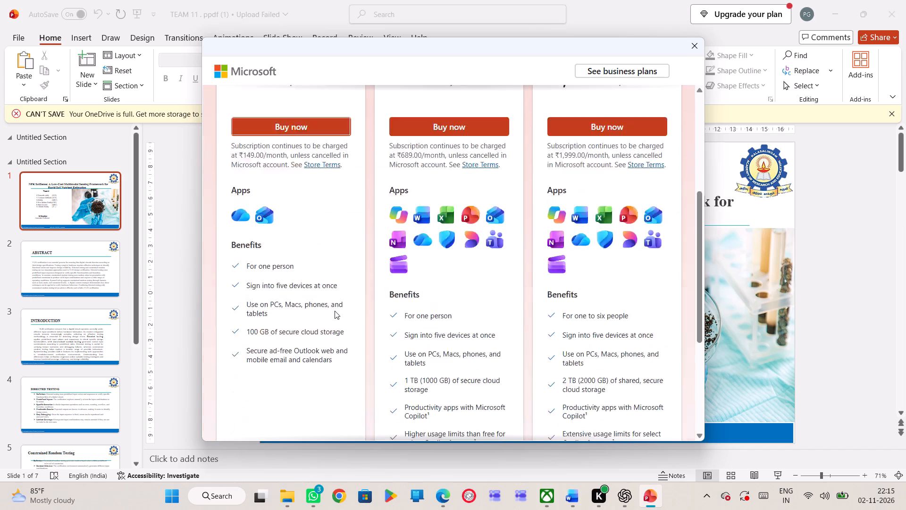
pyautogui.scroll(1, 335, 311)
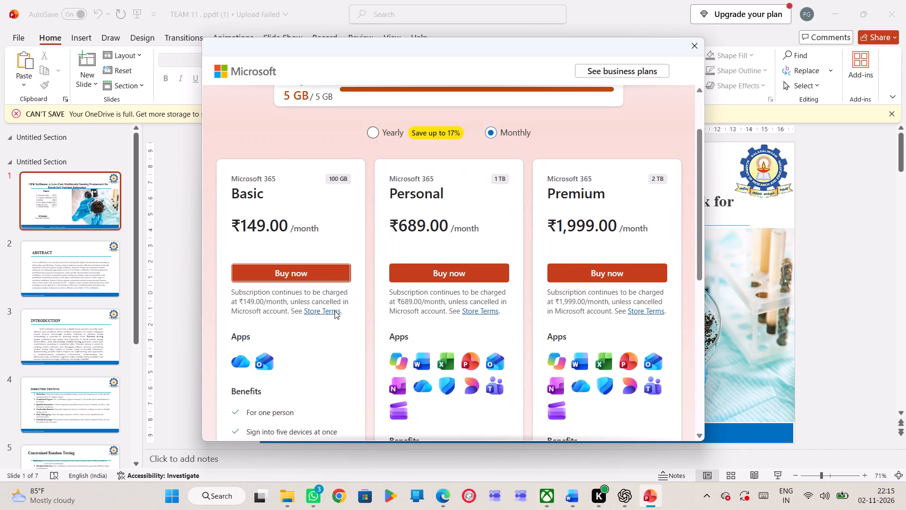
pyautogui.click(695, 49)
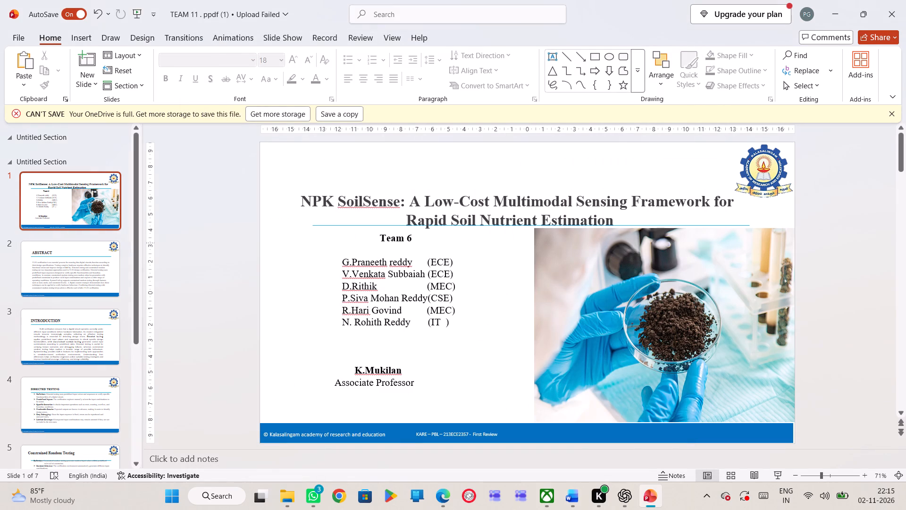
# Look through the Windows recent files list and the installed apps grouped by category.
pyautogui.click(170, 504)
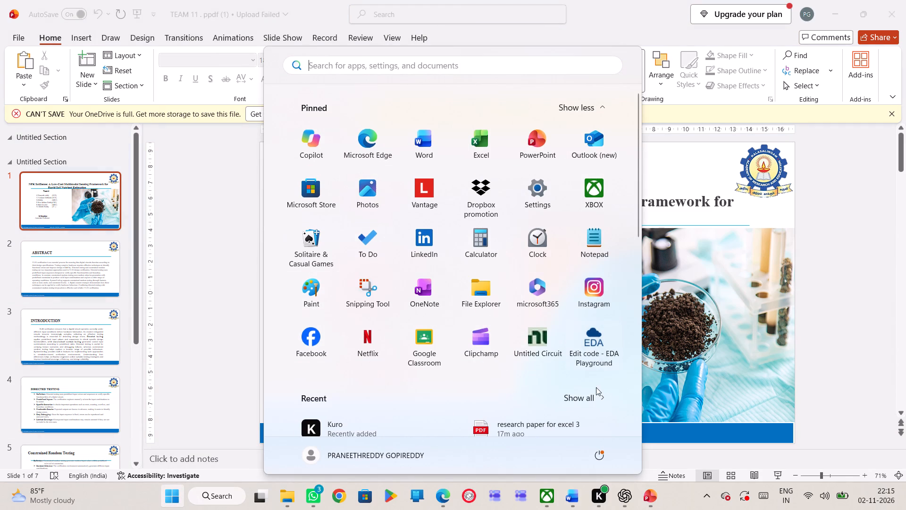
pyautogui.click(582, 401)
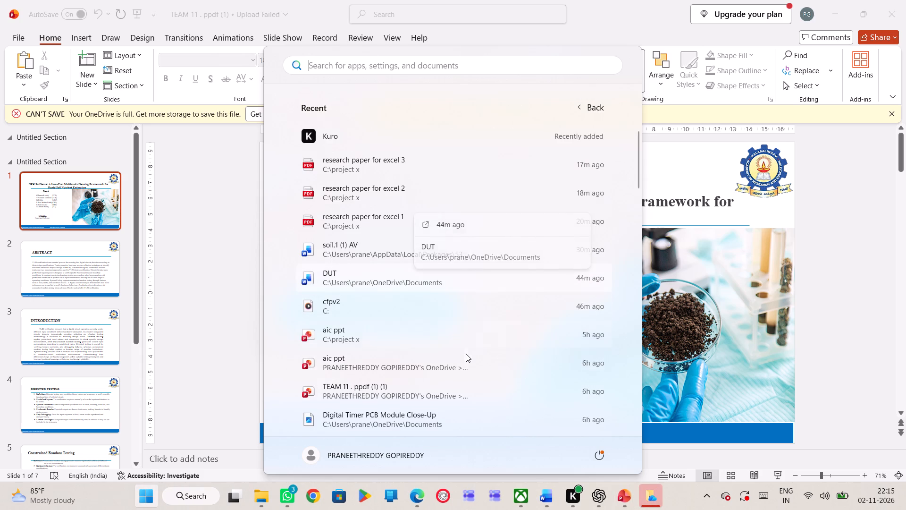
pyautogui.scroll(-6, 466, 354)
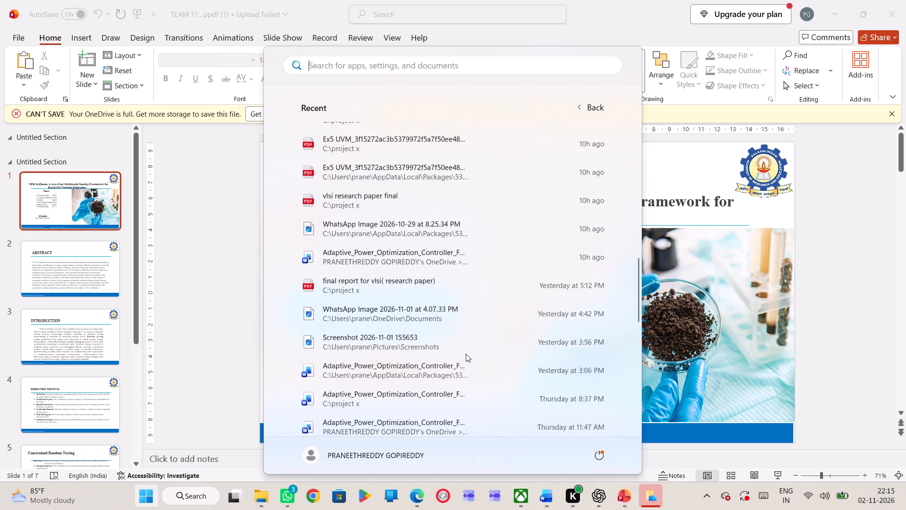
pyautogui.scroll(-2, 466, 354)
pyautogui.click(588, 108)
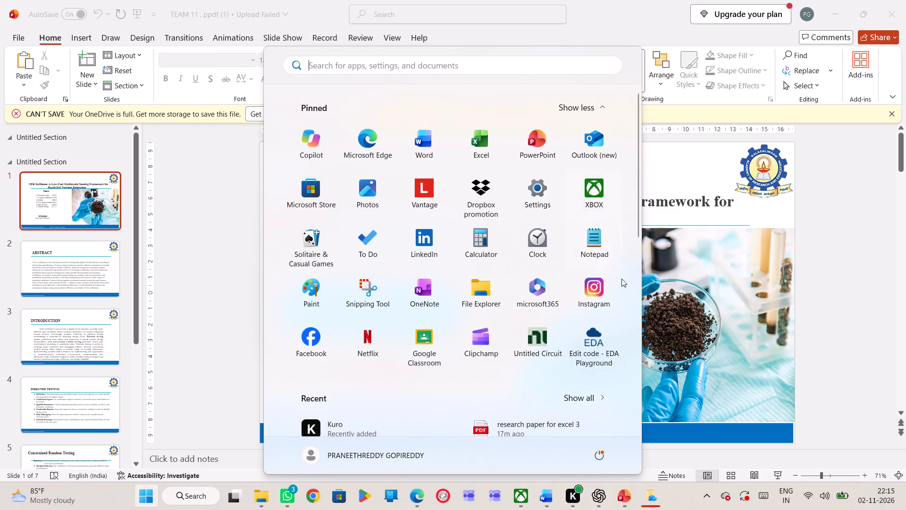
pyautogui.scroll(-3, 472, 339)
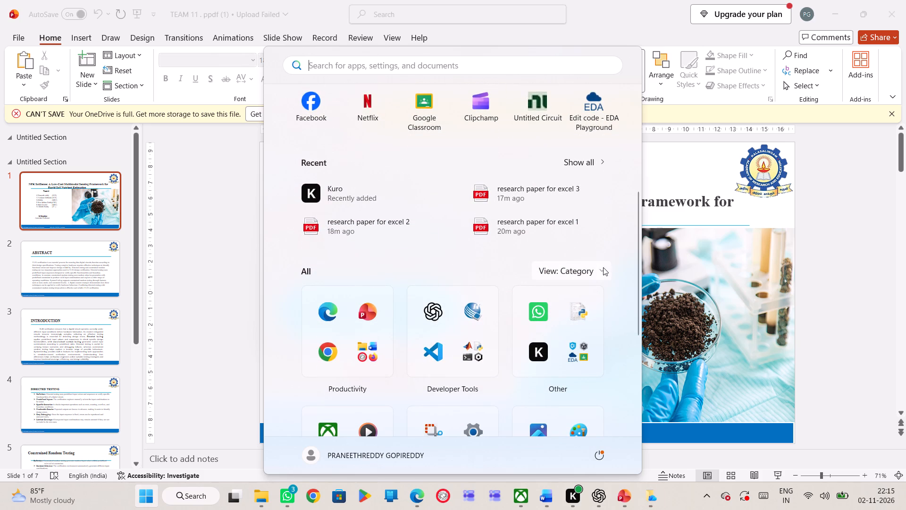
pyautogui.scroll(-3, 523, 354)
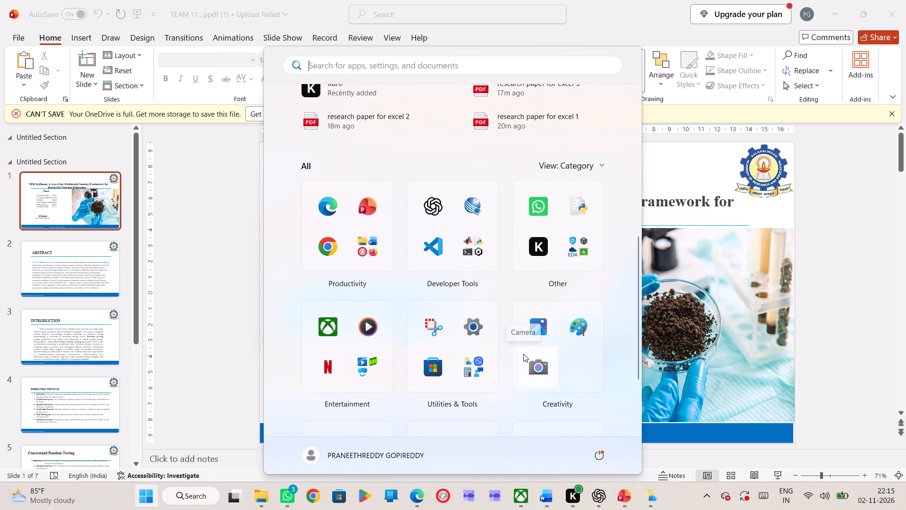
pyautogui.scroll(-2, 453, 387)
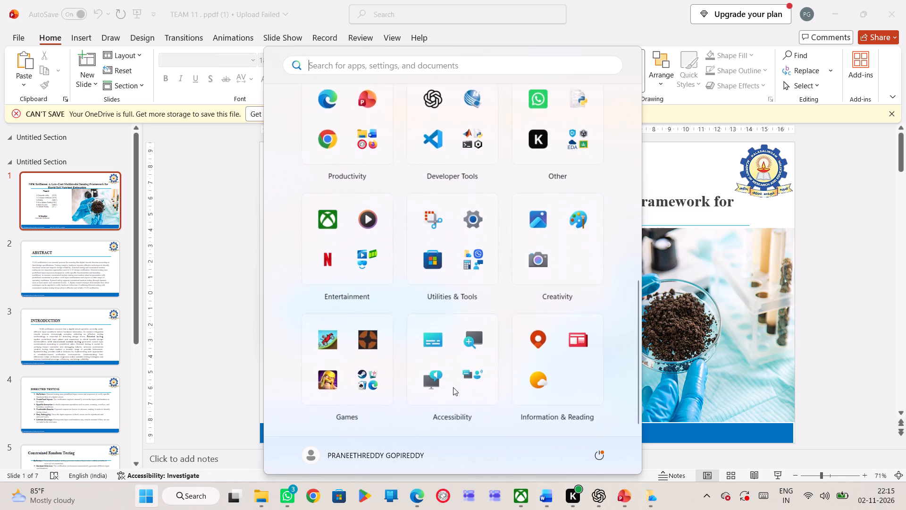
pyautogui.scroll(1, 453, 387)
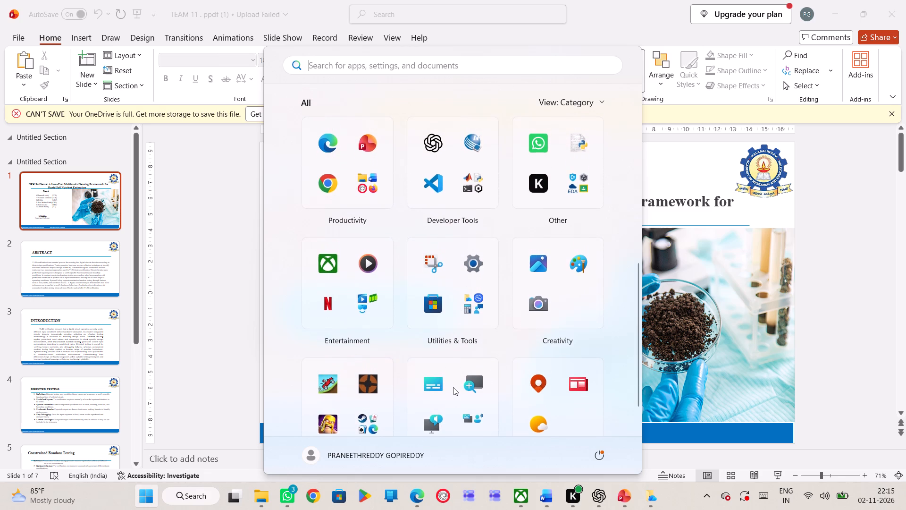
pyautogui.scroll(1, 453, 387)
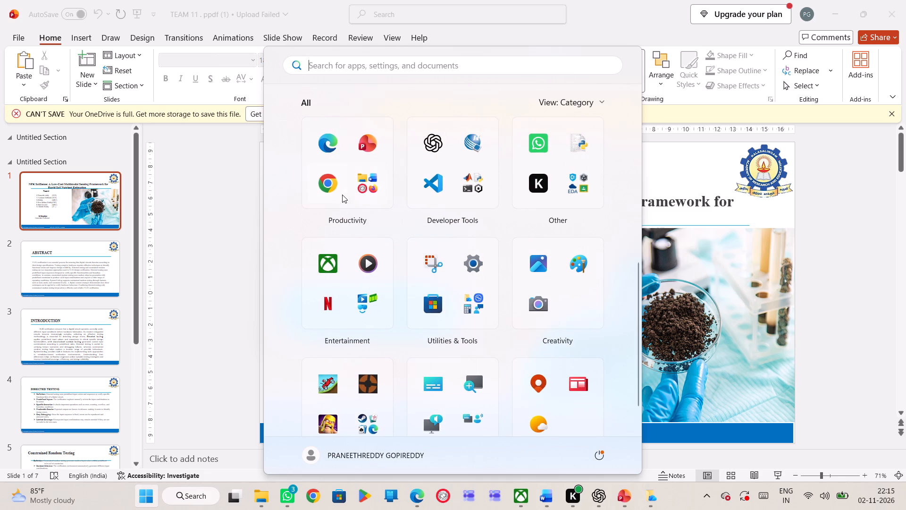
pyautogui.click(344, 199)
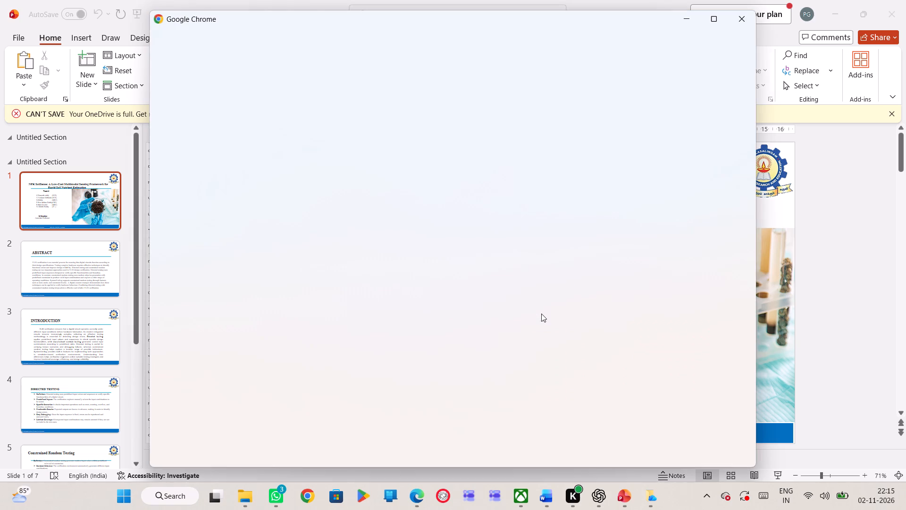
pyautogui.click(746, 21)
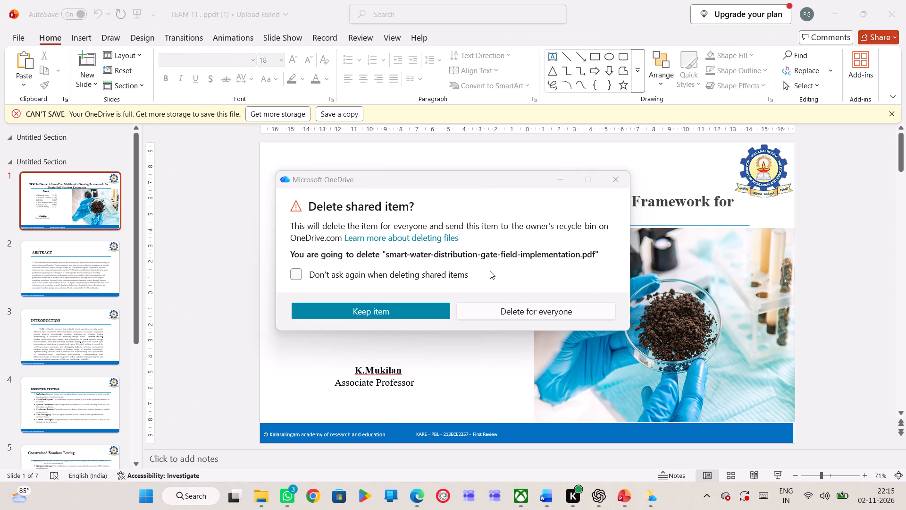
# Delete the shared OneDrive file smart-water-distribution-gate-field-implementation.pdf for everyone.
pyautogui.click(295, 273)
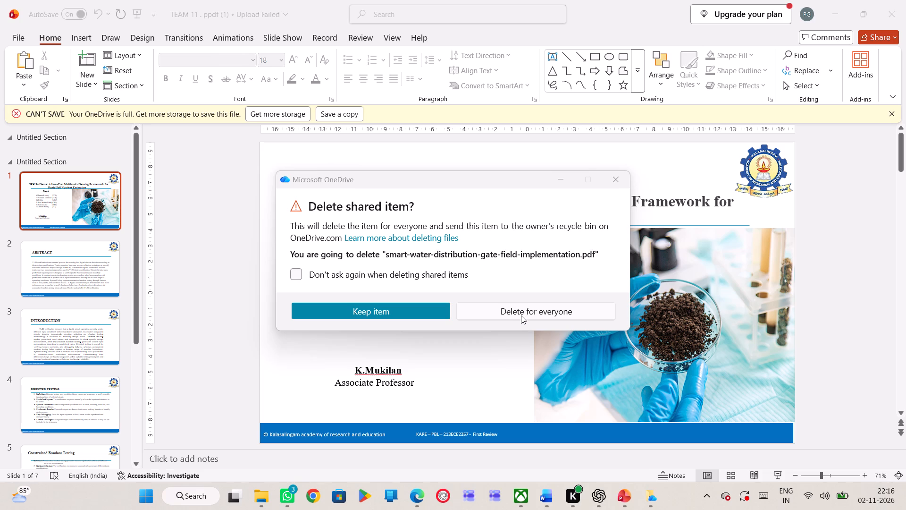
pyautogui.click(520, 316)
pyautogui.click(517, 308)
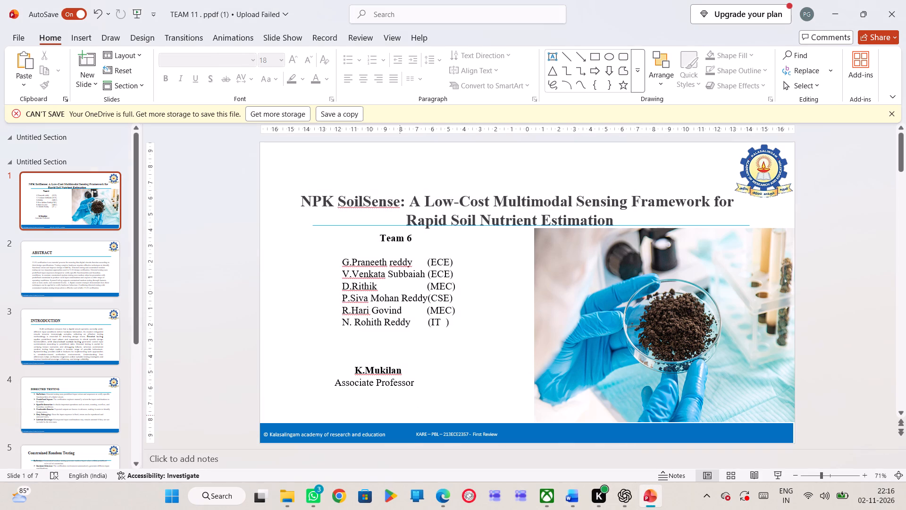
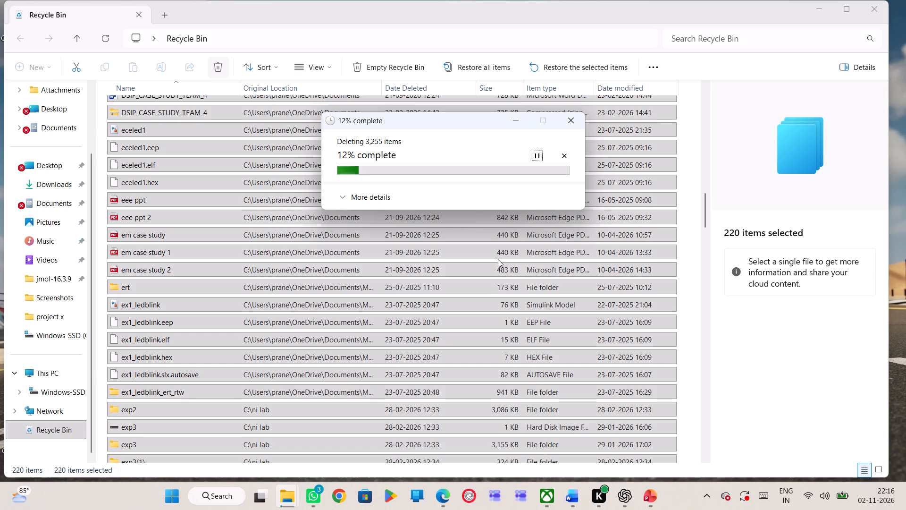
pyautogui.scroll(-3, 381, 399)
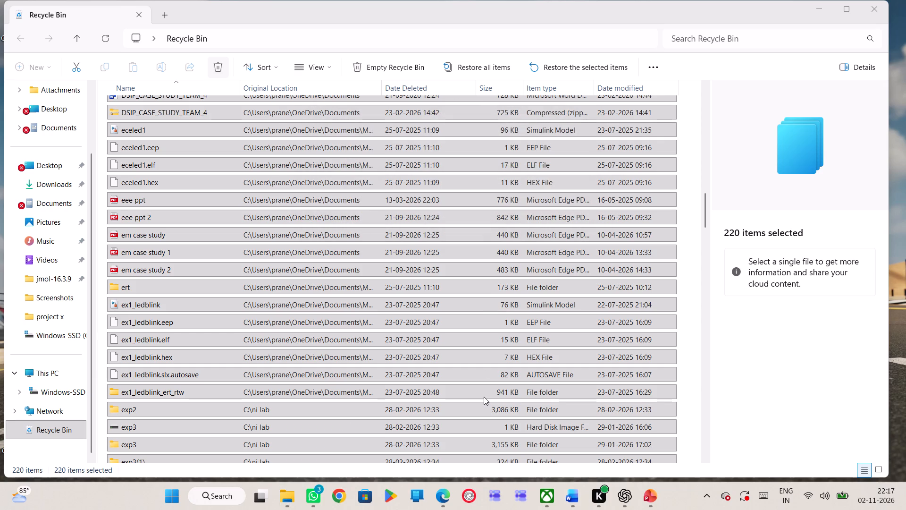
pyautogui.scroll(-4, 480, 307)
pyautogui.scroll(4, 480, 307)
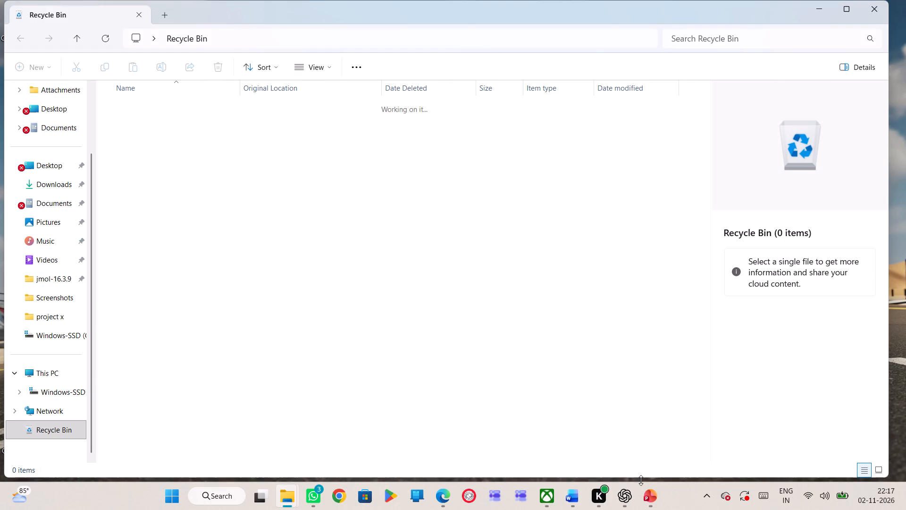
# Switch to the TEAM 11 presentation and preview its title slide as a slide show.
pyautogui.click(646, 501)
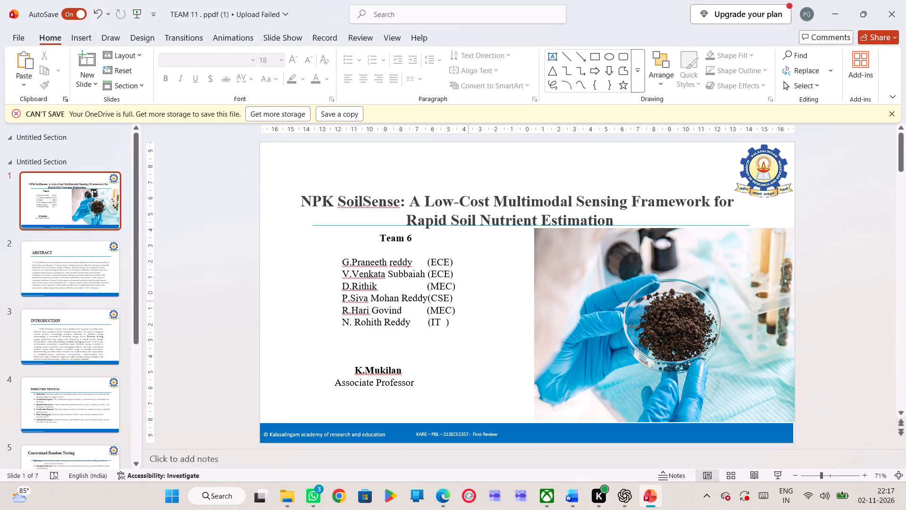
pyautogui.scroll(3, 234, 228)
pyautogui.click(139, 16)
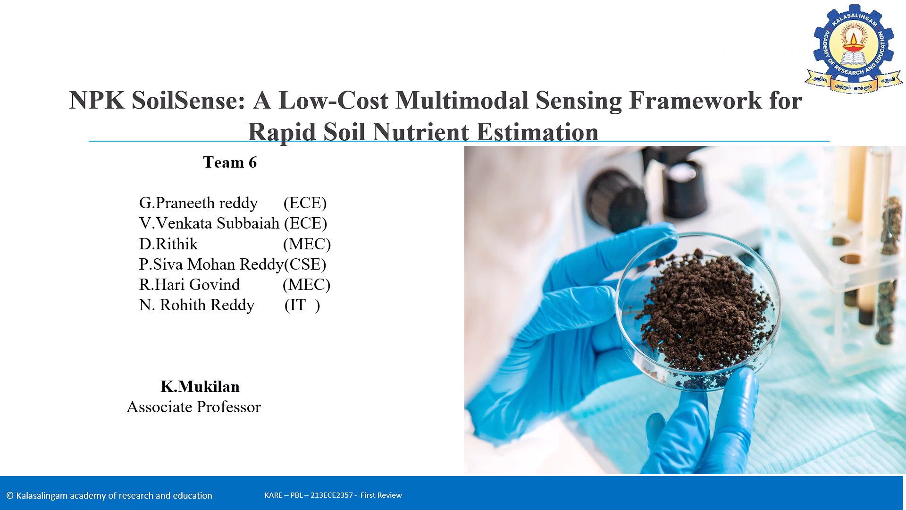
pyautogui.press('Escape')
# Set the font size of the "Team 6" heading on the title slide to 20.
pyautogui.moveTo(412, 238); pyautogui.dragTo(384, 240)
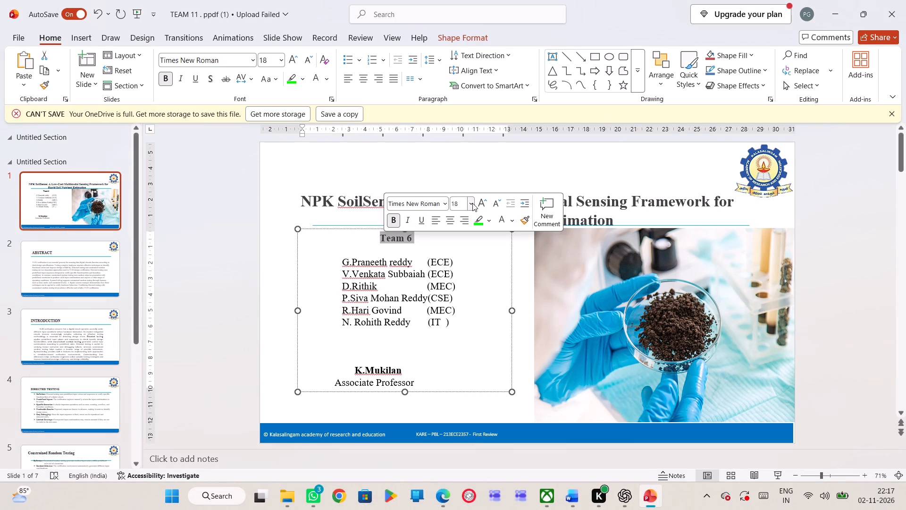
pyautogui.click(470, 204)
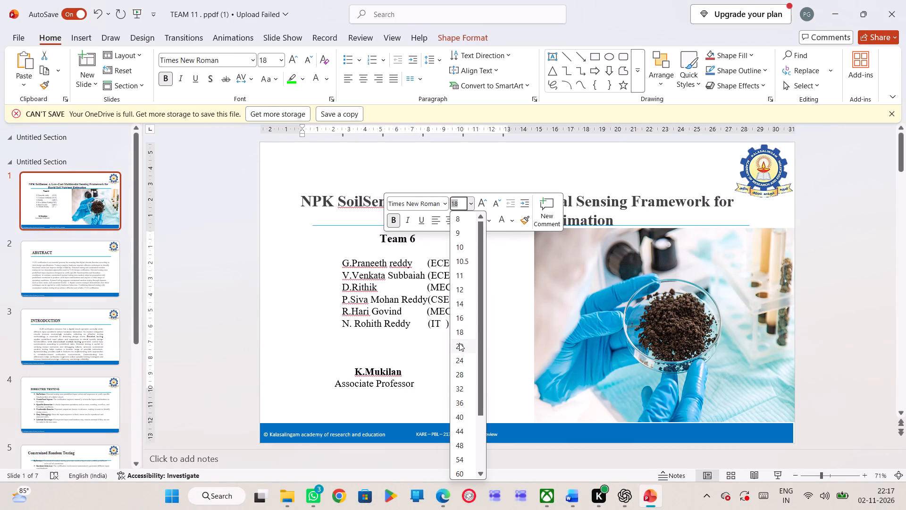
pyautogui.click(459, 343)
# Indent the "Associate Professor" line by two more spaces and the name line above it by one.
pyautogui.click(332, 384)
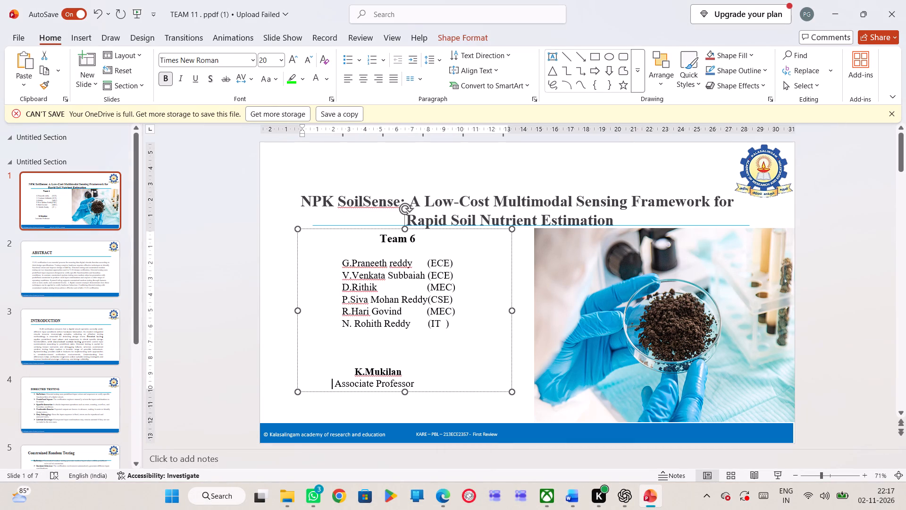
pyautogui.press('space')
pyautogui.press('space')
pyautogui.click(353, 370)
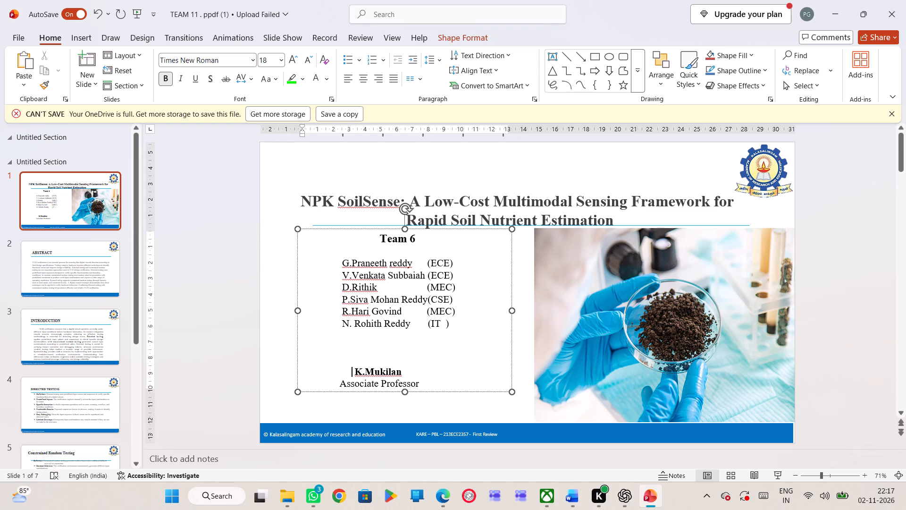
pyautogui.press('space')
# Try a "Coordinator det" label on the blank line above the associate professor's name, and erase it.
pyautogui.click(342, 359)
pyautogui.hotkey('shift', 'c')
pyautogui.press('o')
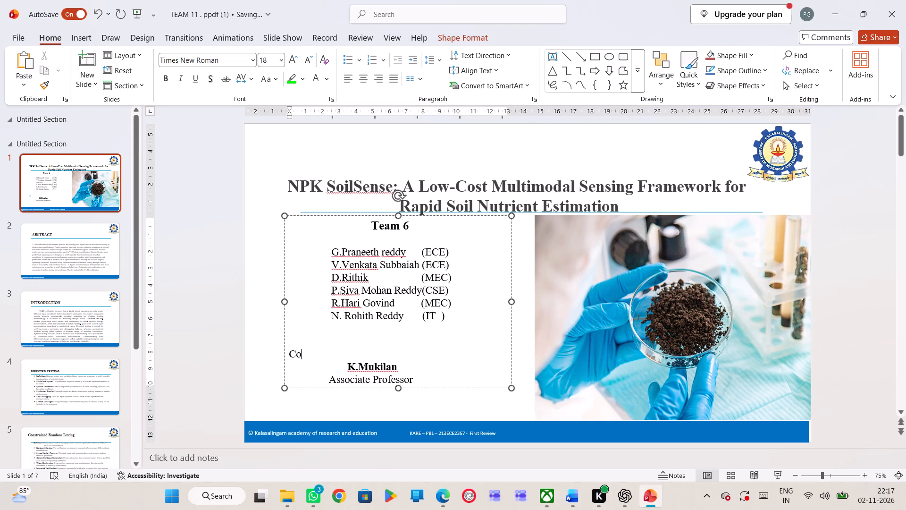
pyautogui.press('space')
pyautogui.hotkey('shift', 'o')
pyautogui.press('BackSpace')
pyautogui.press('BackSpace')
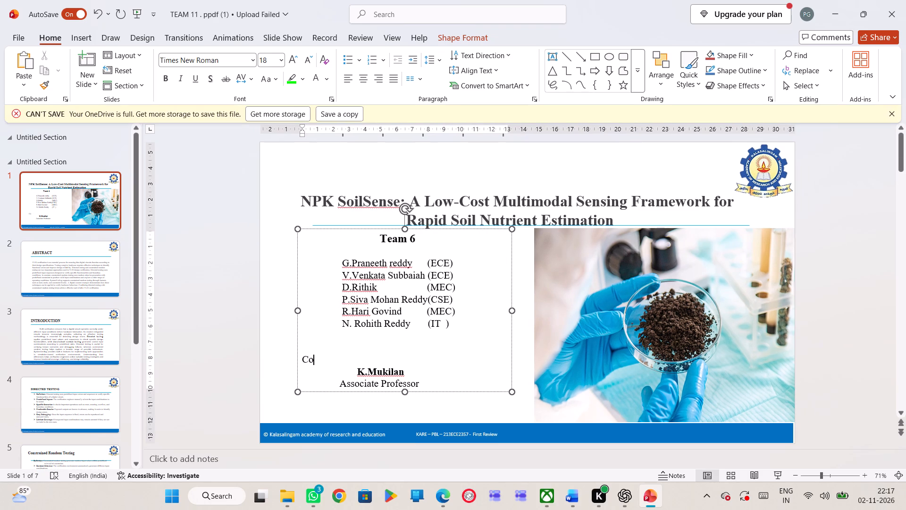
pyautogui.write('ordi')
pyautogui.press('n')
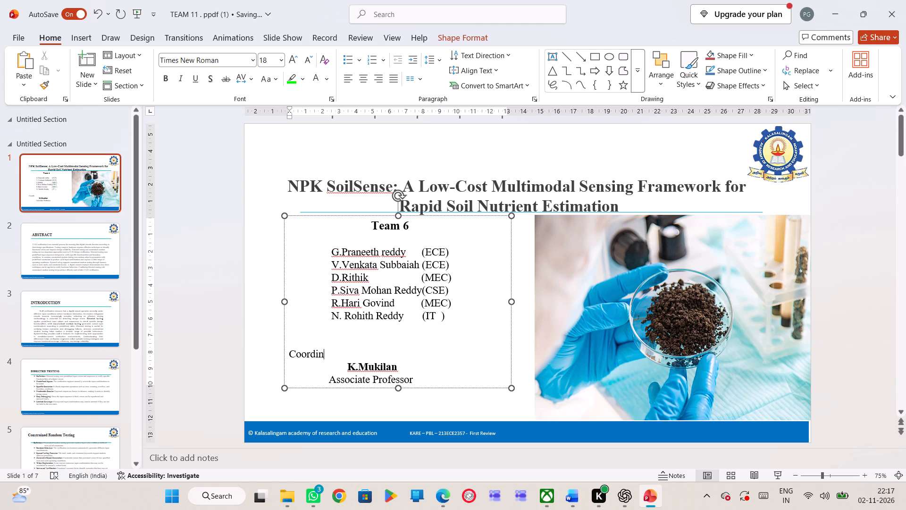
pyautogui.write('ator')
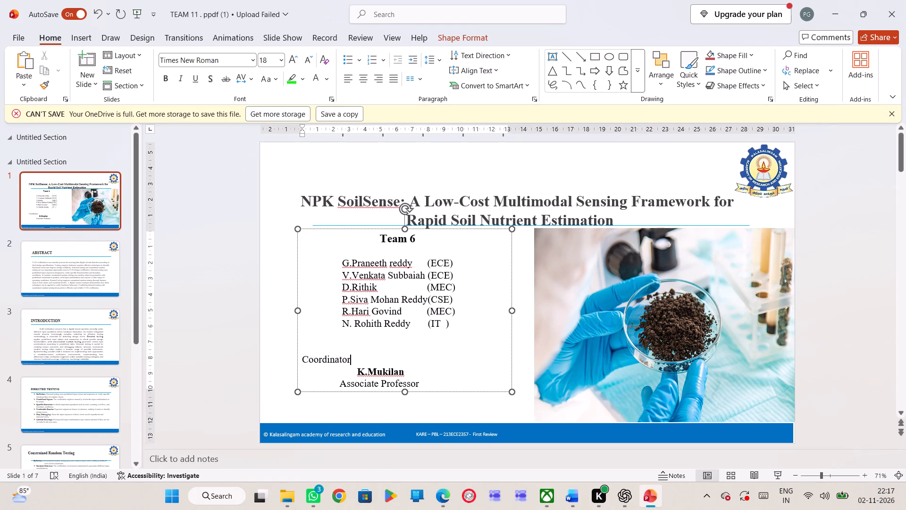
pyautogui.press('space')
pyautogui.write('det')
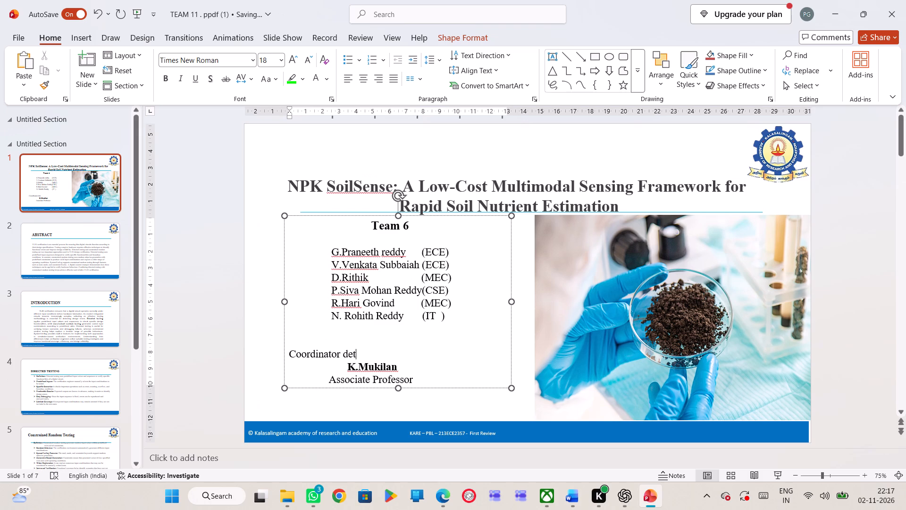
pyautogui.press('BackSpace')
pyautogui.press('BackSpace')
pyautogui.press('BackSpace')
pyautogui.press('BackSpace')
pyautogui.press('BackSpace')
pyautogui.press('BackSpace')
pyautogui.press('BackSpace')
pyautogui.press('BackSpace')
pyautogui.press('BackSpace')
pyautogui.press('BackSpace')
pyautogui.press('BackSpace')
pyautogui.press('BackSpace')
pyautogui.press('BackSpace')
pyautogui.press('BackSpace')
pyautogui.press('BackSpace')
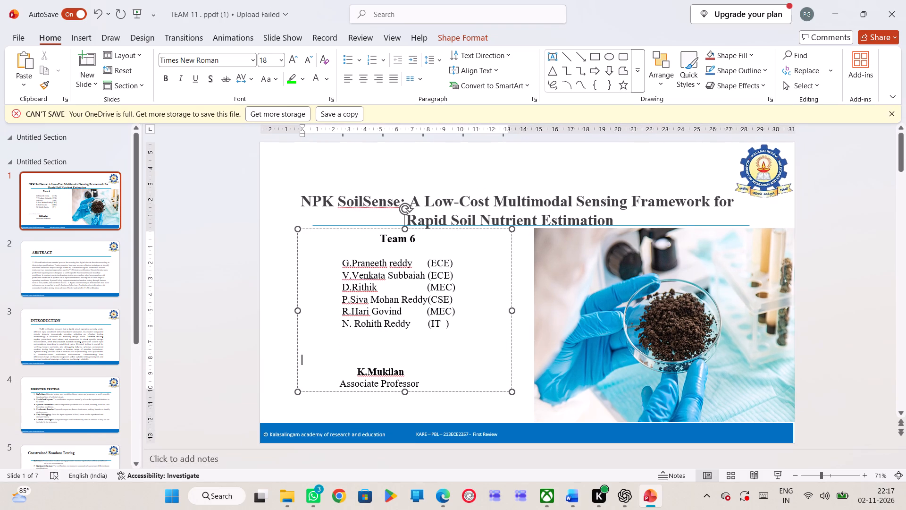
# Add a bold "Guide:" label on the blank line above the associate professor's name.
pyautogui.write('guide')
pyautogui.hotkey('shift', ':')
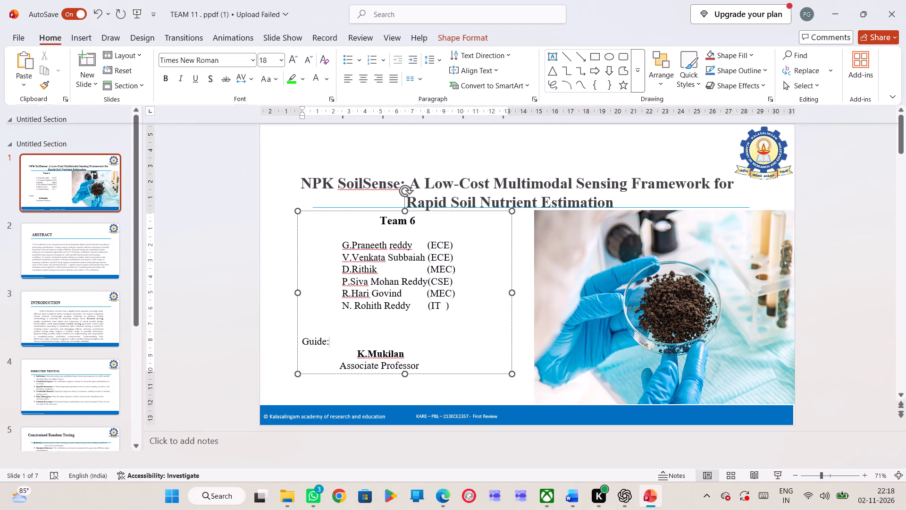
pyautogui.moveTo(326, 355); pyautogui.dragTo(290, 357)
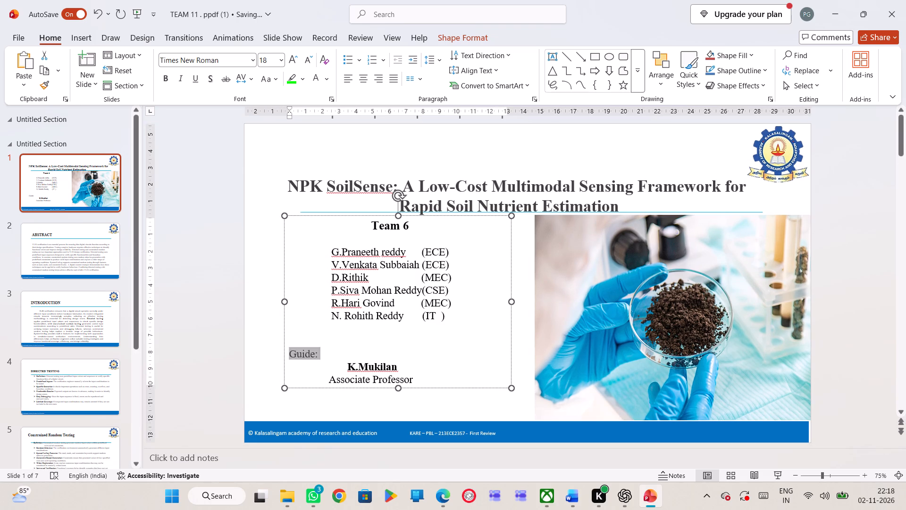
pyautogui.moveTo(290, 357); pyautogui.dragTo(291, 357)
pyautogui.click(301, 340)
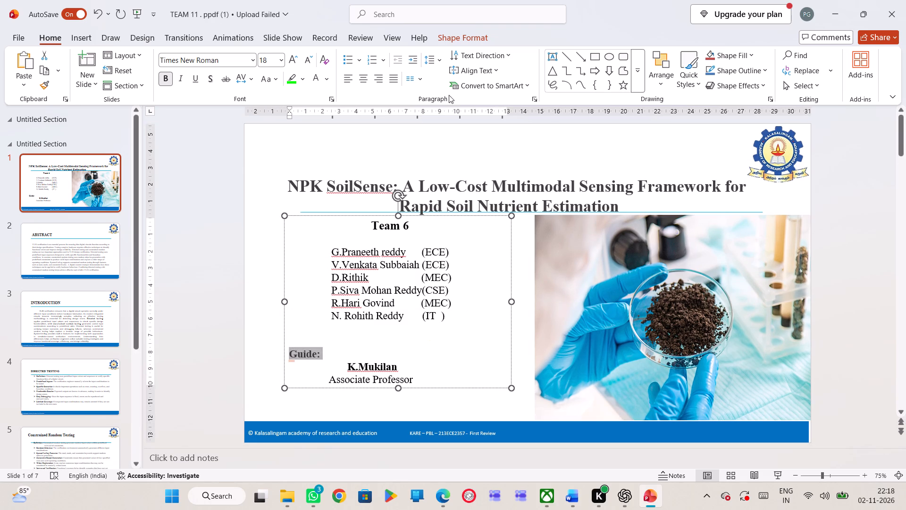
# Preview the title slide as a slide show and return to editing.
pyautogui.click(136, 9)
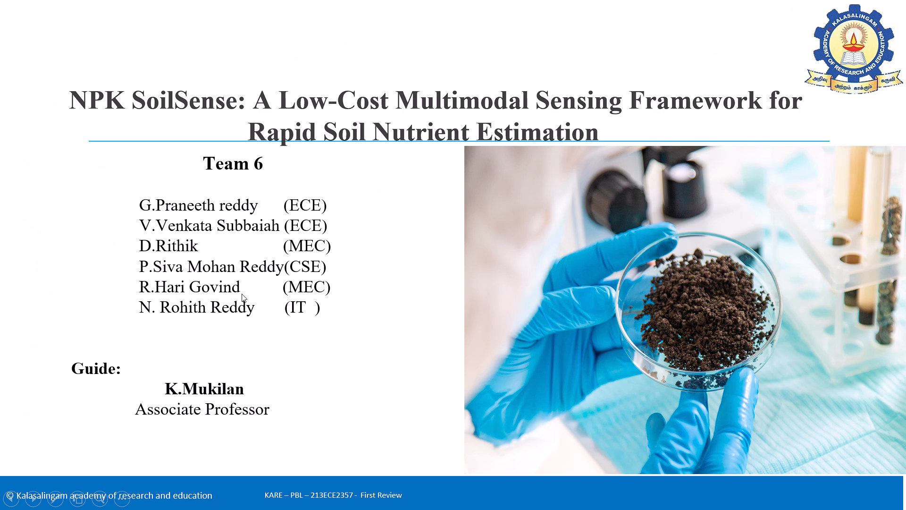
pyautogui.press('Escape')
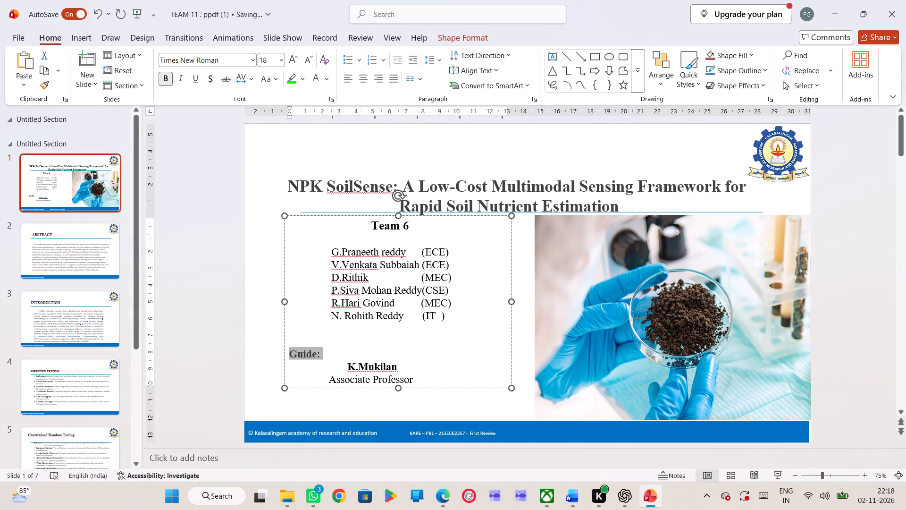
# Indent the "Guide:" label with leading spaces so it sits centred above the associate professor's name.
pyautogui.click(326, 355)
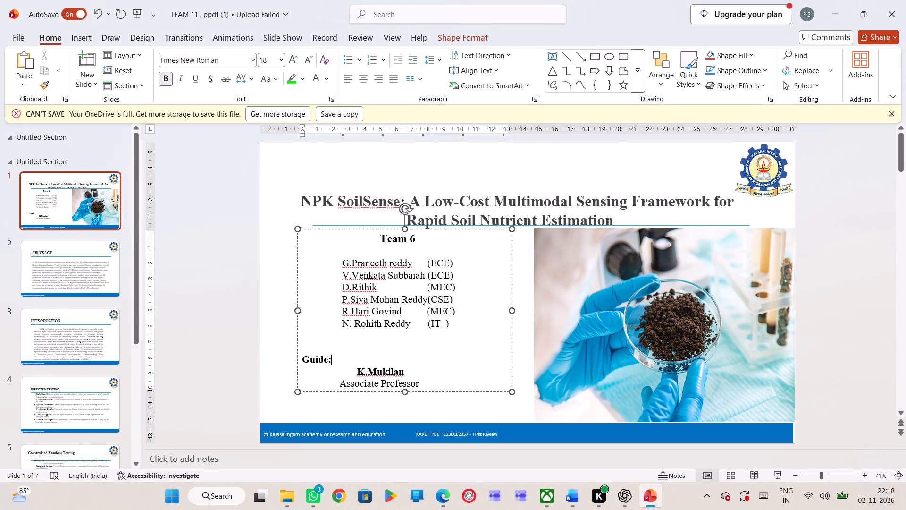
pyautogui.click(300, 358)
pyautogui.click(304, 361)
pyautogui.press('space')
pyautogui.press('space')
pyautogui.press('space')
pyautogui.press('space')
pyautogui.press('space')
pyautogui.press('space')
pyautogui.press('space')
pyautogui.press('space')
pyautogui.press('space')
pyautogui.press('space')
pyautogui.press('space')
pyautogui.press('space')
pyautogui.press('space')
pyautogui.press('space')
pyautogui.press('space')
pyautogui.press('space')
pyautogui.press('space')
pyautogui.press('space')
pyautogui.press('space')
pyautogui.press('space')
# Move the "Guide:" label onto the same line as the associate professor's name, separated by several spaces.
pyautogui.click(403, 361)
pyautogui.doubleClick(403, 361)
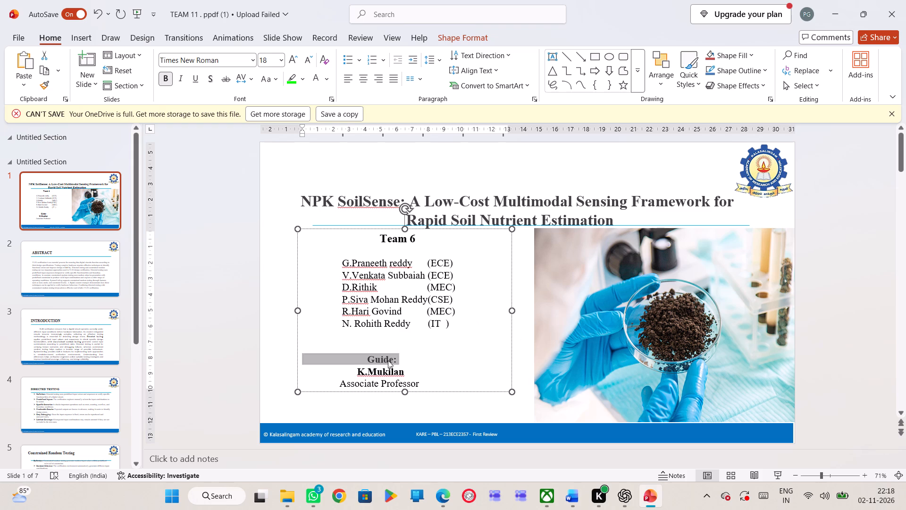
pyautogui.hotkey('ctrl', 'x')
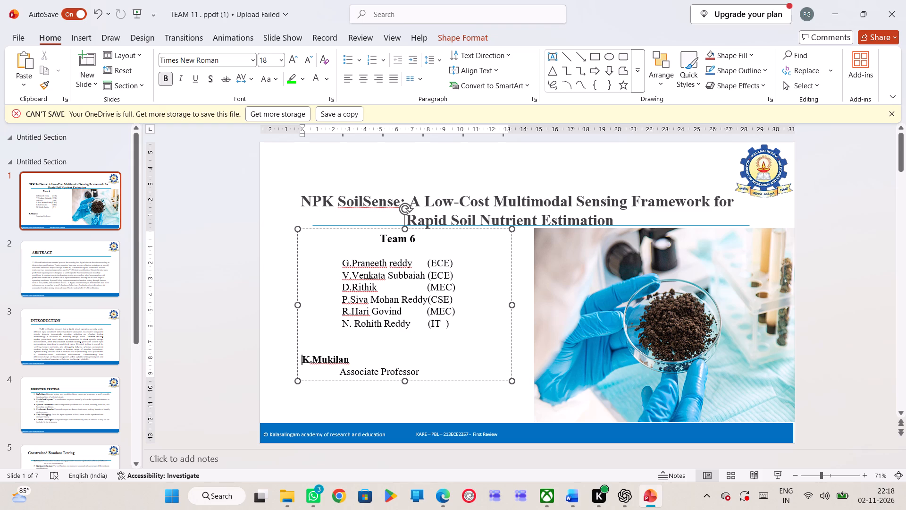
pyautogui.press('v')
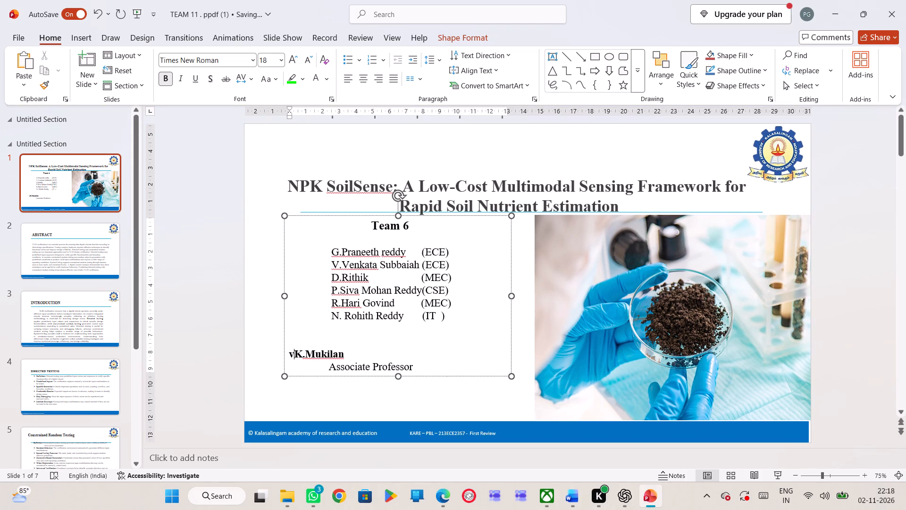
pyautogui.press('BackSpace')
pyautogui.hotkey('ctrl', 'v')
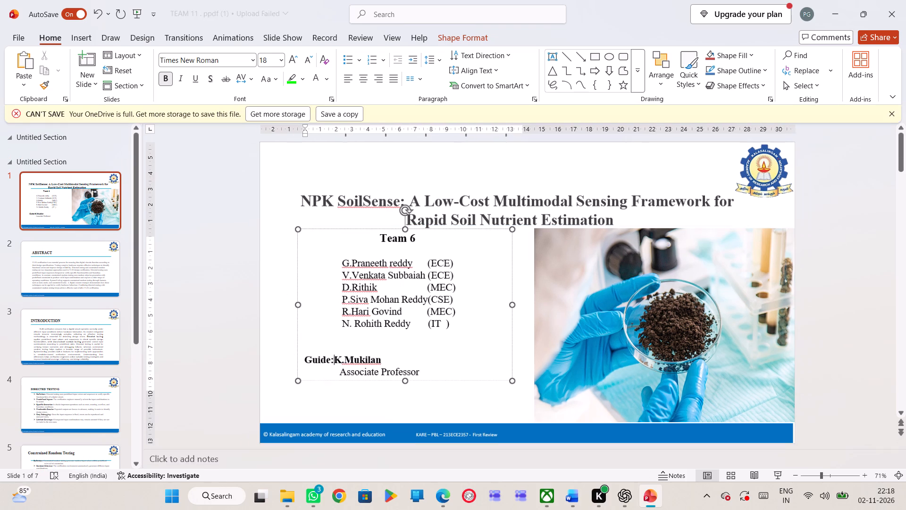
pyautogui.press('space')
pyautogui.press('space')
pyautogui.press('space')
pyautogui.press('space')
pyautogui.press('space')
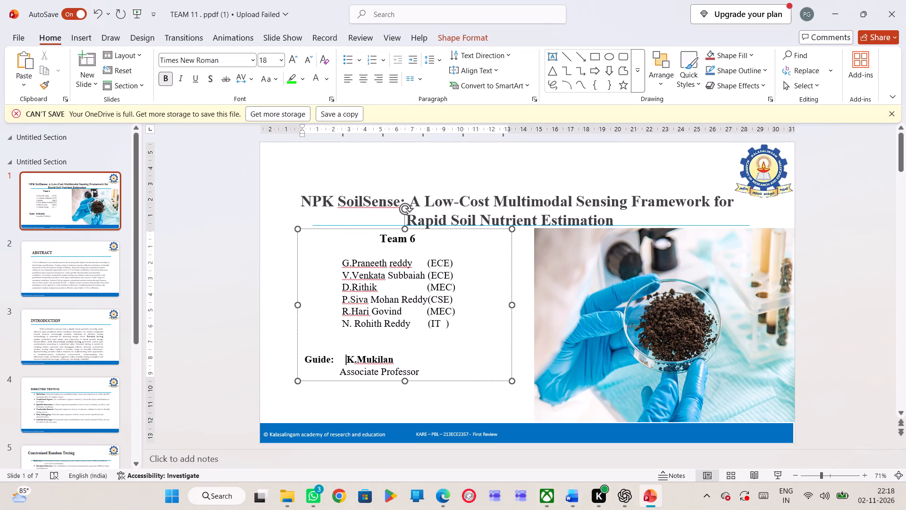
pyautogui.press('space')
pyautogui.press('space')
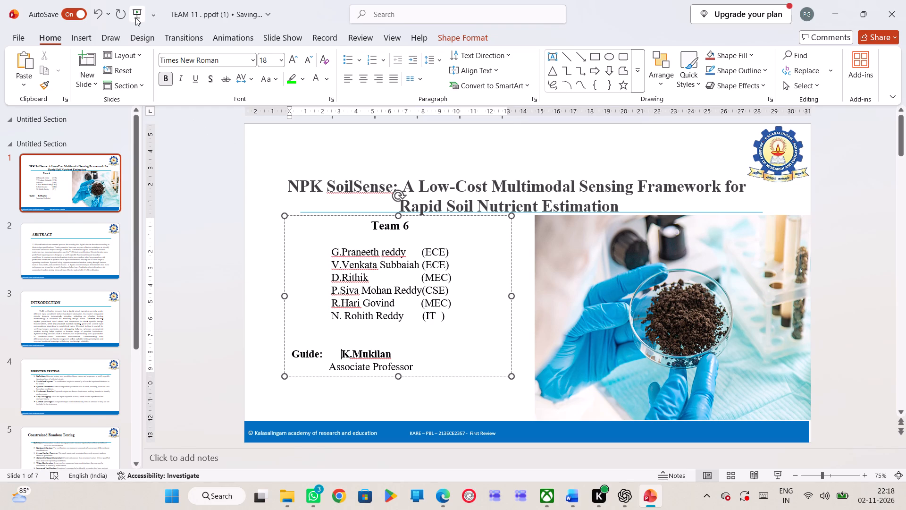
# Preview the title slide as a slide show and return to editing.
pyautogui.click(137, 17)
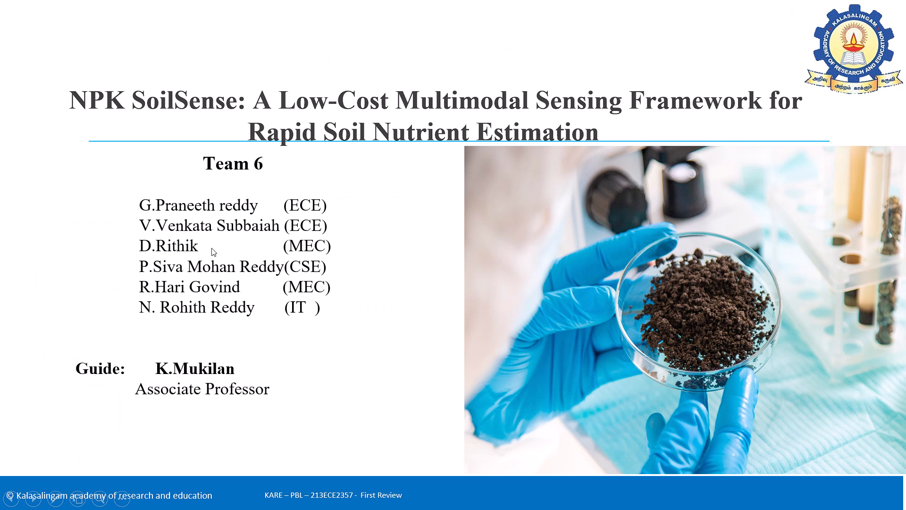
pyautogui.press('Escape')
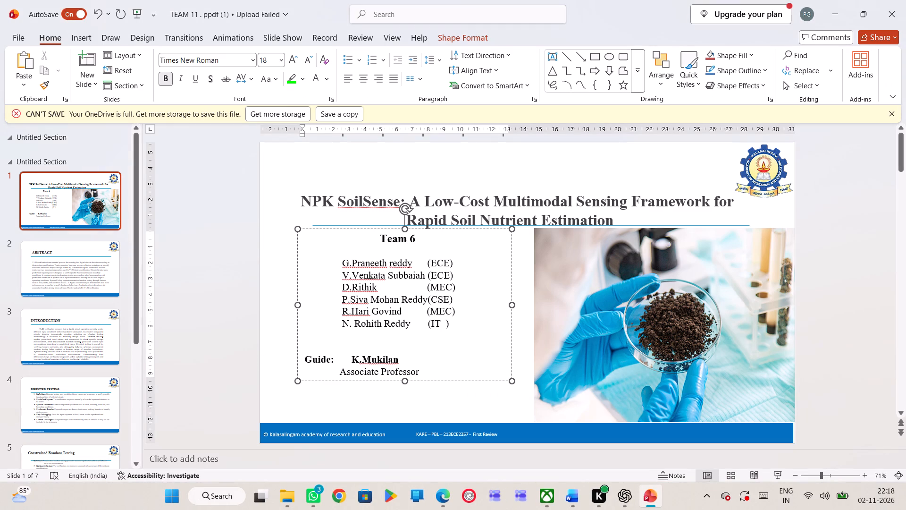
# Indent the guide's name and the "Associate Professor" line further with extra spaces, keeping the name centred above the designation.
pyautogui.press('space')
pyautogui.click(341, 372)
pyautogui.press('space')
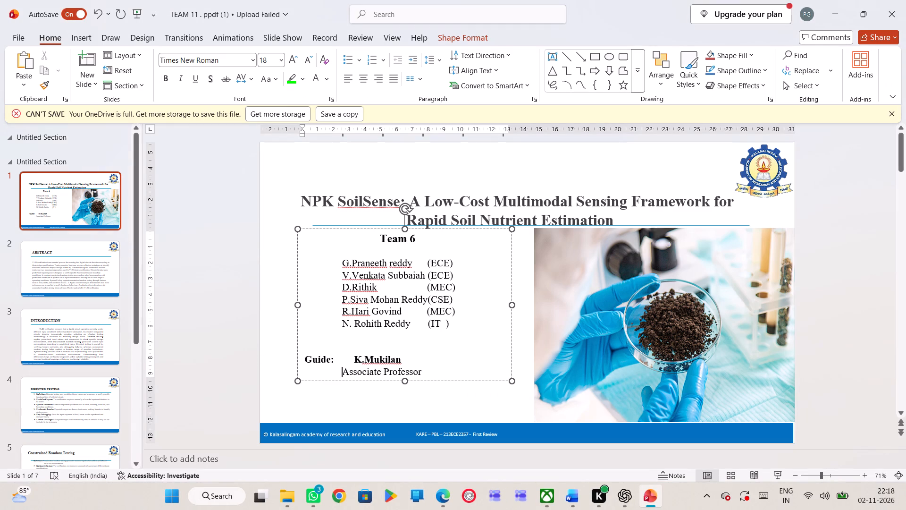
pyautogui.press('space')
pyautogui.press('space')
pyautogui.press('space')
pyautogui.click(352, 359)
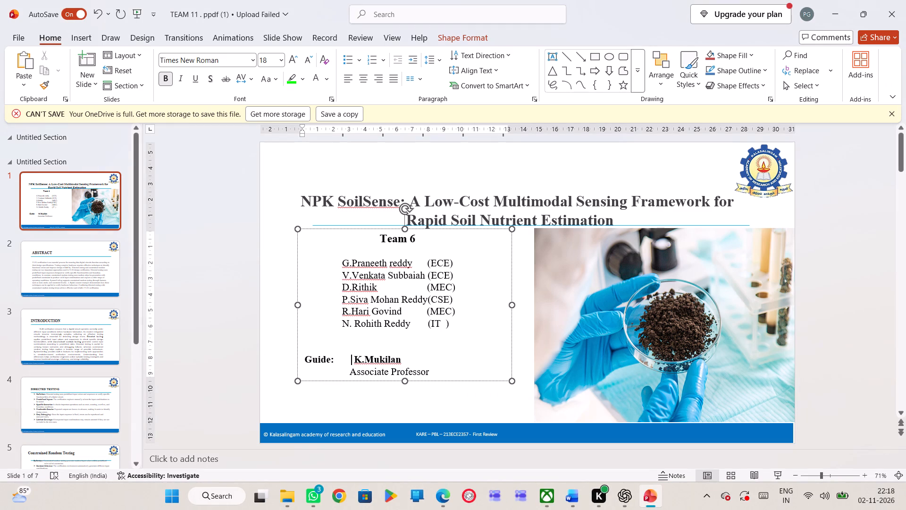
pyautogui.press('space')
pyautogui.press('space')
pyautogui.press('space')
pyautogui.press('space')
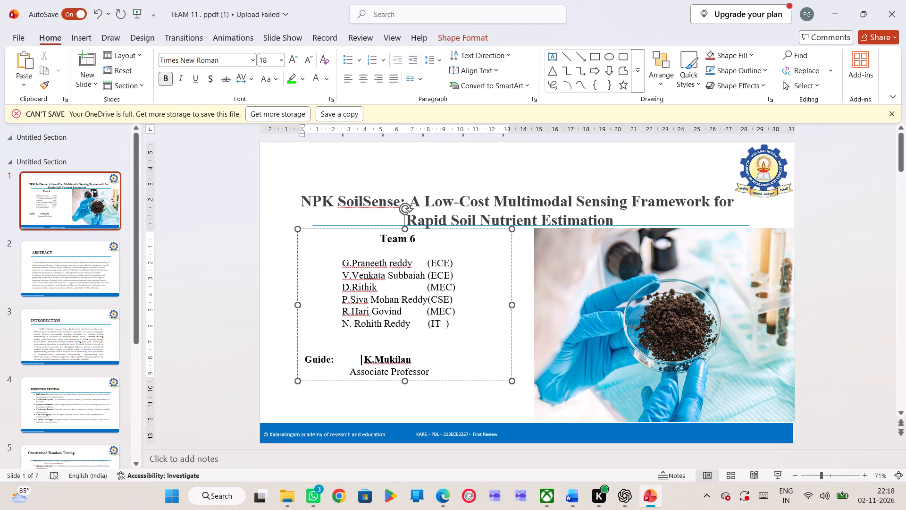
pyautogui.click(472, 352)
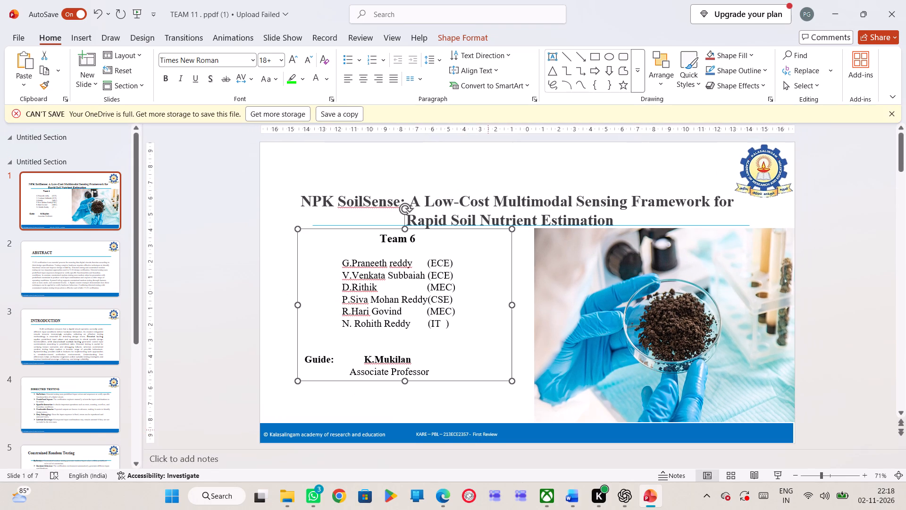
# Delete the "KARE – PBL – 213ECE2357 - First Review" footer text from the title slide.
pyautogui.click(487, 431)
pyautogui.press('Delete')
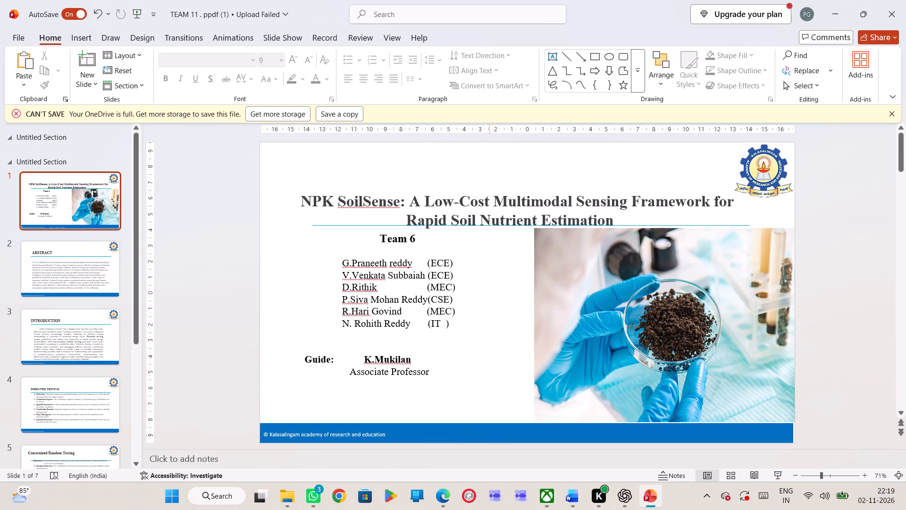
# Start saving a copy of the presentation and choose the "project x" folder on the C: drive as its location.
pyautogui.click(343, 111)
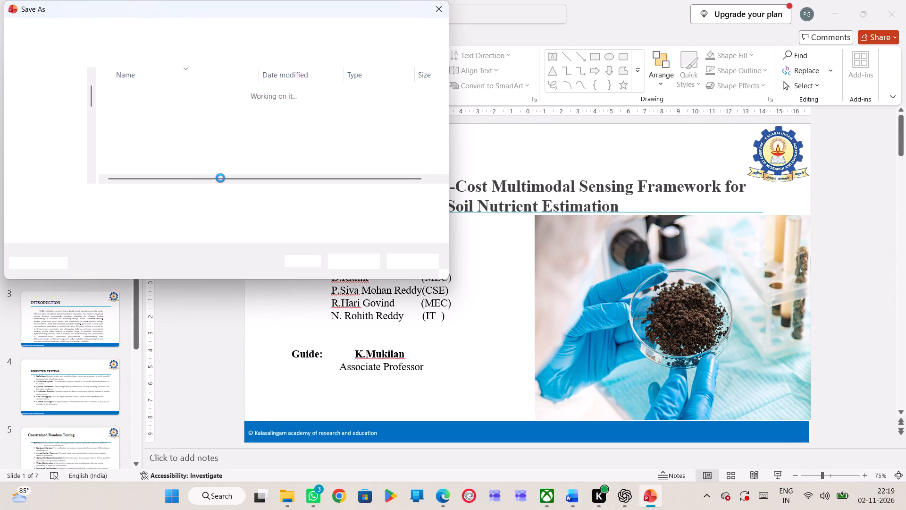
pyautogui.scroll(-7, 60, 135)
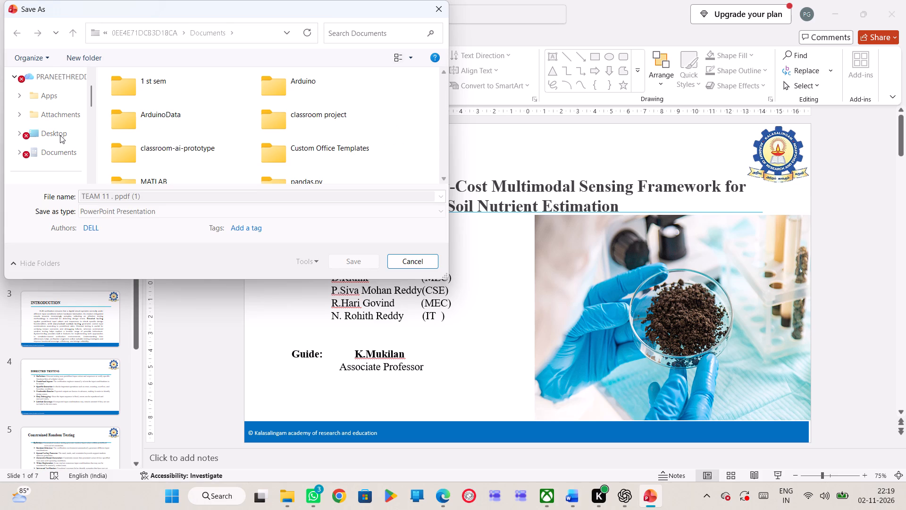
pyautogui.scroll(-1, 60, 135)
pyautogui.hscroll(1, 60, 135)
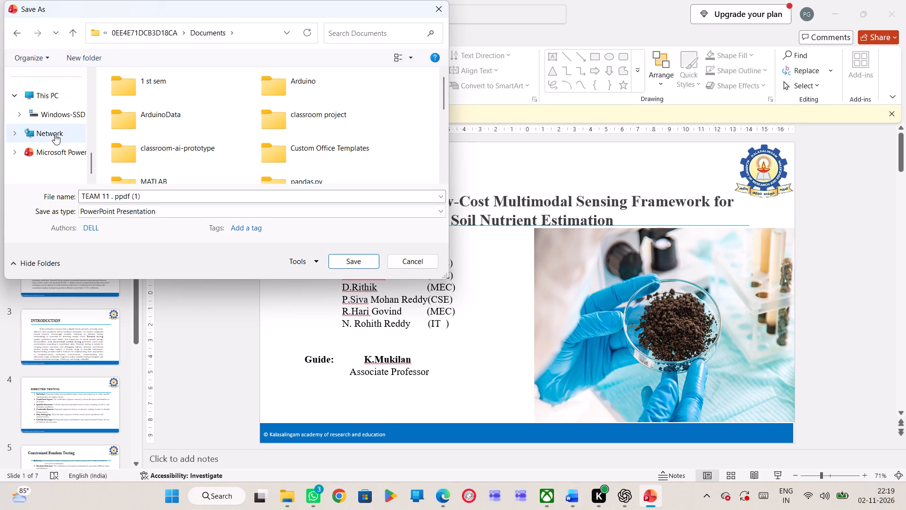
pyautogui.click(51, 94)
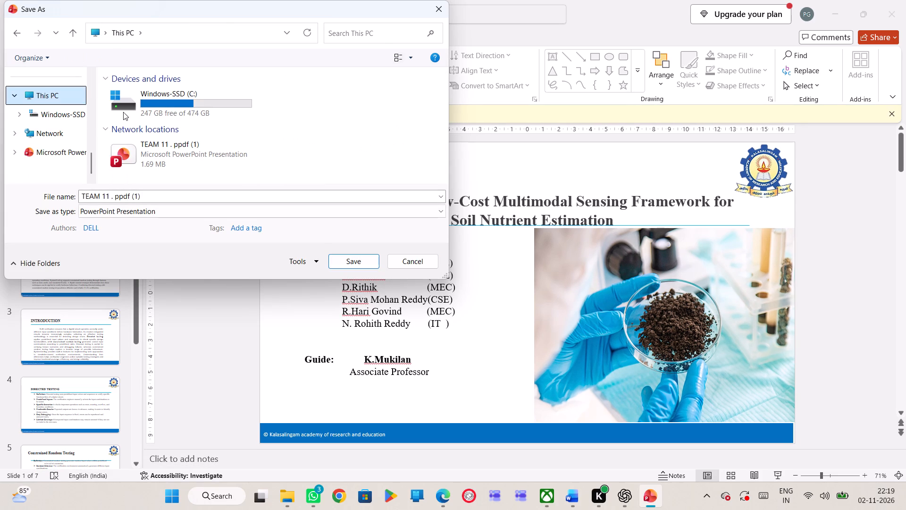
pyautogui.doubleClick(210, 106)
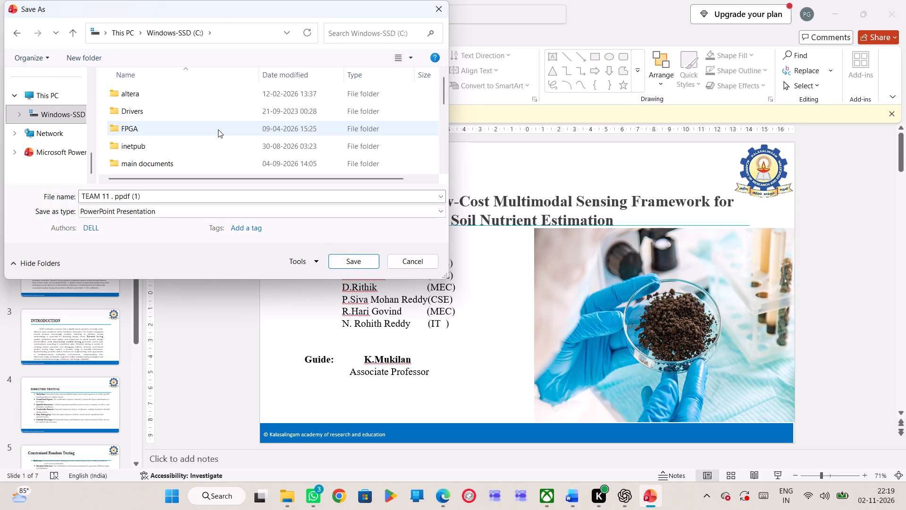
pyautogui.scroll(-2, 218, 129)
pyautogui.click(182, 131)
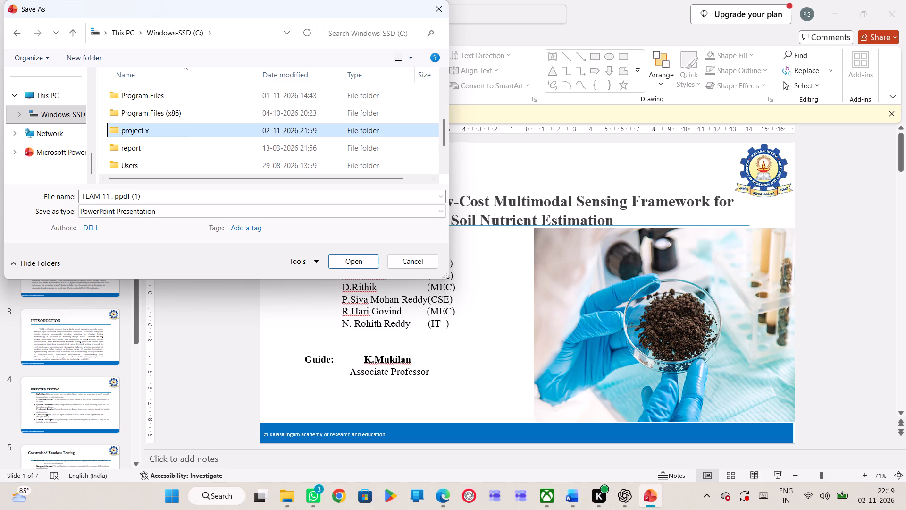
pyautogui.doubleClick(224, 132)
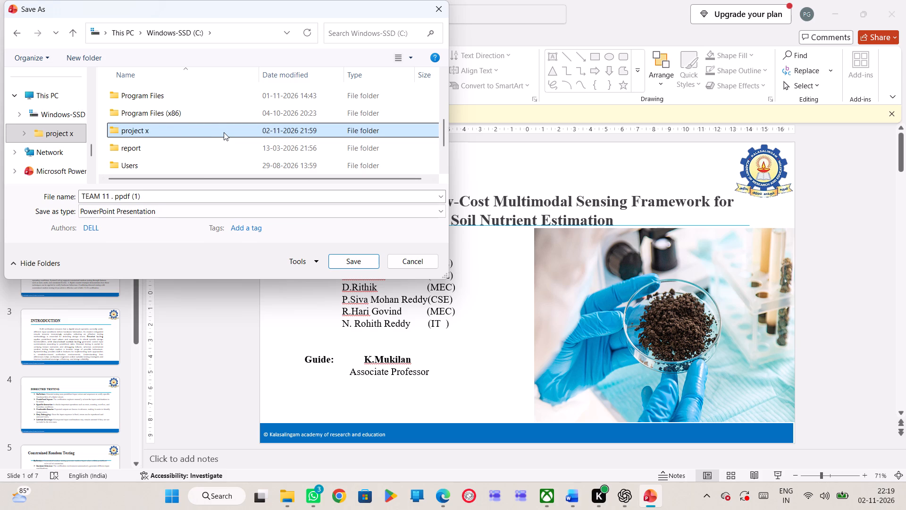
# Name the copy "TEAM 6 excel ppt" and save it as a PowerPoint presentation.
pyautogui.click(149, 199)
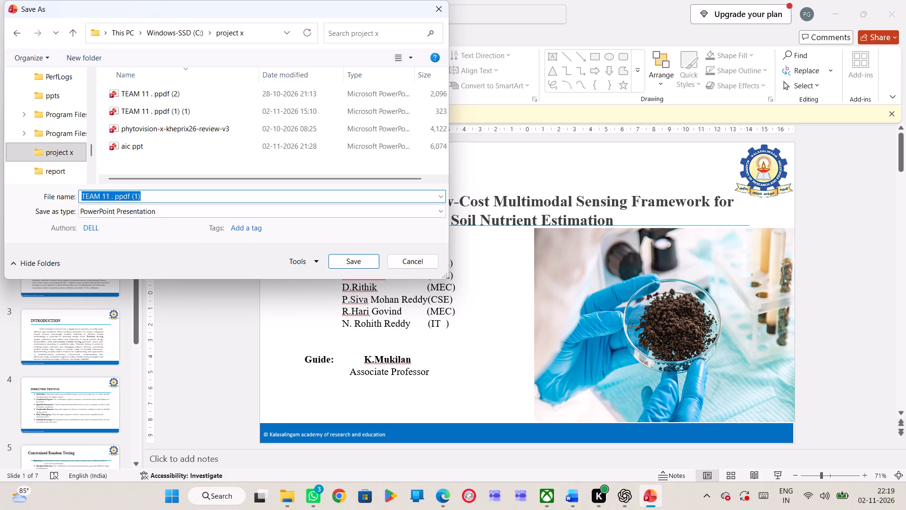
pyautogui.press('BackSpace')
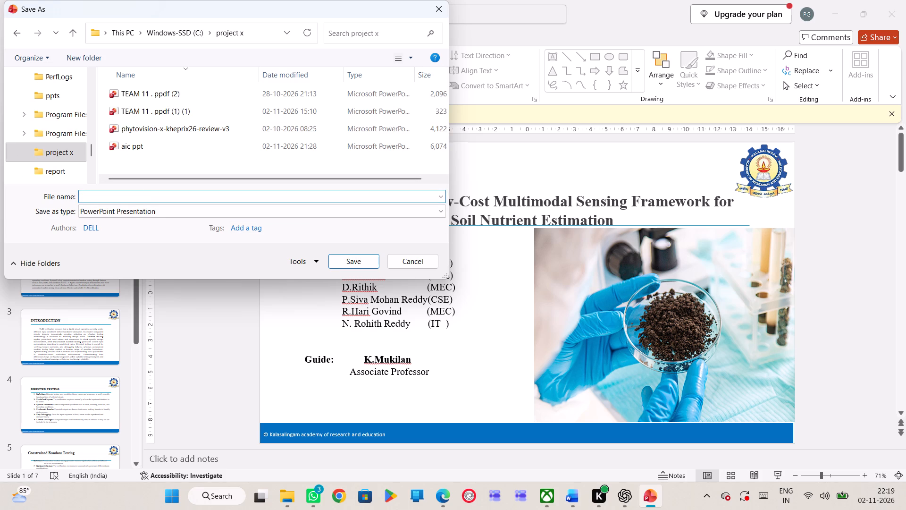
pyautogui.write('TEa')
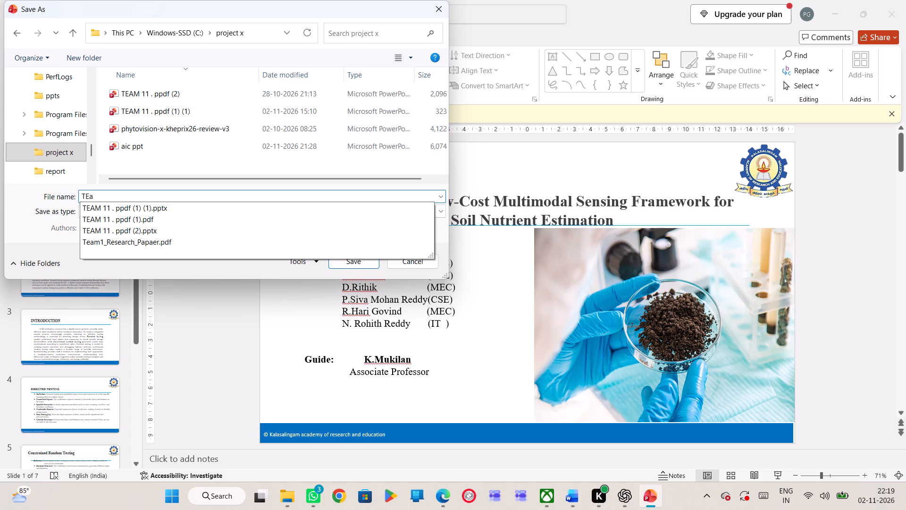
pyautogui.press('BackSpace')
pyautogui.write('AM')
pyautogui.press('space')
pyautogui.hotkey('shift', '^')
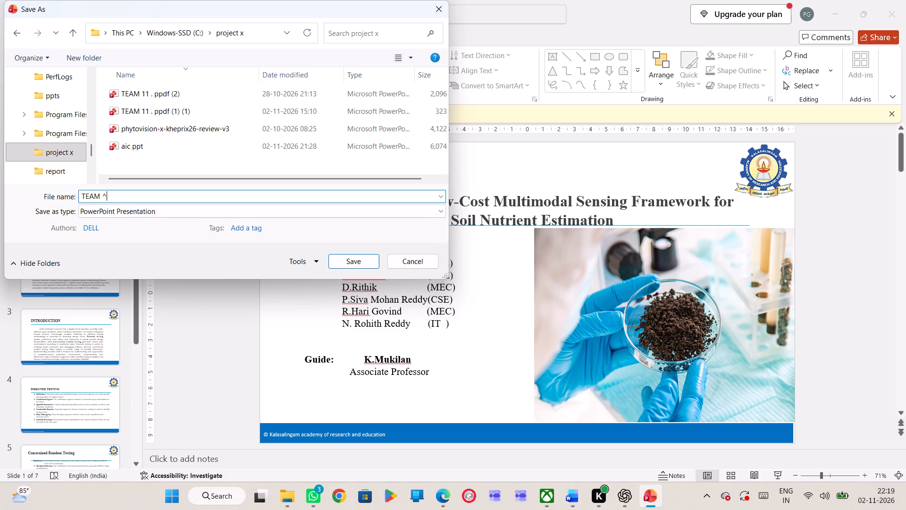
pyautogui.press('BackSpace')
pyautogui.write('6')
pyautogui.press('space')
pyautogui.write('excel ppt')
pyautogui.press('space')
pyautogui.click(347, 262)
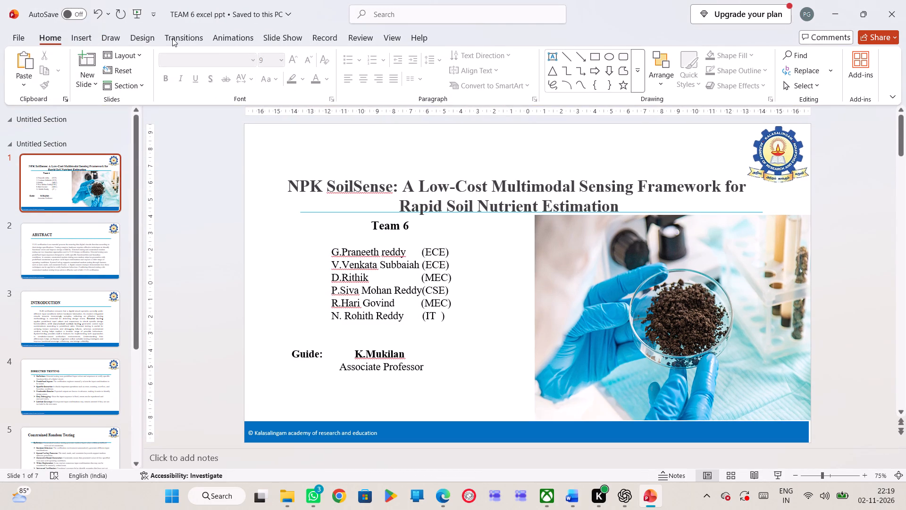
# Try to turn on AutoSave for the saved copy by uploading it to the personal OneDrive.
pyautogui.click(69, 11)
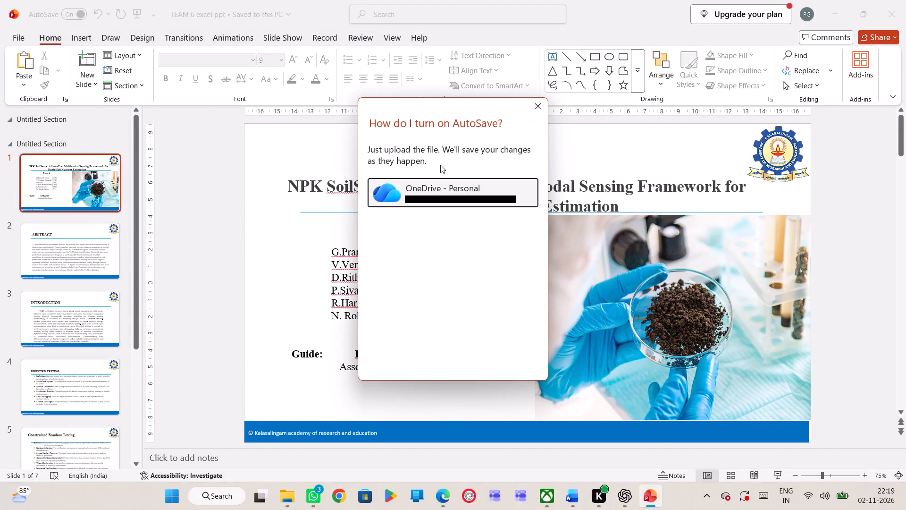
pyautogui.click(453, 195)
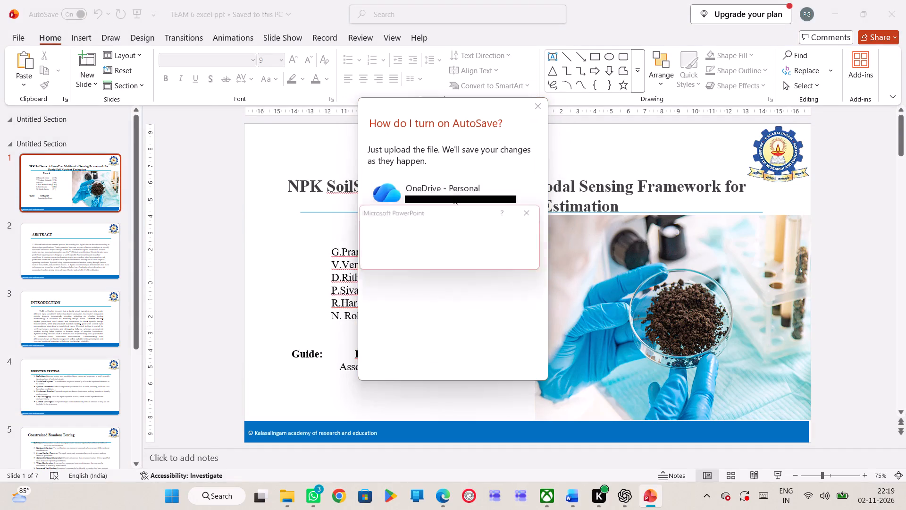
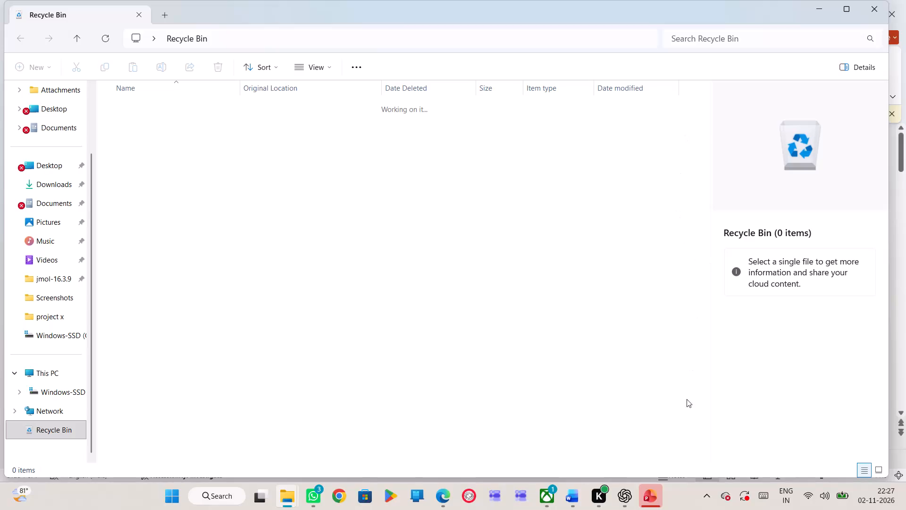
# Switch to the PowerPoint presentation, add a space before "Rapid" in the title, and check it in the slide show.
pyautogui.click(654, 499)
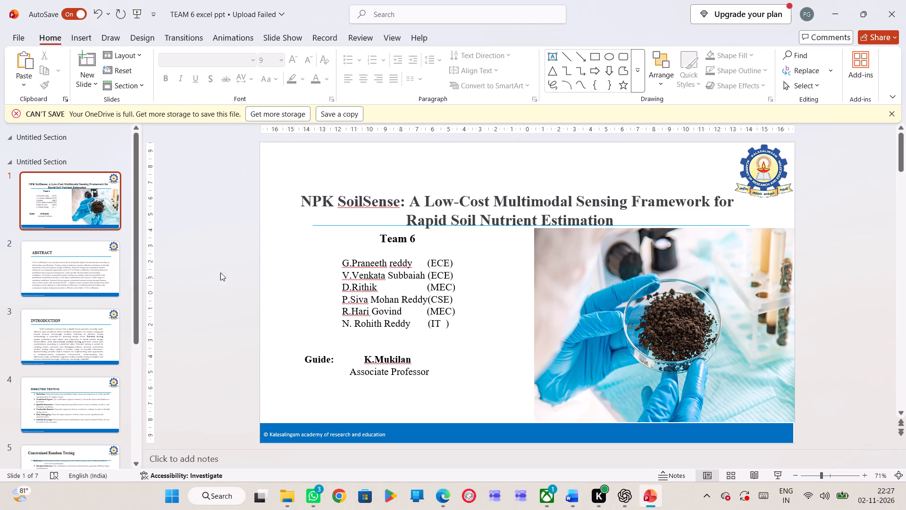
pyautogui.click(408, 221)
pyautogui.press('c')
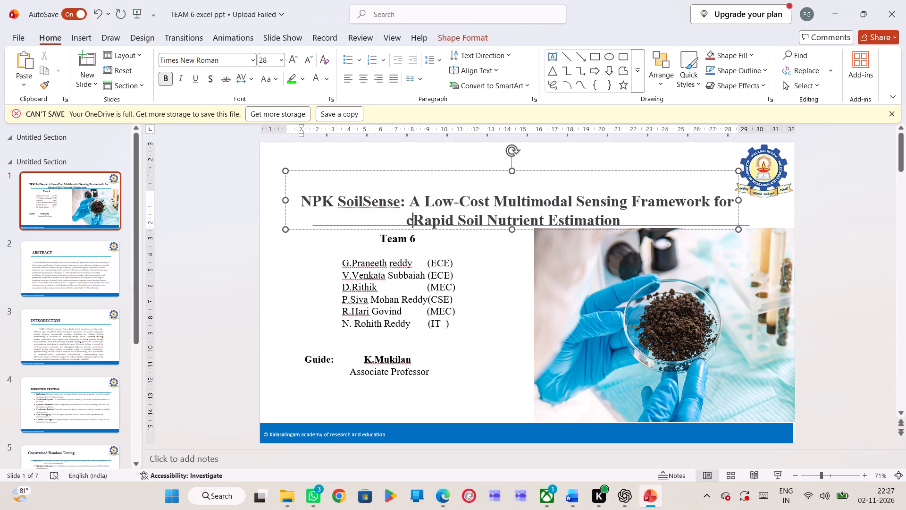
pyautogui.press('BackSpace')
pyautogui.press('space')
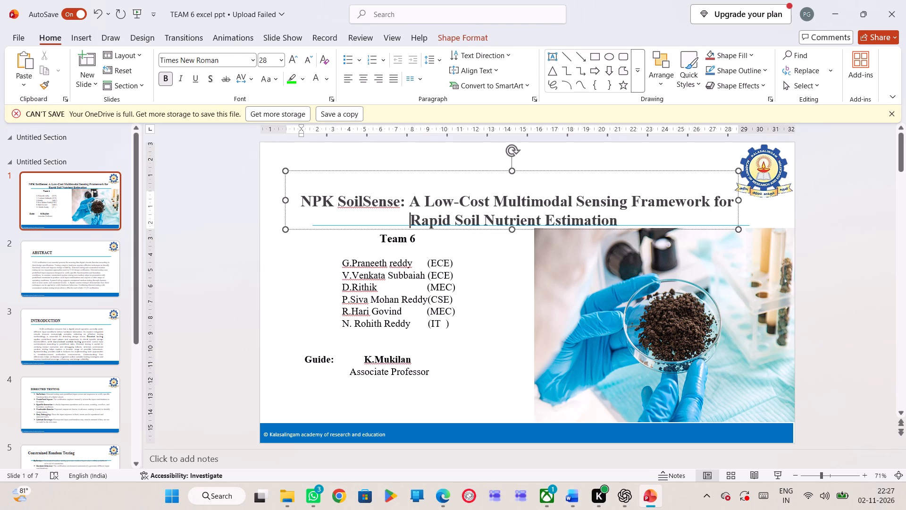
pyautogui.click(144, 16)
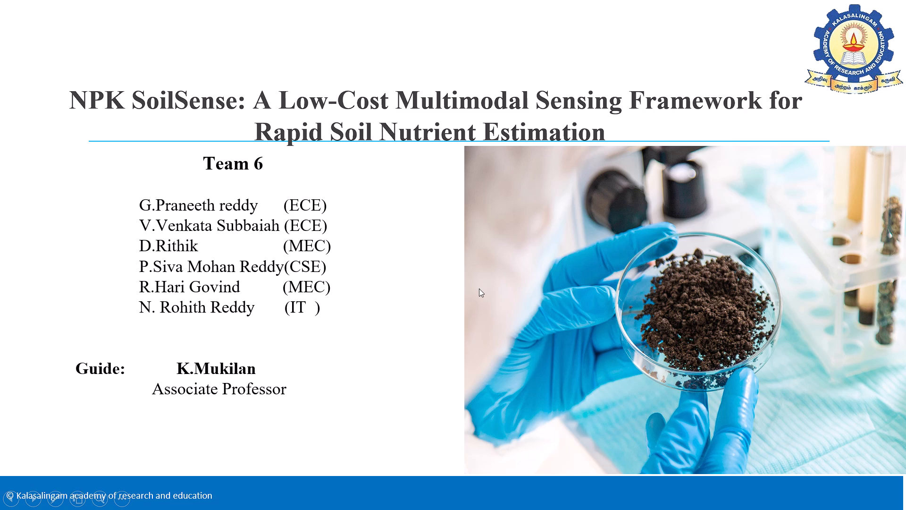
pyautogui.press('Escape')
# Remove the "Guide:" label from the guide's name line and indent the name with spaces to sit above "Associate Professor".
pyautogui.moveTo(336, 361); pyautogui.dragTo(310, 361)
pyautogui.press('BackSpace')
pyautogui.press('space')
pyautogui.press('space')
pyautogui.press('space')
pyautogui.press('space')
pyautogui.press('space')
pyautogui.press('space')
pyautogui.press('space')
pyautogui.press('space')
pyautogui.press('space')
pyautogui.press('space')
pyautogui.press('space')
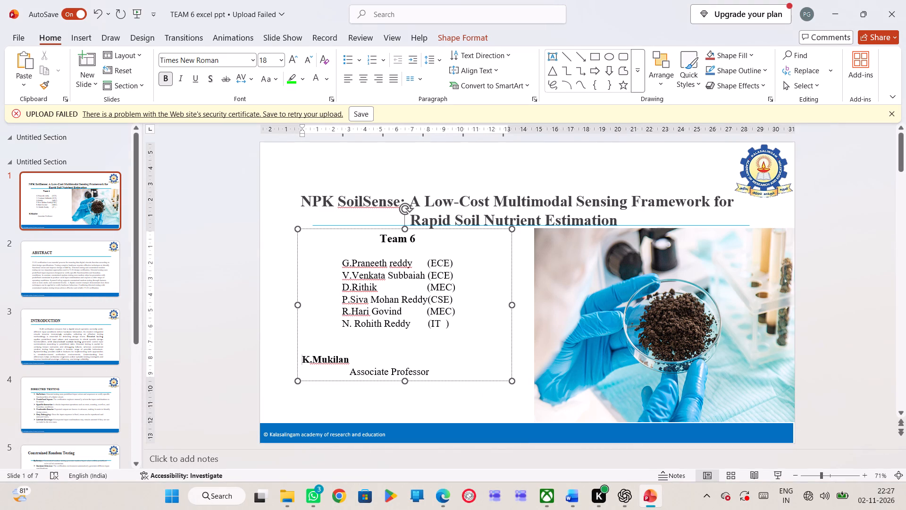
pyautogui.press('space')
pyautogui.press('space')
pyautogui.press('space')
pyautogui.press('space')
pyautogui.press('space')
pyautogui.press('space')
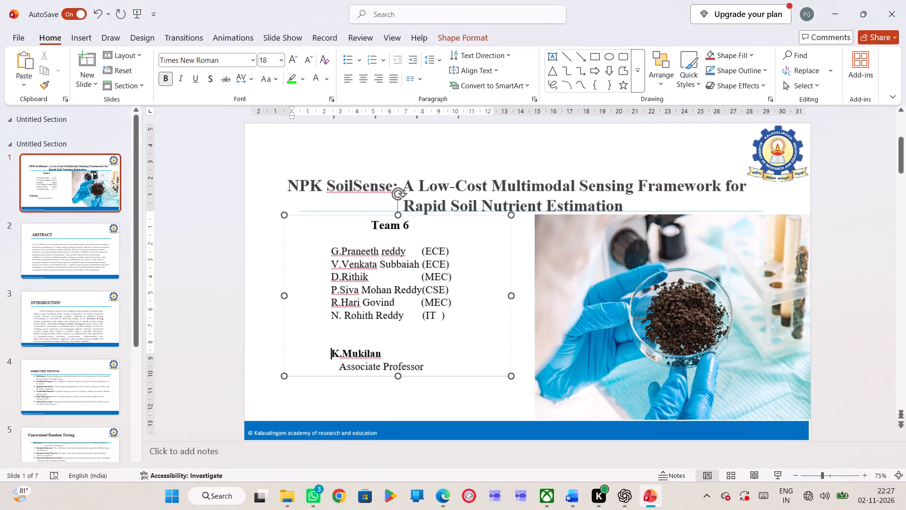
pyautogui.press('space')
pyautogui.press('space')
pyautogui.press('space')
pyautogui.press('space')
pyautogui.press('space')
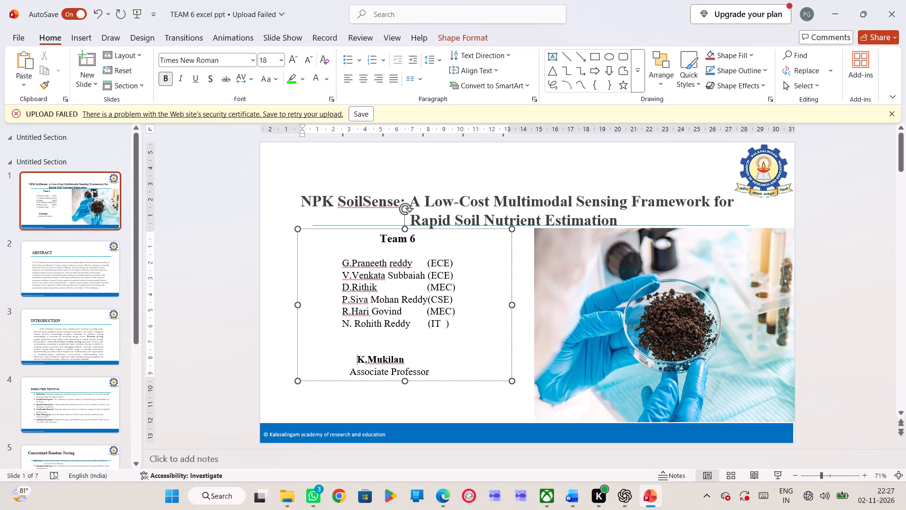
pyautogui.press('space')
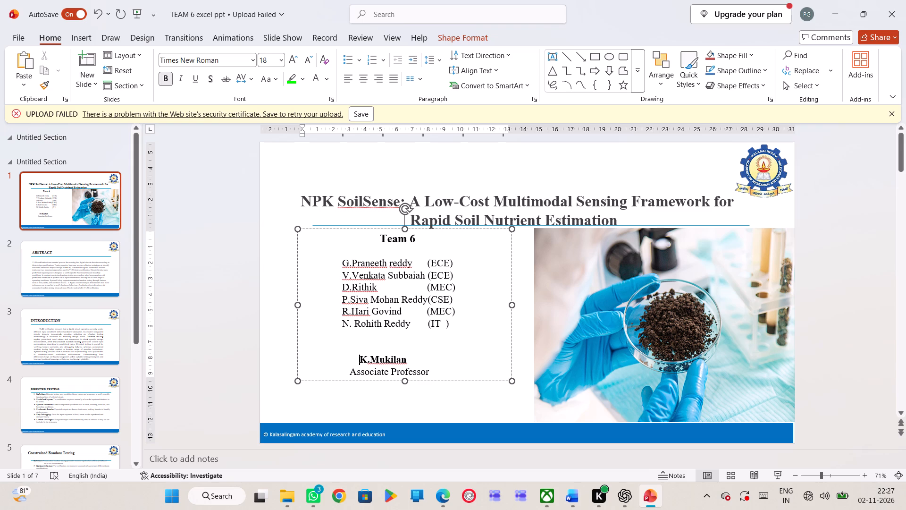
# Add "Guide:" on the empty line above the guide's name and indent it with spaces toward the centre.
pyautogui.click(367, 347)
pyautogui.write('guide')
pyautogui.hotkey('shift', ':')
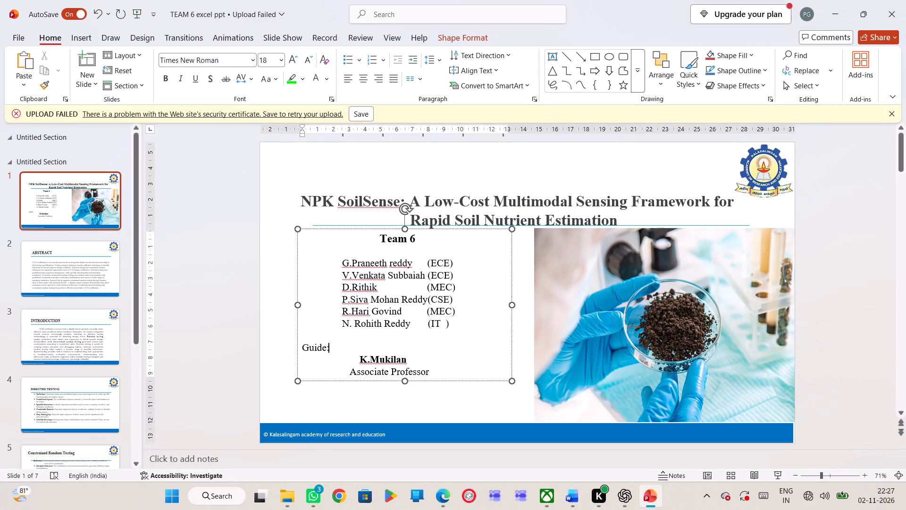
pyautogui.click(301, 344)
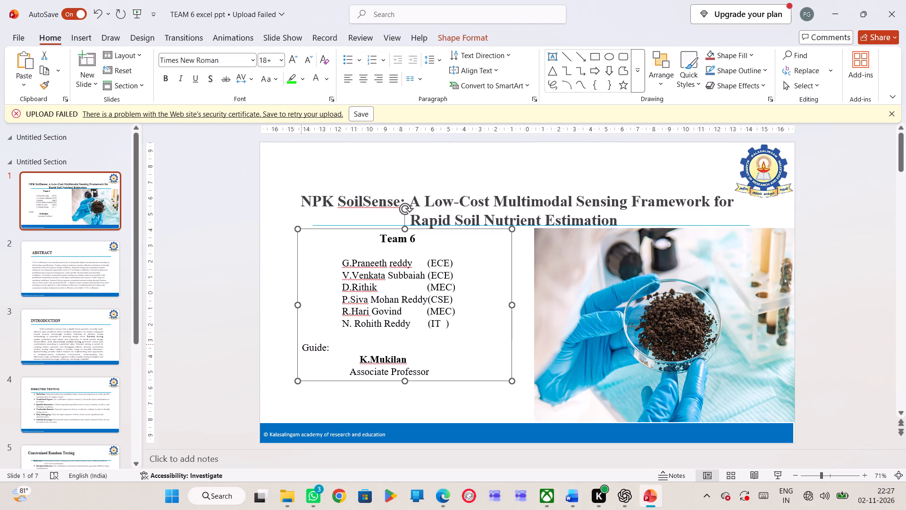
pyautogui.click(303, 348)
pyautogui.press('space')
pyautogui.press('space')
pyautogui.press('space')
pyautogui.press('space')
pyautogui.press('space')
pyautogui.press('space')
pyautogui.press('space')
pyautogui.press('space')
pyautogui.press('space')
pyautogui.press('space')
pyautogui.press('space')
pyautogui.press('space')
pyautogui.press('space')
pyautogui.press('space')
pyautogui.press('space')
pyautogui.press('space')
pyautogui.press('space')
pyautogui.press('space')
pyautogui.press('space')
pyautogui.press('space')
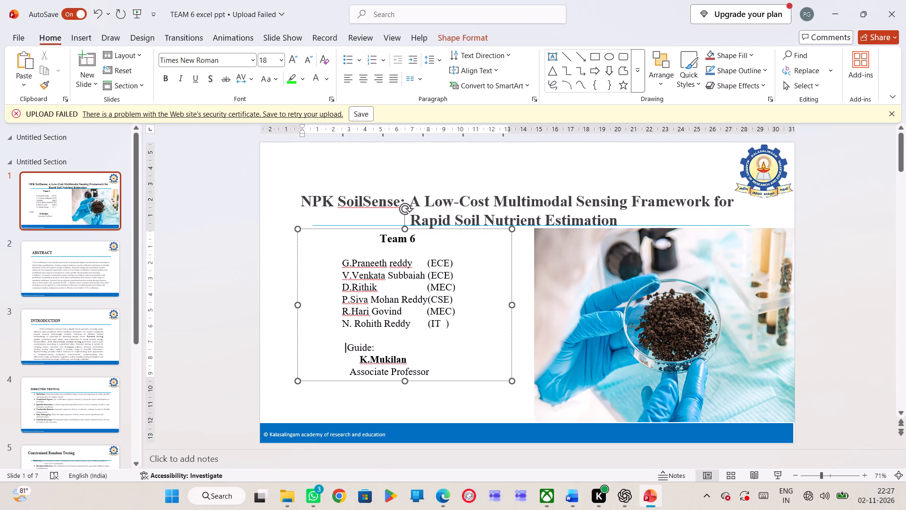
# Move "Guide:" and the lines below it down two lines, and indent "Guide:" to centre it over the guide's name.
pyautogui.press('Return')
pyautogui.press('space')
pyautogui.press('space')
pyautogui.press('space')
pyautogui.press('space')
pyautogui.press('space')
pyautogui.press('space')
pyautogui.press('space')
pyautogui.press('space')
pyautogui.press('space')
pyautogui.press('space')
pyautogui.press('space')
pyautogui.press('space')
pyautogui.press('space')
pyautogui.press('space')
pyautogui.press('space')
pyautogui.press('space')
pyautogui.press('space')
pyautogui.press('space')
pyautogui.press('space')
pyautogui.press('space')
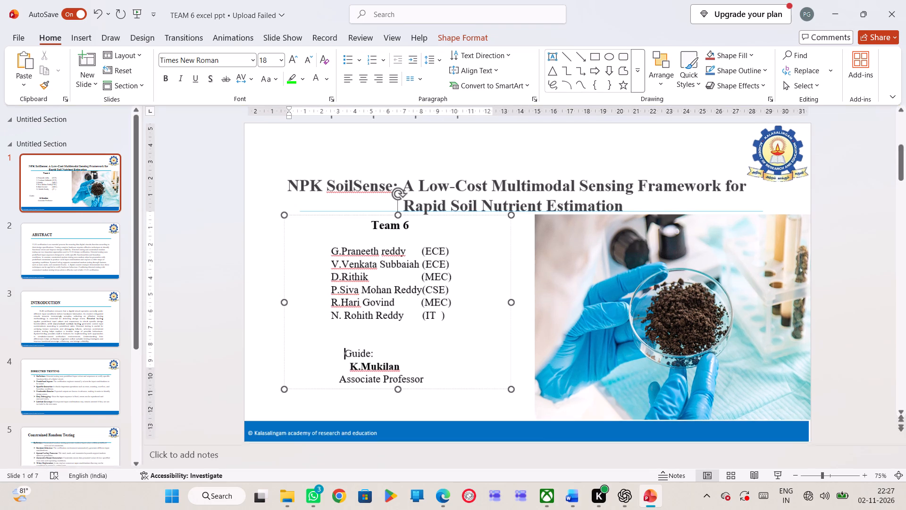
pyautogui.press('Return')
pyautogui.press('space')
pyautogui.press('space')
pyautogui.press('space')
pyautogui.press('space')
pyautogui.press('space')
pyautogui.press('space')
pyautogui.press('space')
pyautogui.press('space')
pyautogui.press('space')
pyautogui.press('space')
pyautogui.press('space')
pyautogui.press('space')
pyautogui.press('space')
pyautogui.press('space')
pyautogui.press('space')
pyautogui.press('space')
pyautogui.press('space')
pyautogui.press('space')
pyautogui.press('space')
pyautogui.press('space')
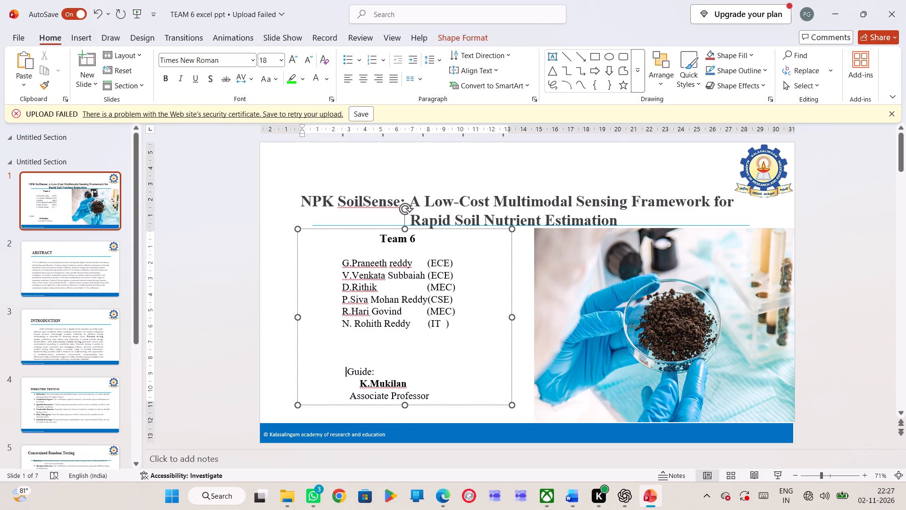
pyautogui.press('space')
pyautogui.press('space')
# Make the "Guide:" label bold.
pyautogui.moveTo(397, 373); pyautogui.dragTo(359, 368)
pyautogui.click(369, 349)
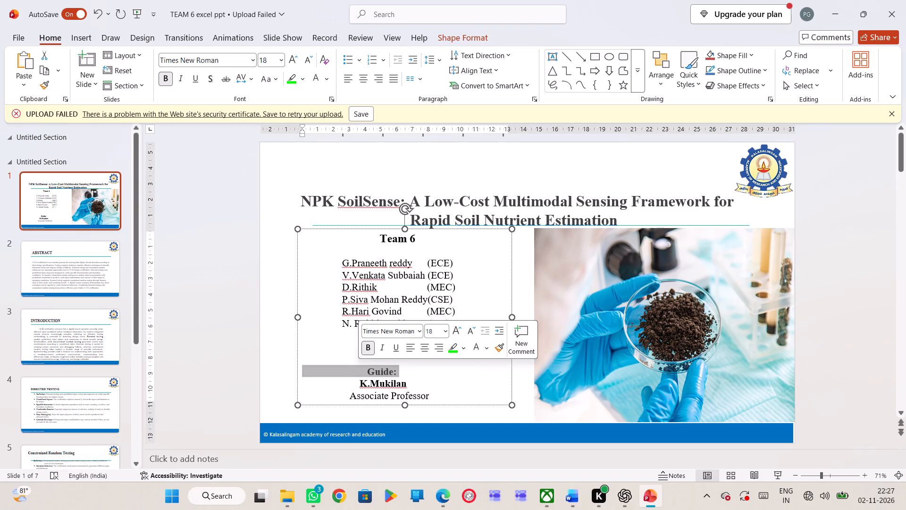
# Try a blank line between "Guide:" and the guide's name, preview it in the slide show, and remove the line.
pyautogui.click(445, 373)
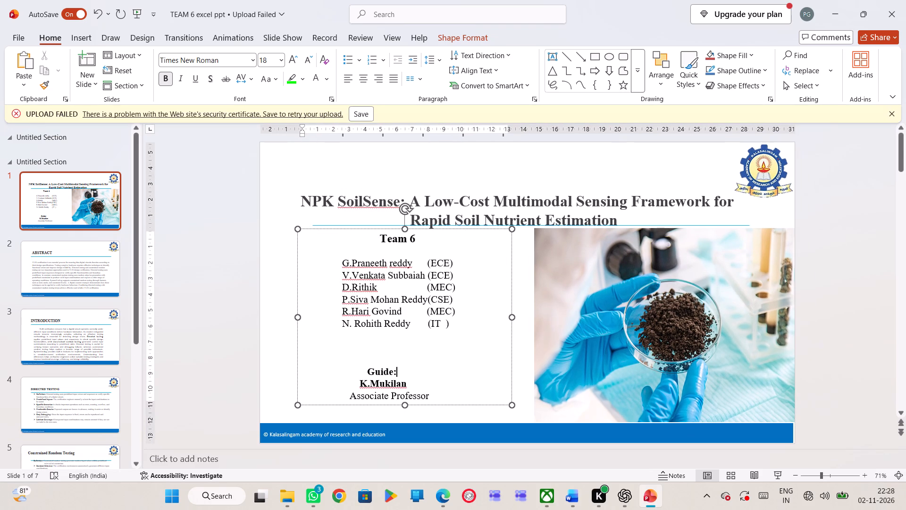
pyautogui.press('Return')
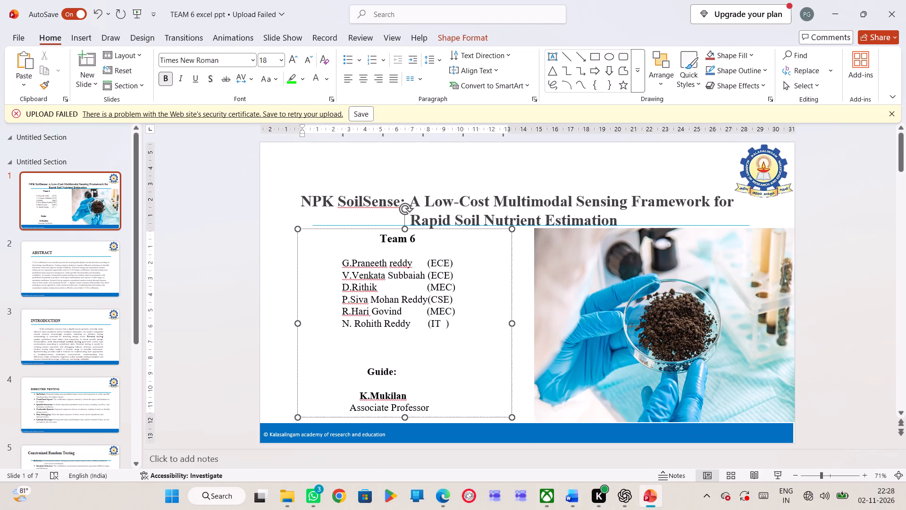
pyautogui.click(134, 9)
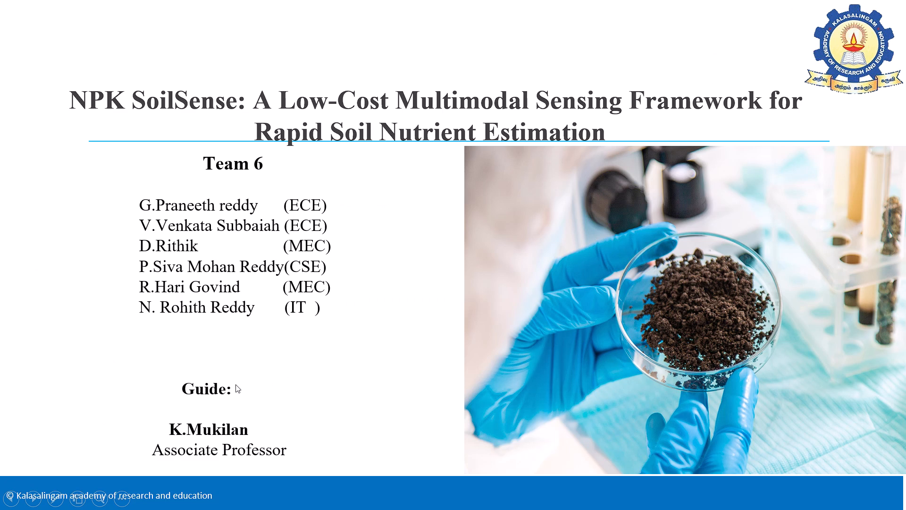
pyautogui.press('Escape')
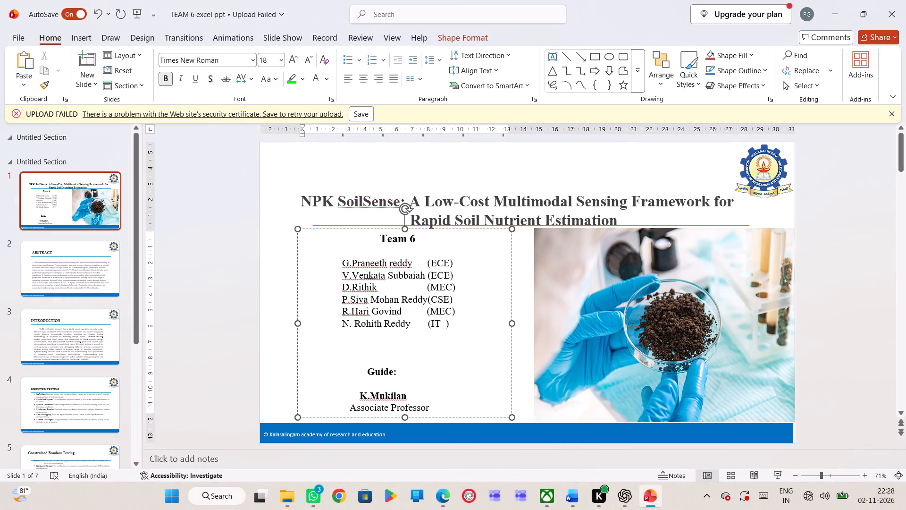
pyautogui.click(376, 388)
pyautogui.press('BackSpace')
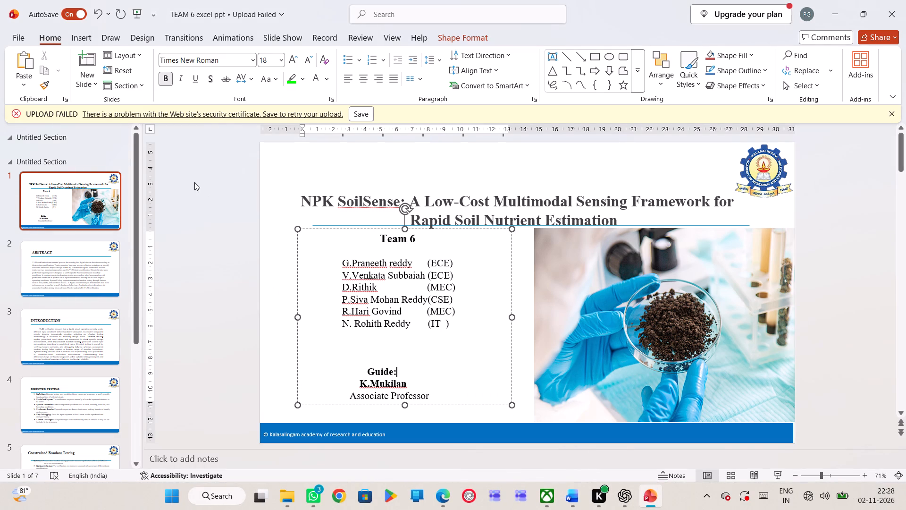
# Preview the title slide layout in the slide show.
pyautogui.click(141, 12)
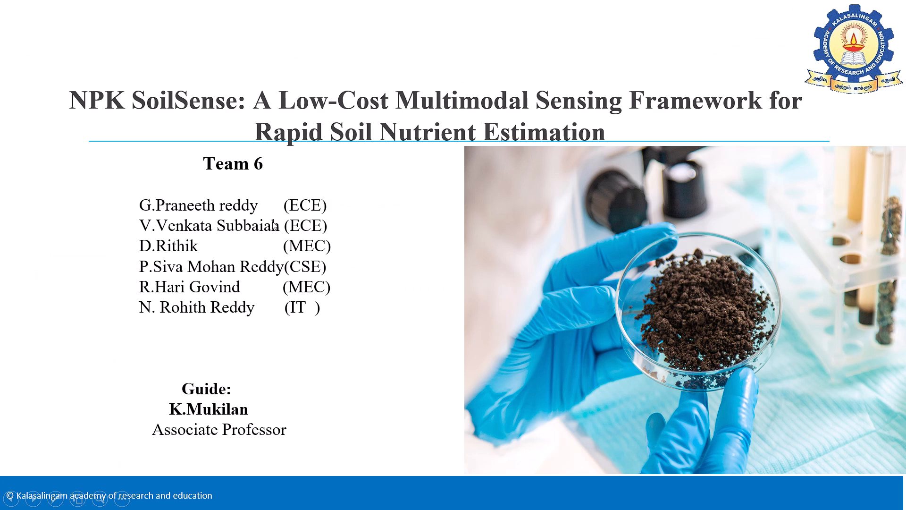
pyautogui.press('Escape')
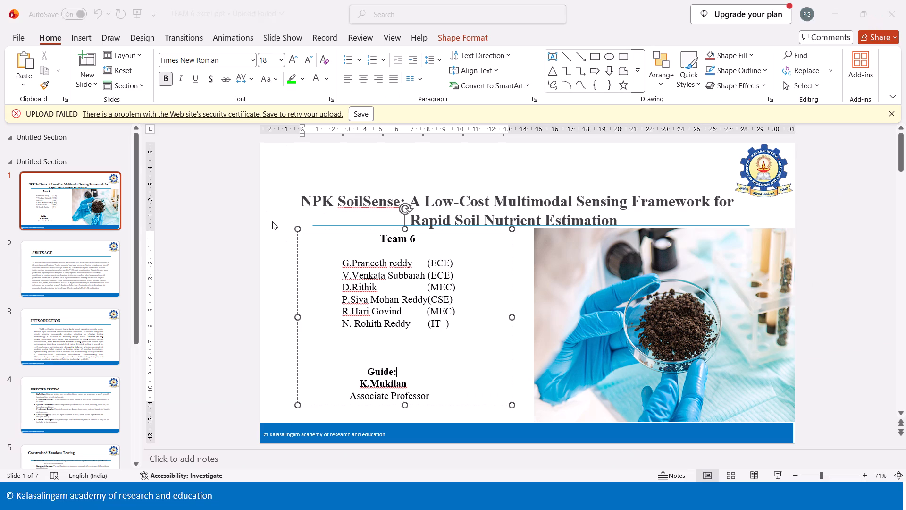
# Review the existing content of the slides after the title slide, ending on the ABSTRACT slide.
pyautogui.click(79, 264)
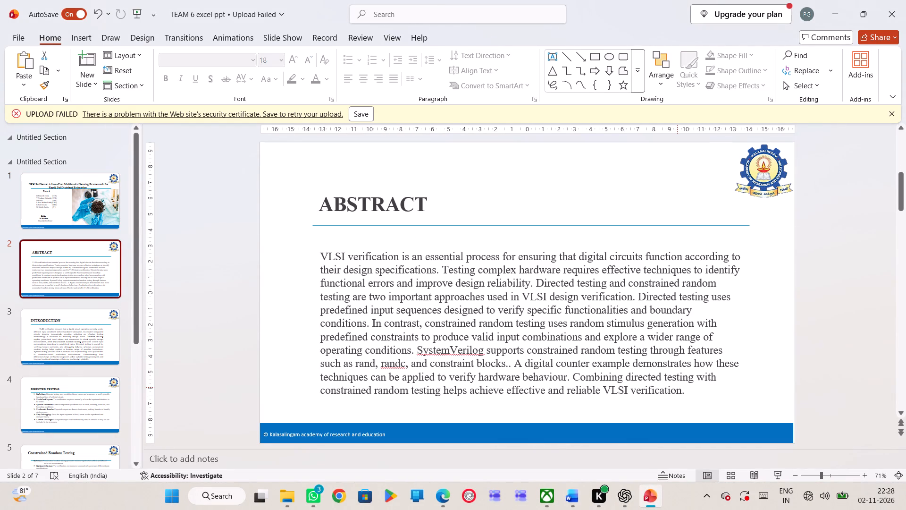
pyautogui.click(92, 351)
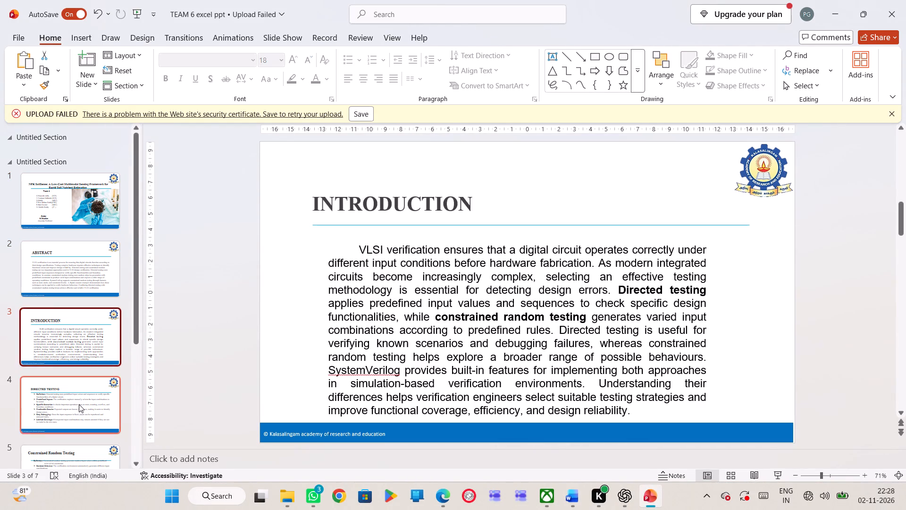
pyautogui.click(75, 409)
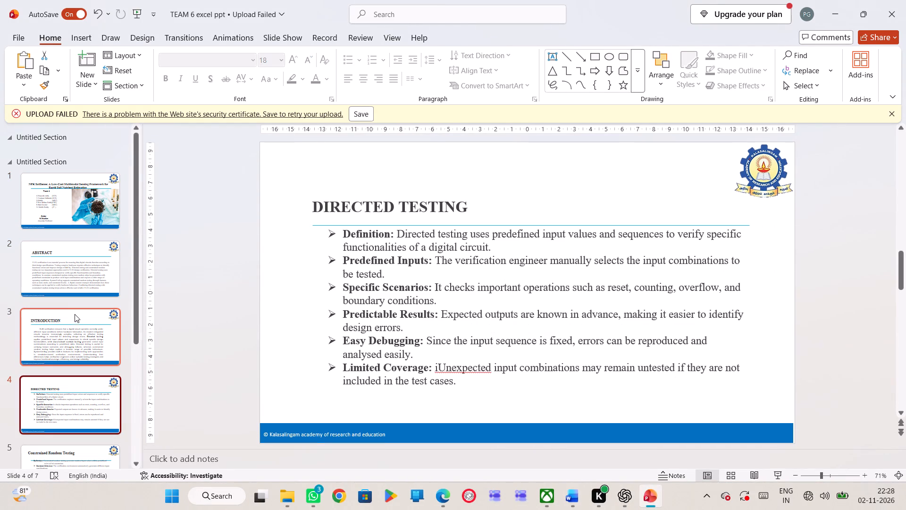
pyautogui.scroll(-2, 89, 330)
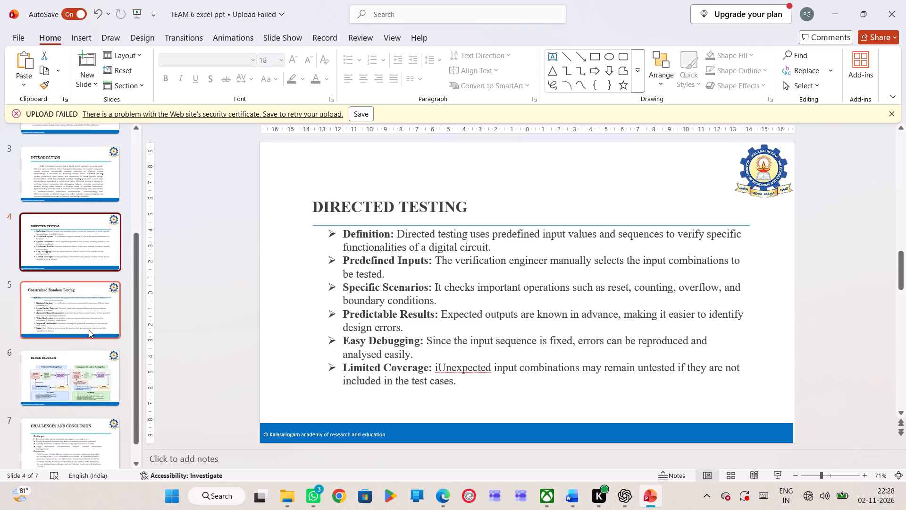
pyautogui.click(76, 380)
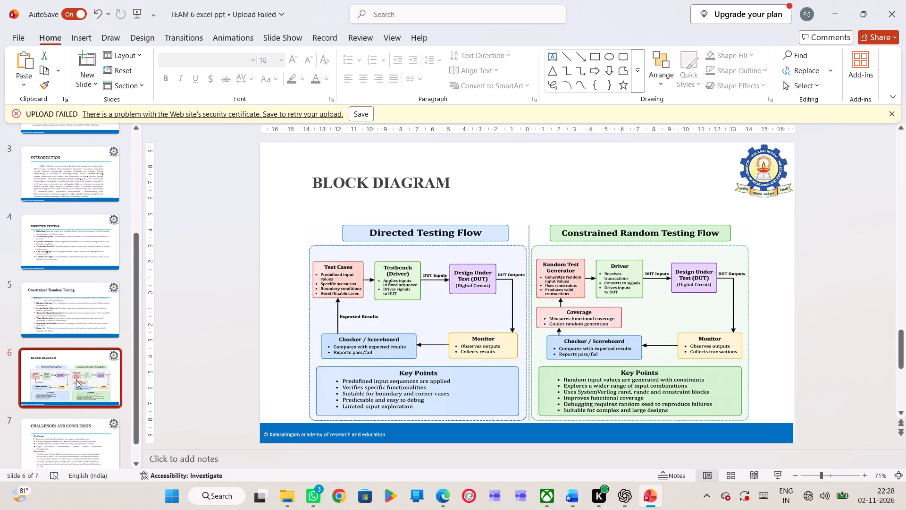
pyautogui.scroll(-1, 76, 380)
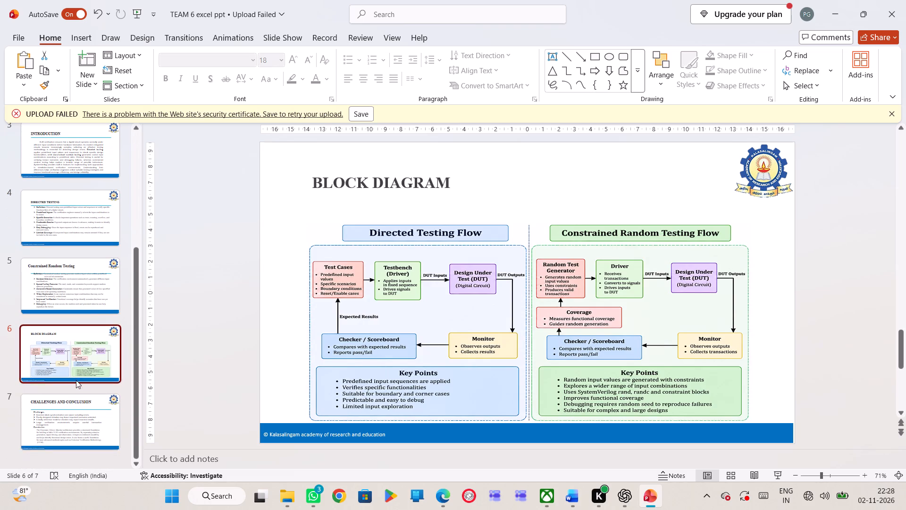
pyautogui.click(73, 412)
pyautogui.scroll(-2, 73, 412)
pyautogui.click(83, 343)
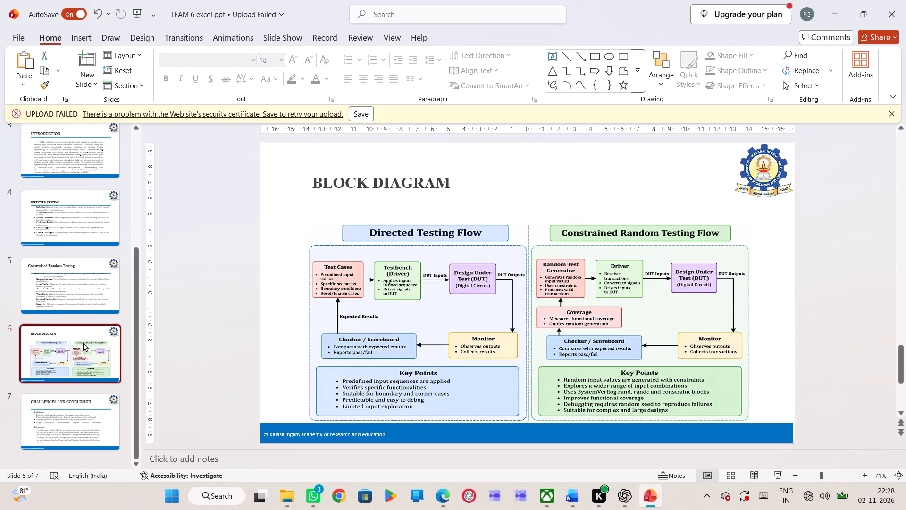
pyautogui.click(88, 278)
pyautogui.click(77, 205)
pyautogui.scroll(1, 77, 205)
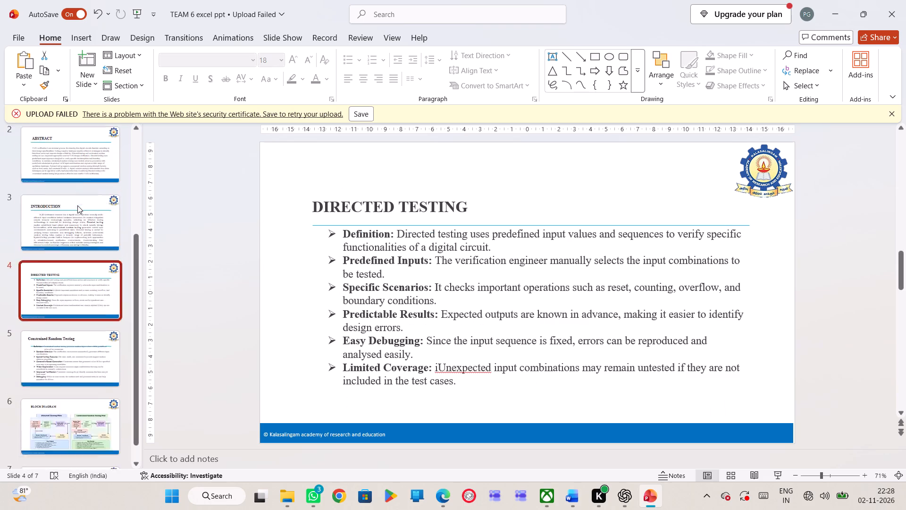
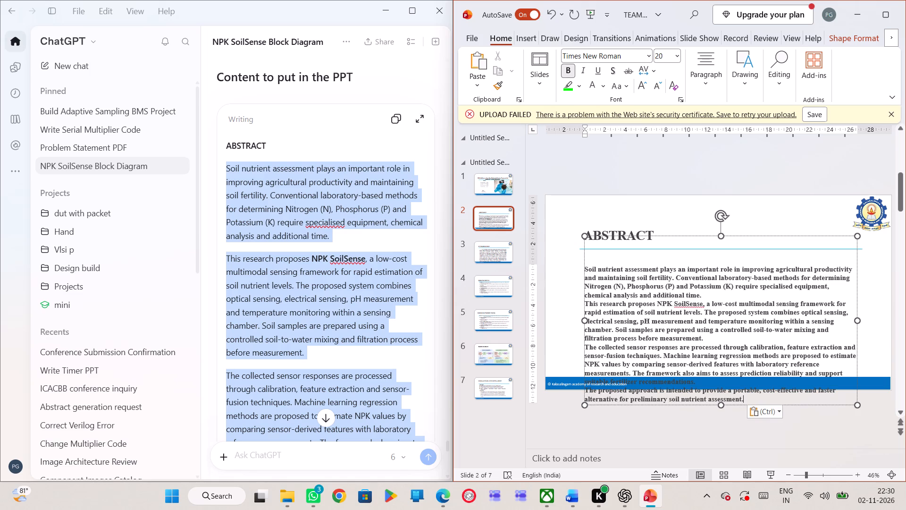
pyautogui.click(568, 68)
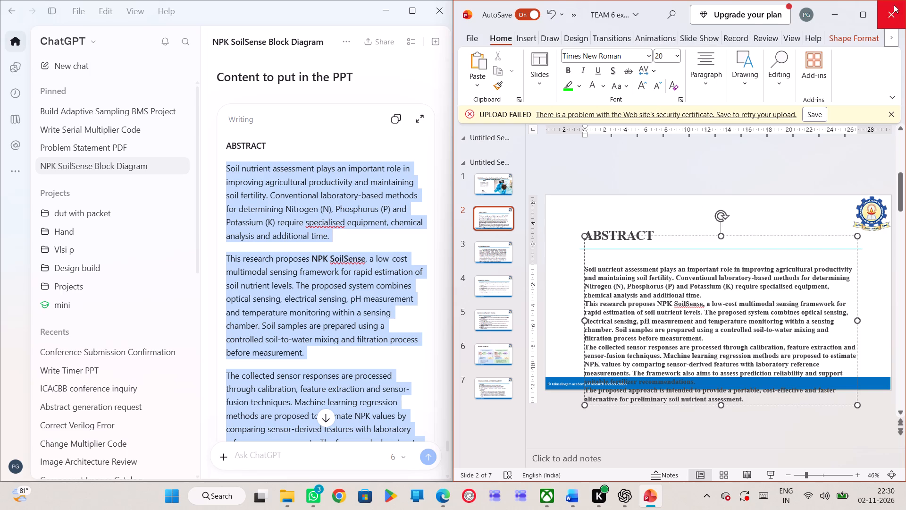
# Maximize the presentation and format the whole abstract body as justified, 18 pt, non-bold text.
pyautogui.click(866, 14)
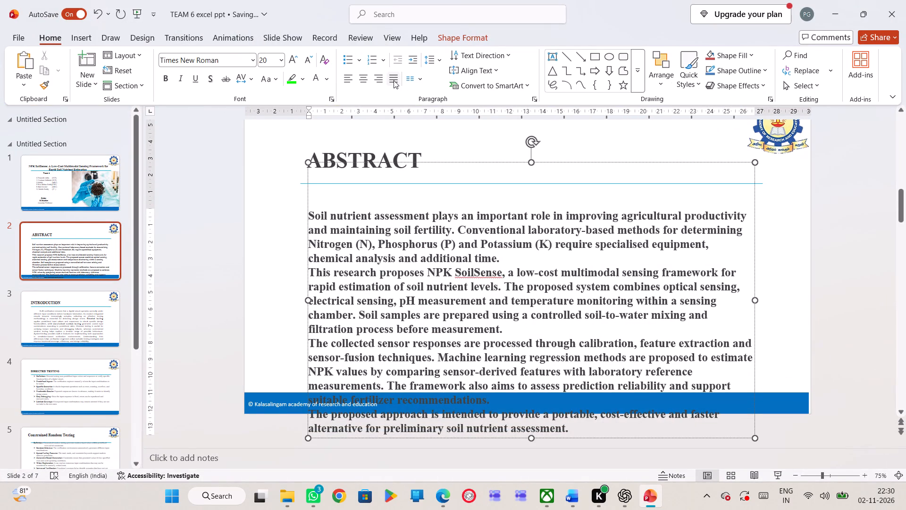
pyautogui.click(393, 268)
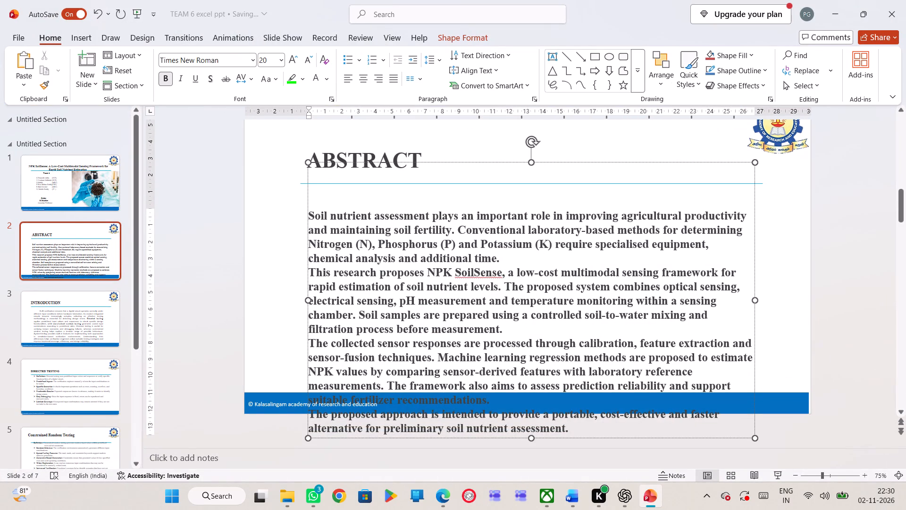
pyautogui.hotkey('ctrl', 'a')
pyautogui.click(392, 78)
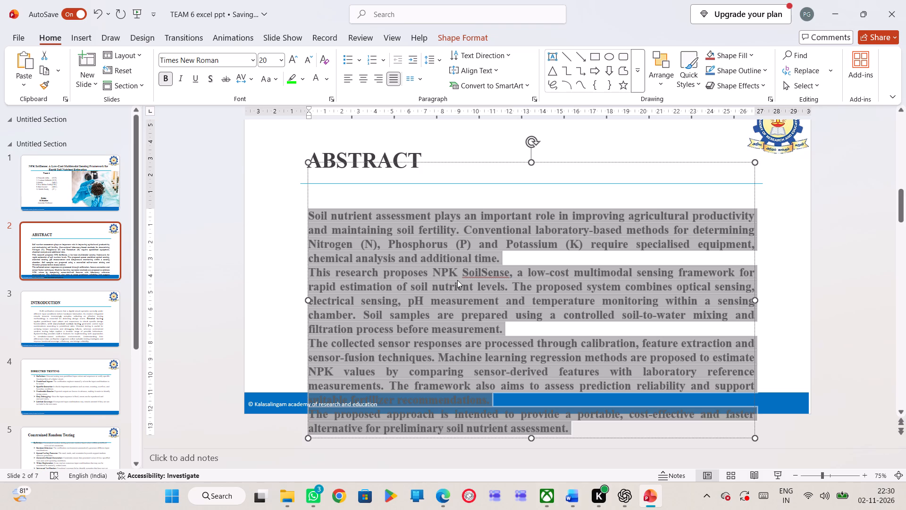
pyautogui.click(282, 61)
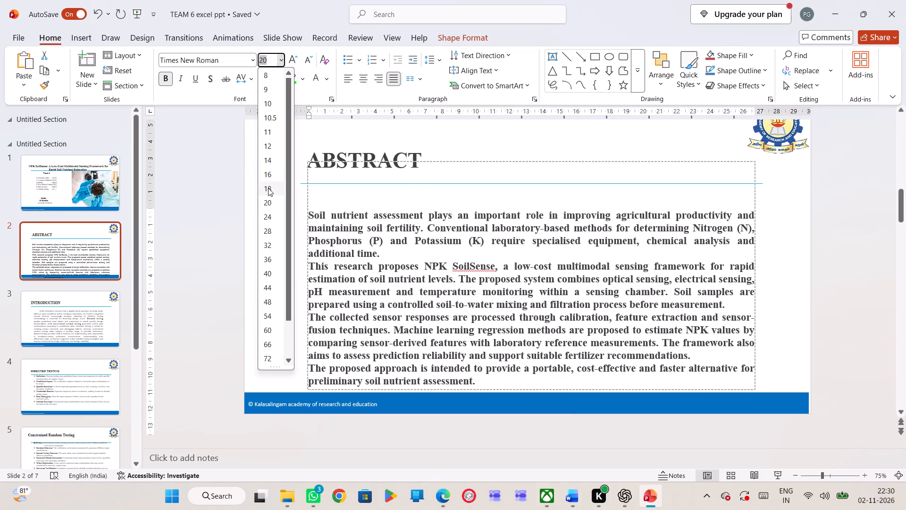
pyautogui.click(268, 188)
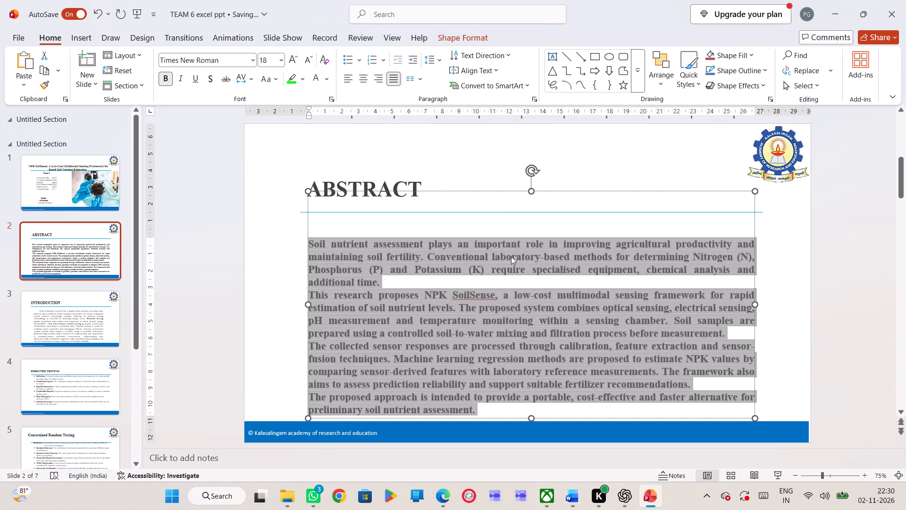
pyautogui.click(562, 374)
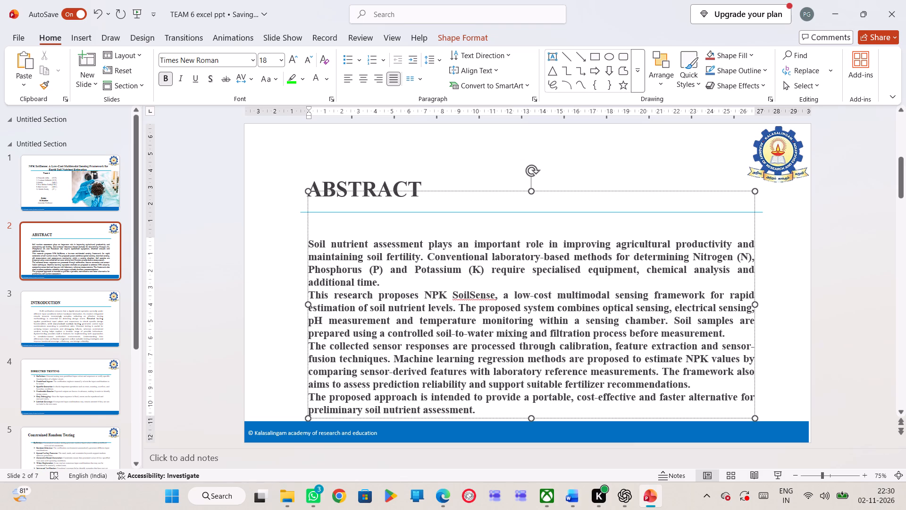
pyautogui.hotkey('ctrl', 'a')
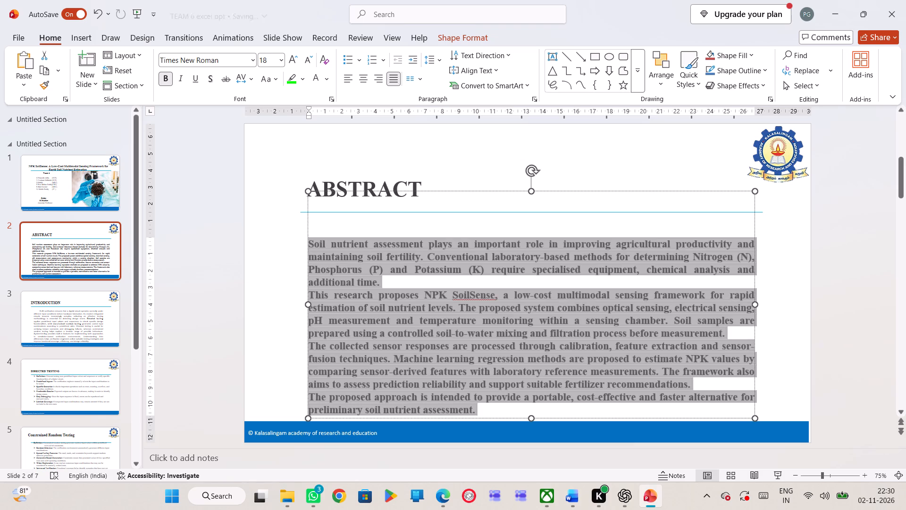
pyautogui.click(164, 80)
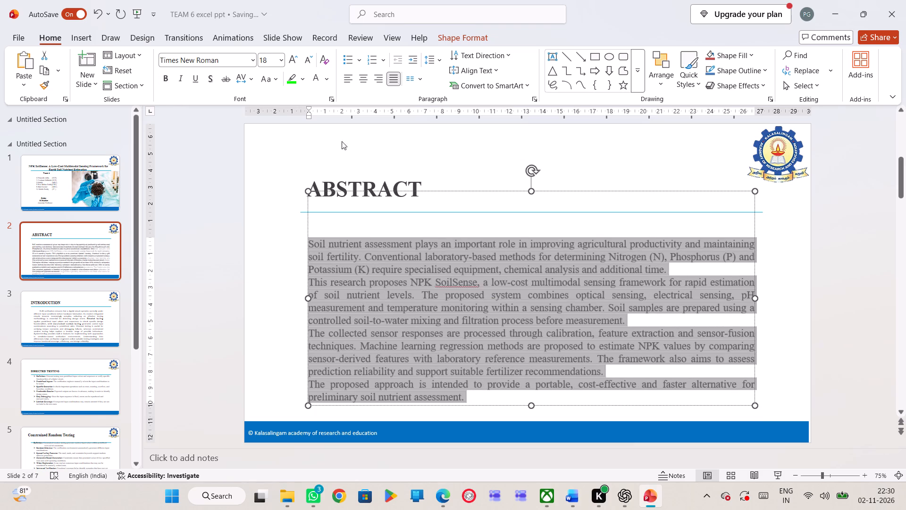
pyautogui.click(373, 235)
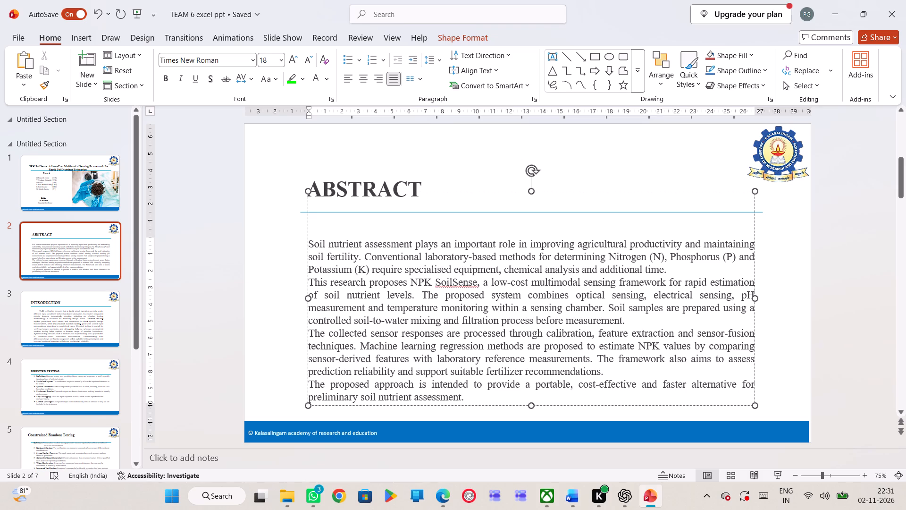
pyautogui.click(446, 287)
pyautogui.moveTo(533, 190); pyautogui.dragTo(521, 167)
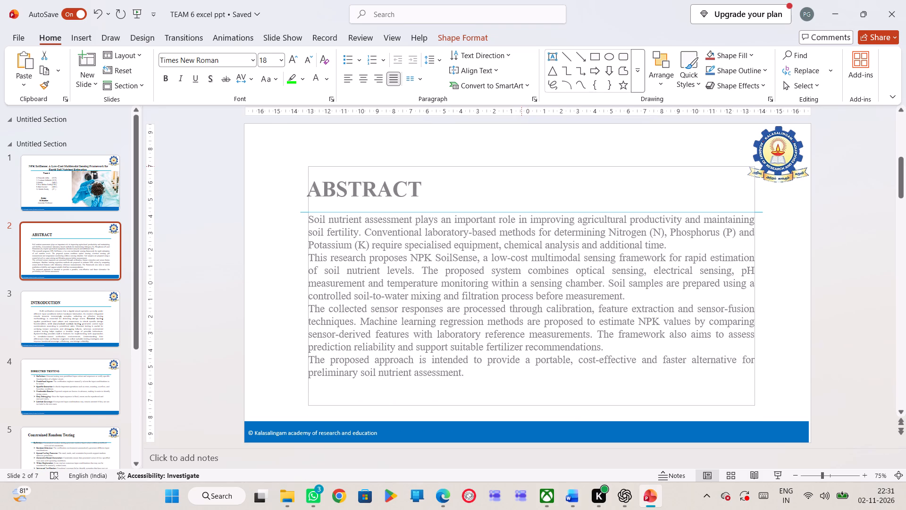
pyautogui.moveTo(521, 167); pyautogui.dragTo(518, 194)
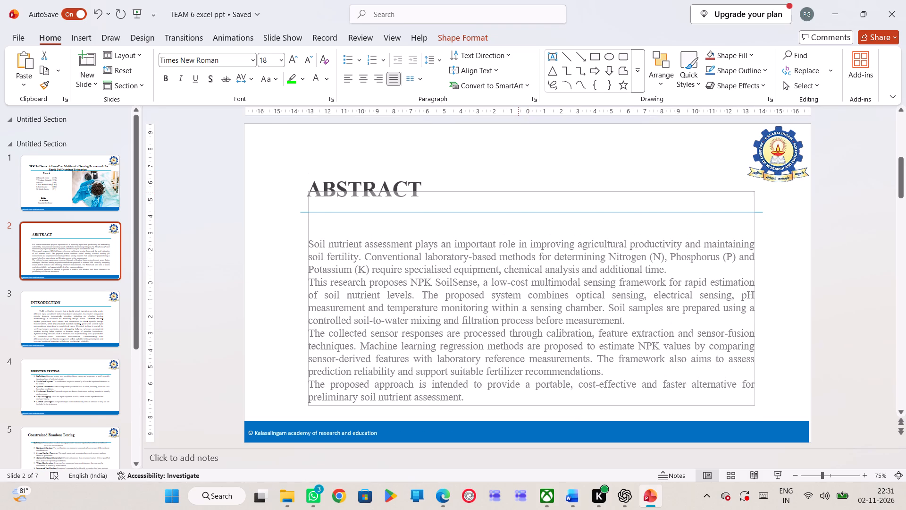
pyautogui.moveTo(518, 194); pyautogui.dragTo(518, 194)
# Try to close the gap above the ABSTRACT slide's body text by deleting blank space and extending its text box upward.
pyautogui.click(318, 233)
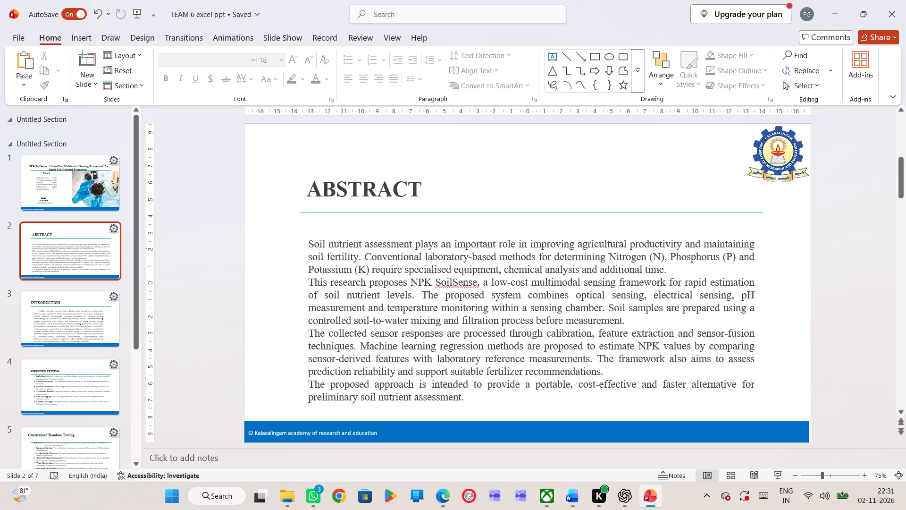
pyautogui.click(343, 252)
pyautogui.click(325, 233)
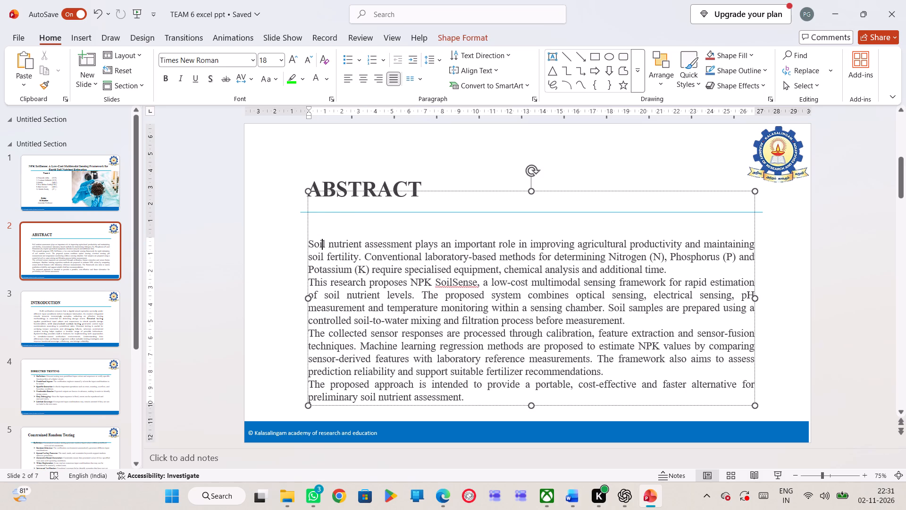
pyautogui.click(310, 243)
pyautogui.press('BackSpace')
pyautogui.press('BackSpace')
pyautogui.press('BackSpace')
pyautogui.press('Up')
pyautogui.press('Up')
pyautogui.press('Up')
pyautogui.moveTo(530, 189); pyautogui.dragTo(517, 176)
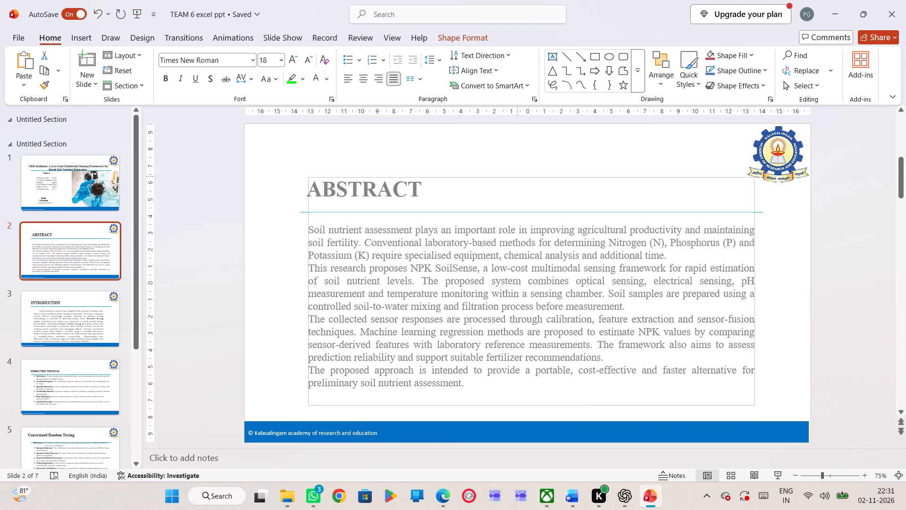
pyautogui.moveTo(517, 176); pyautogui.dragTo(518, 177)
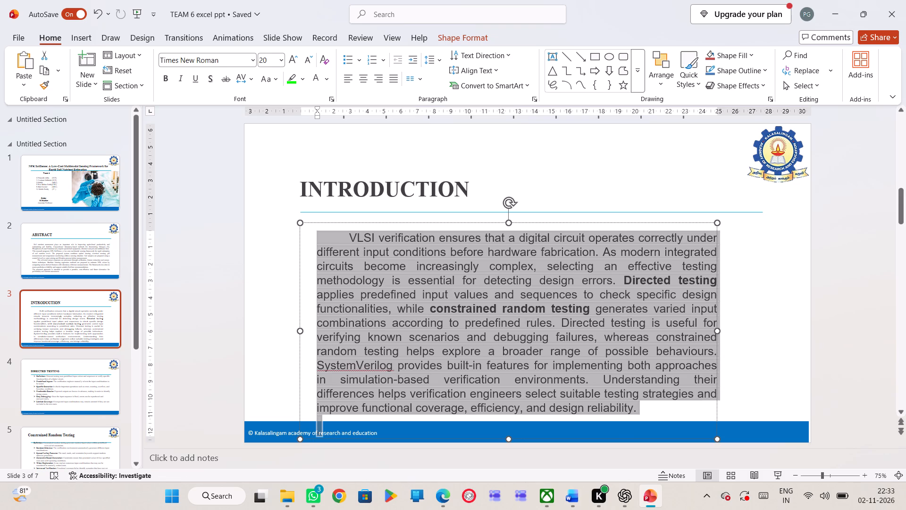
pyautogui.hotkey('ctrl', 'v')
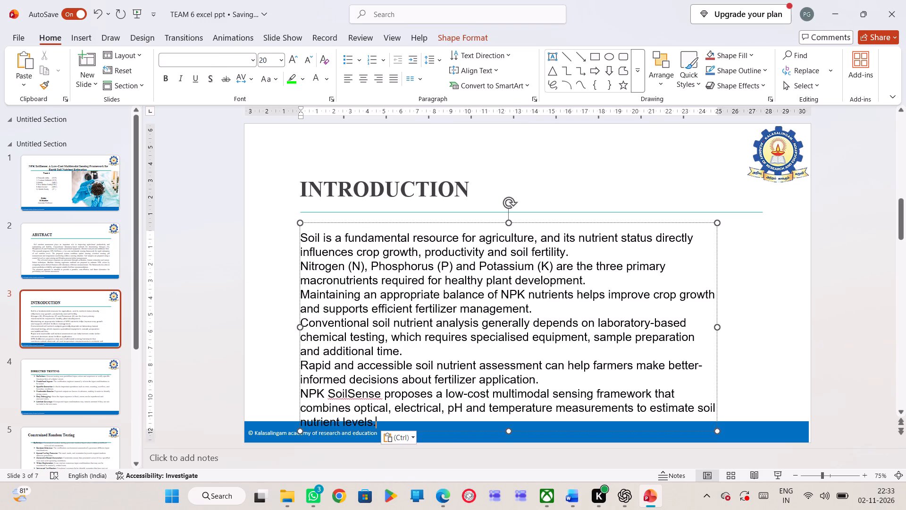
# Format all the pasted introduction text with arrow bullets and the Times New Roman font.
pyautogui.hotkey('ctrl', 'a')
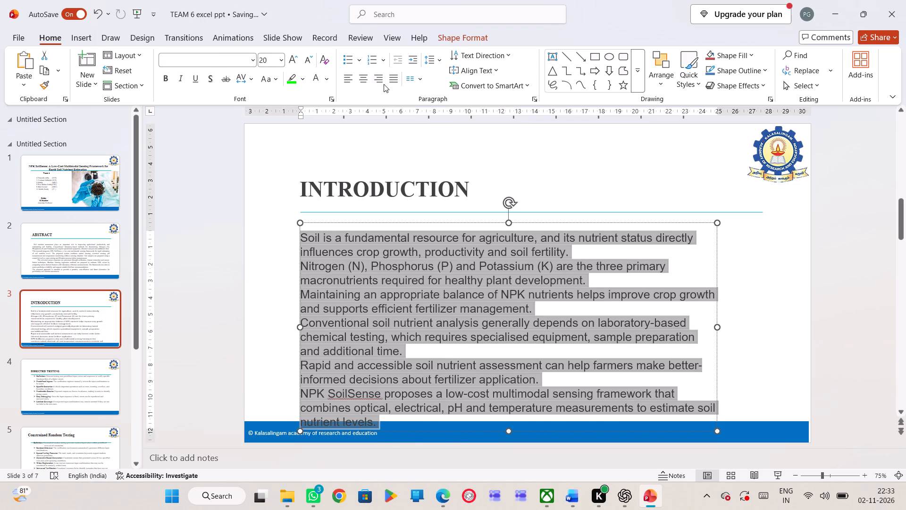
pyautogui.click(357, 59)
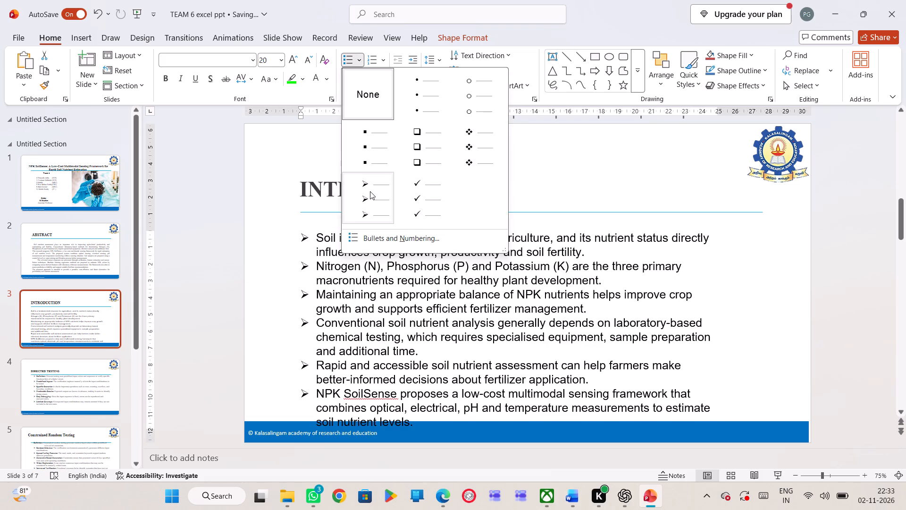
pyautogui.click(370, 191)
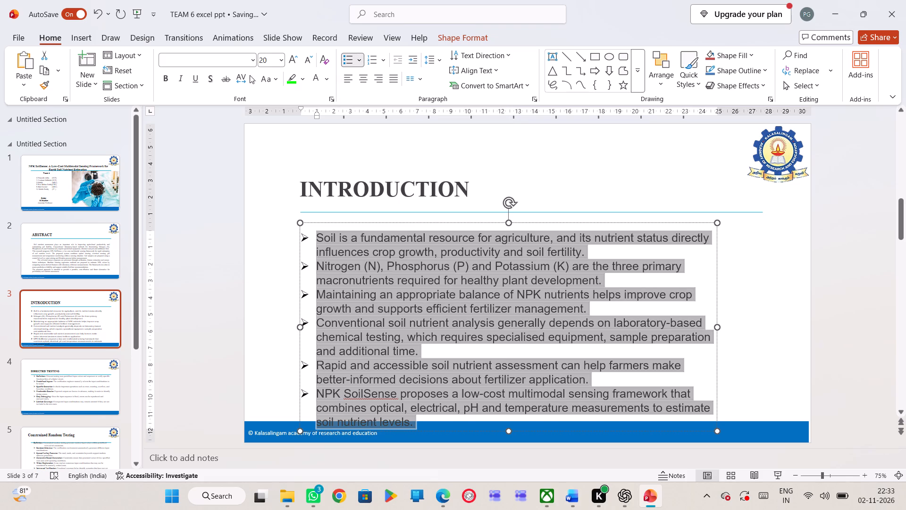
pyautogui.click(218, 61)
pyautogui.write('times')
pyautogui.press('Return')
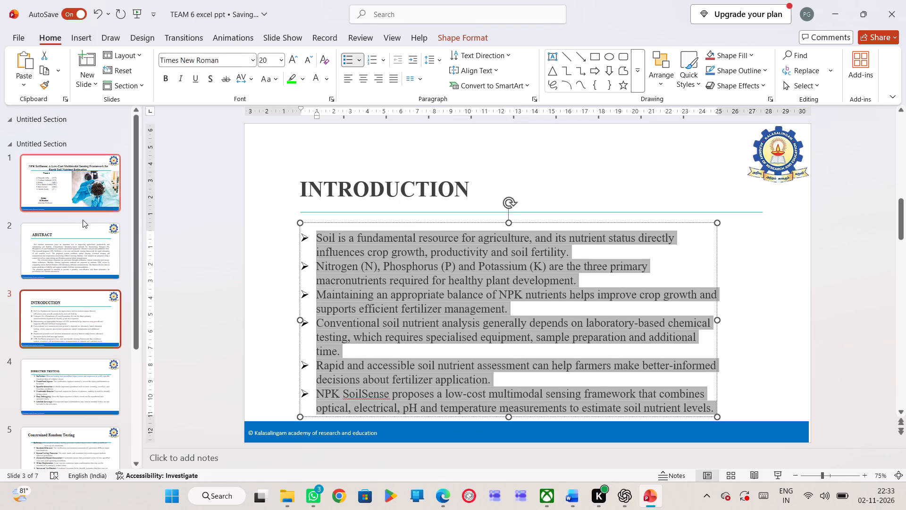
# Justify all the bullets on the INTRODUCTION slide, comparing their formatting with the ABSTRACT slide's text.
pyautogui.click(82, 256)
pyautogui.click(430, 360)
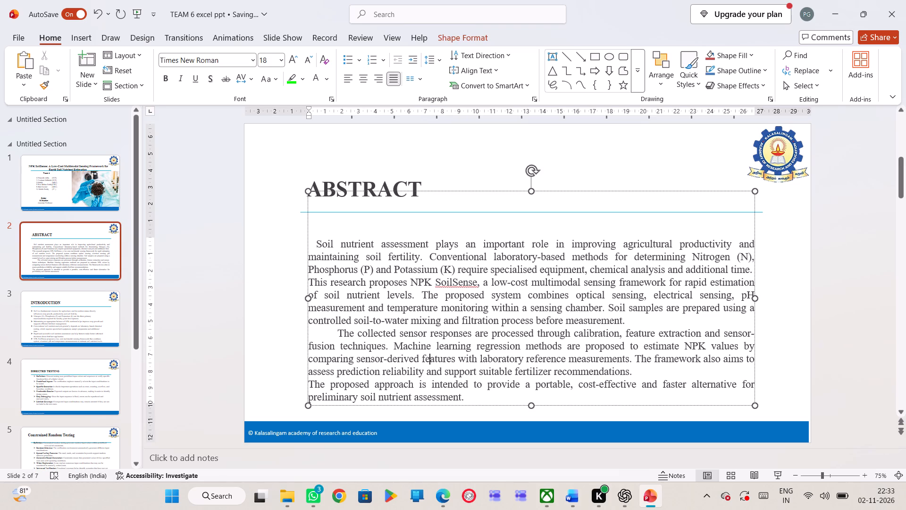
pyautogui.hotkey('ctrl', 'a')
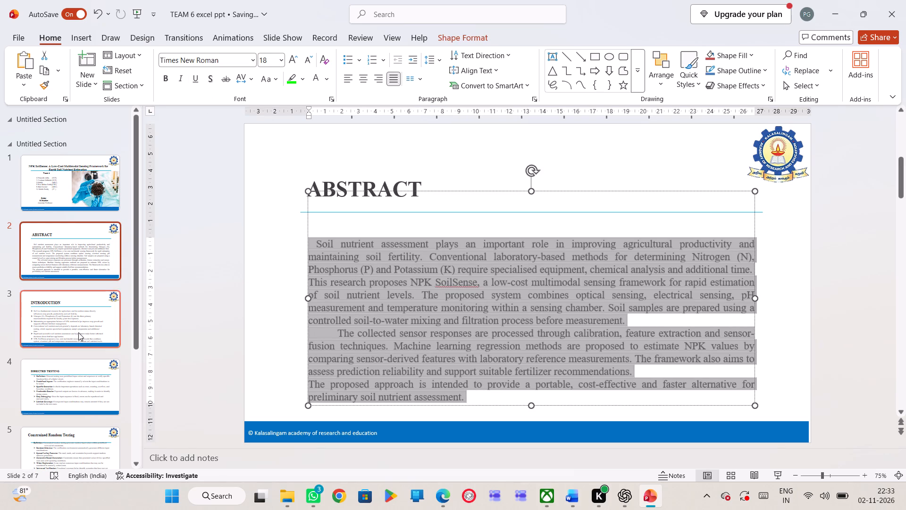
pyautogui.click(76, 332)
pyautogui.keyDown('ctrl'); pyautogui.click(410, 331); pyautogui.keyUp('ctrl')
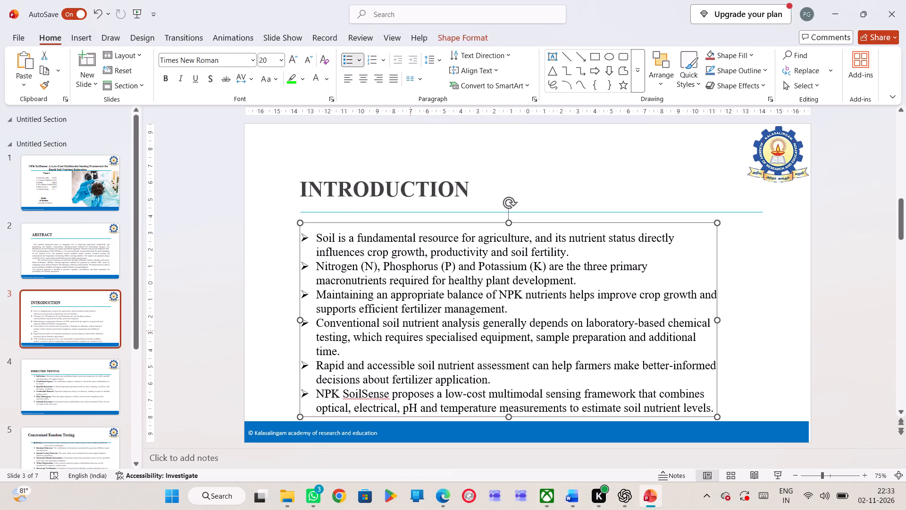
pyautogui.hotkey('ctrl', 'a')
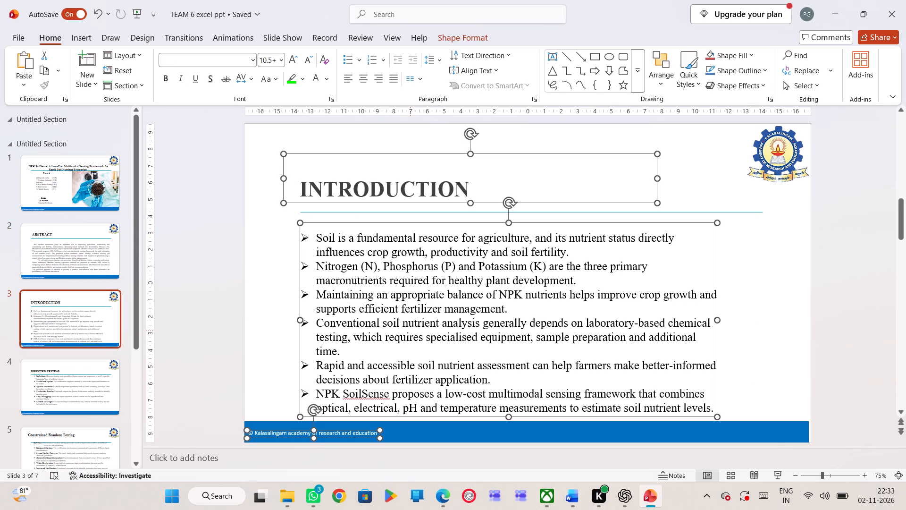
pyautogui.click(454, 305)
pyautogui.click(438, 334)
pyautogui.hotkey('ctrl', 'a')
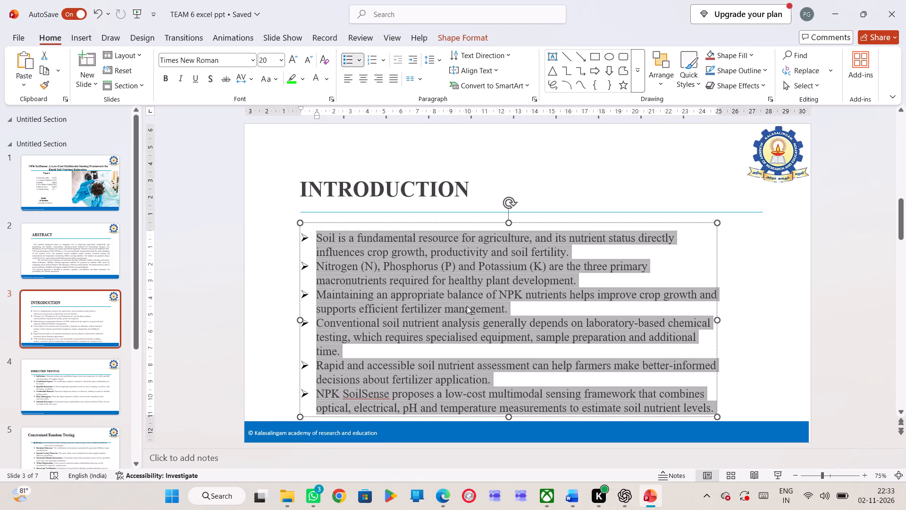
pyautogui.click(393, 79)
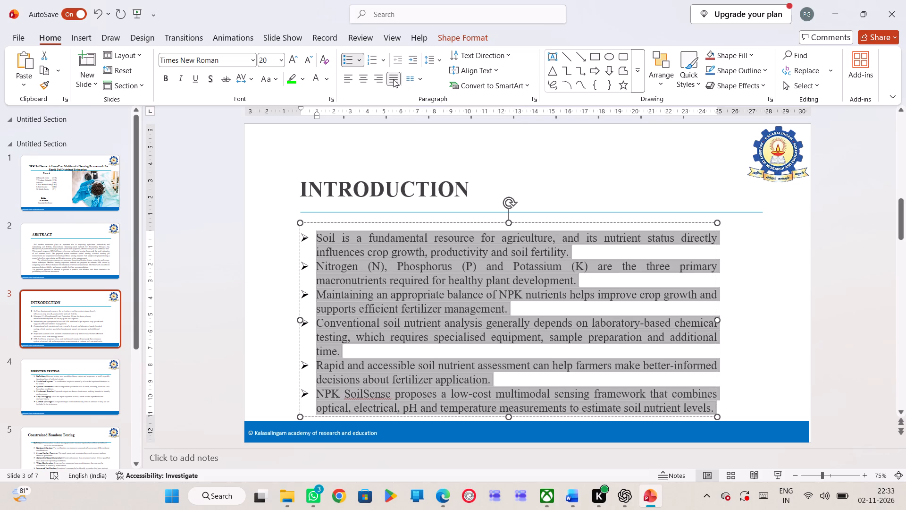
pyautogui.click(531, 350)
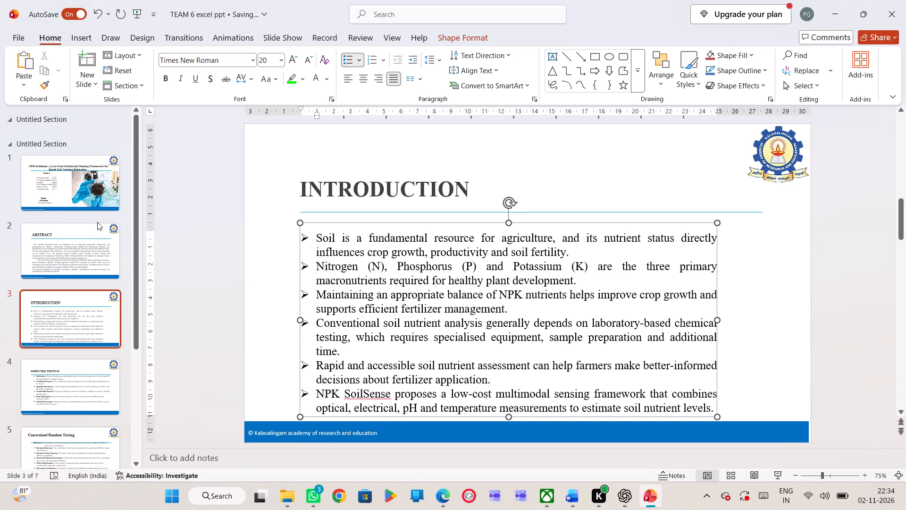
pyautogui.click(83, 255)
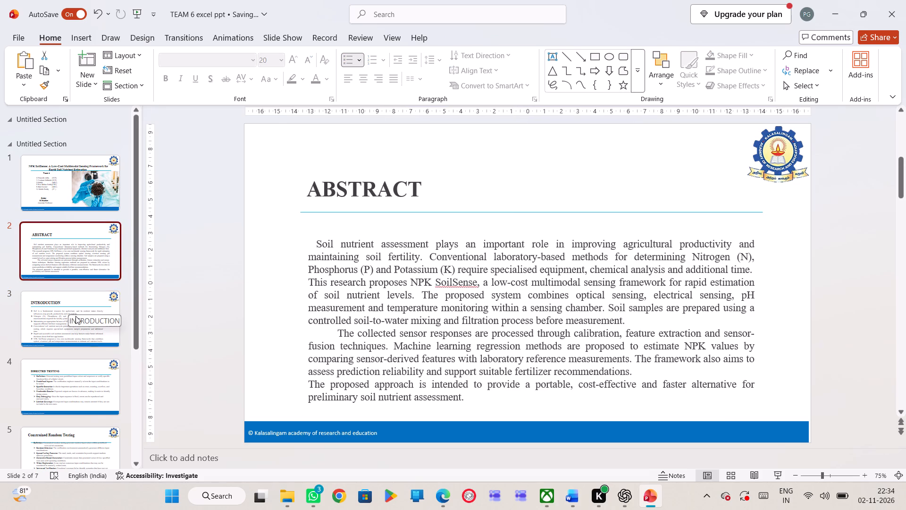
pyautogui.click(75, 314)
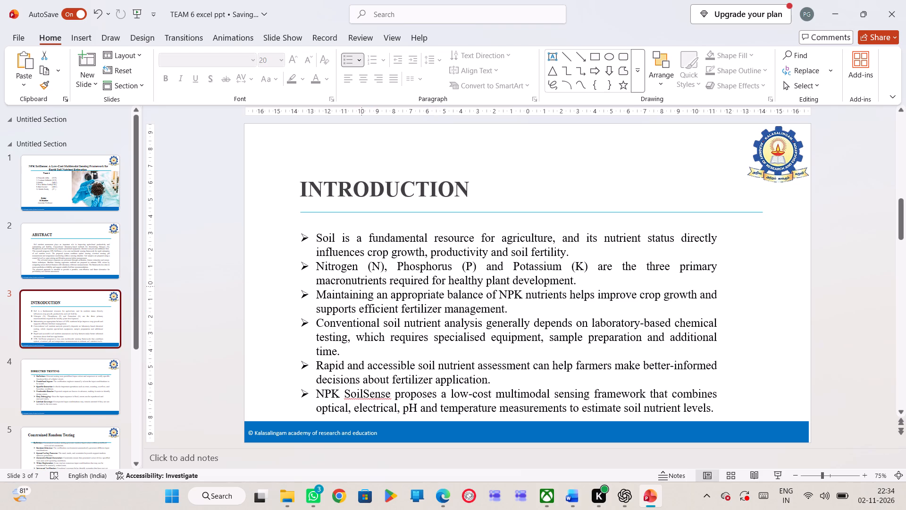
# Make the nutrient symbols (N), (P) and (K) bold in the second introduction bullet.
pyautogui.click(386, 268)
pyautogui.moveTo(386, 268); pyautogui.dragTo(365, 267)
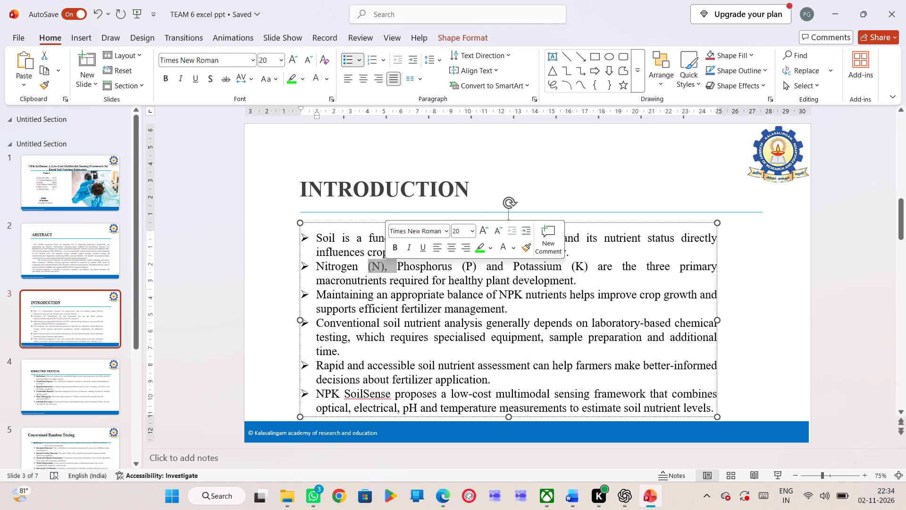
pyautogui.moveTo(365, 267); pyautogui.dragTo(367, 267)
pyautogui.click(377, 245)
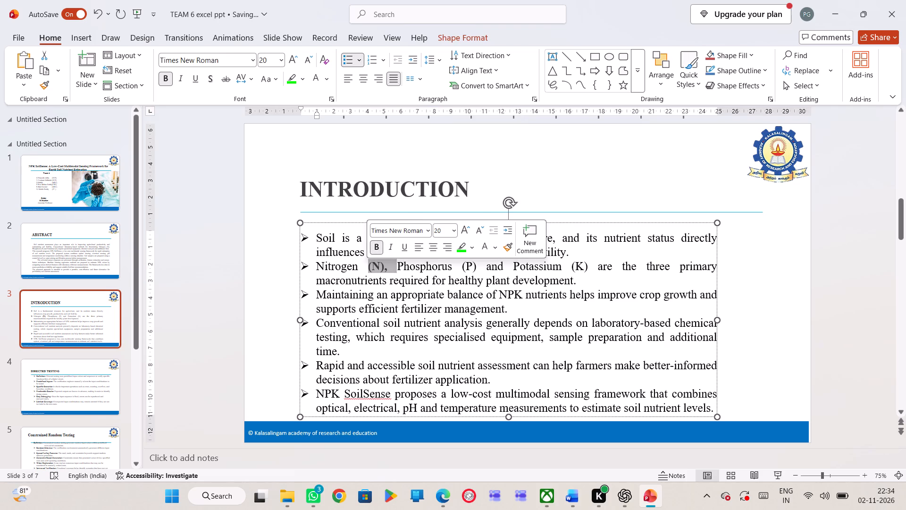
pyautogui.moveTo(462, 266); pyautogui.dragTo(479, 268)
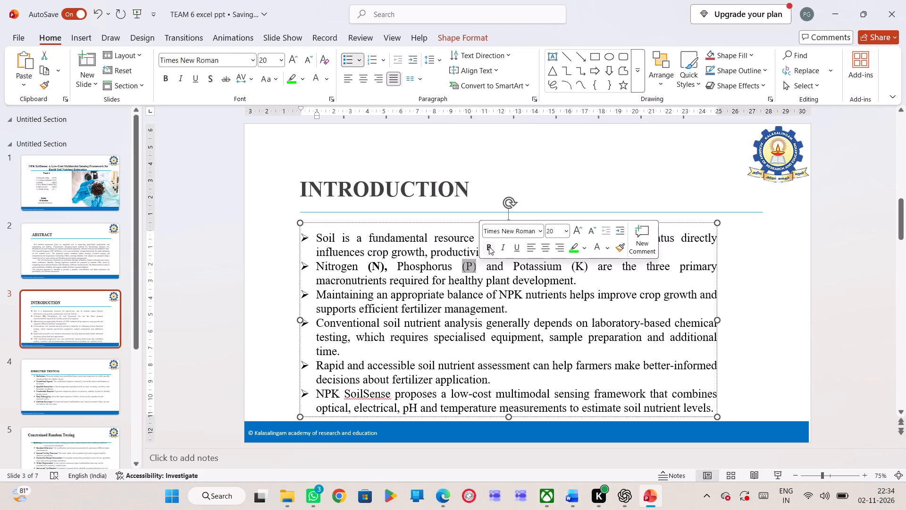
pyautogui.click(487, 247)
pyautogui.moveTo(572, 266); pyautogui.dragTo(590, 265)
pyautogui.click(601, 244)
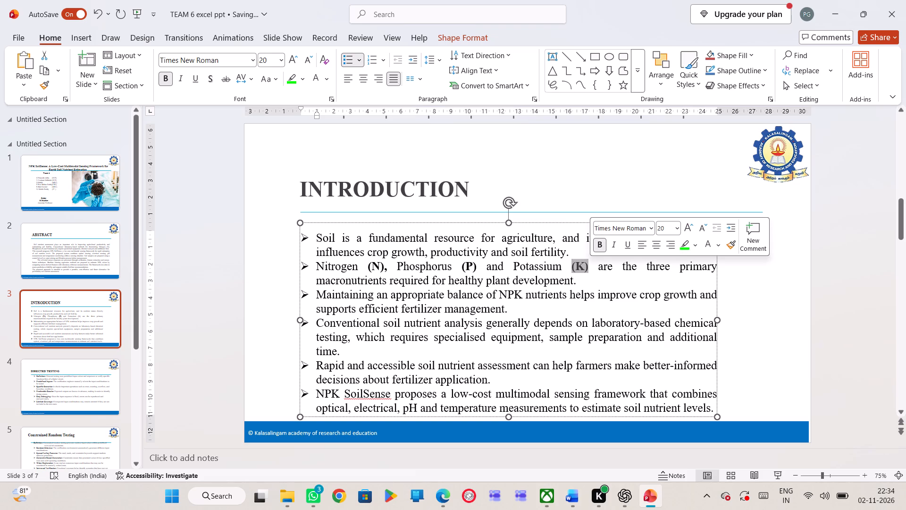
pyautogui.click(599, 284)
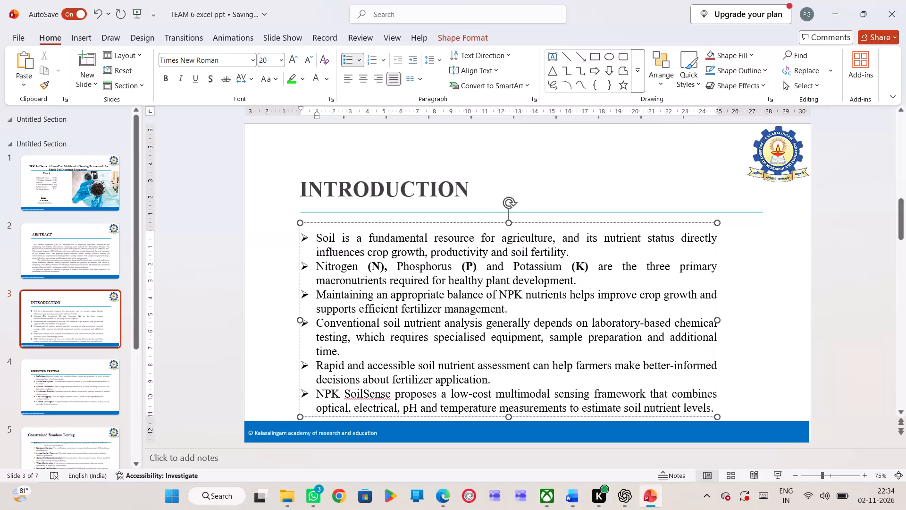
# Make "NPK" bold in the third introduction bullet and "optical, electrical, pH" bold in the last one.
pyautogui.moveTo(500, 294); pyautogui.dragTo(525, 292)
pyautogui.click(533, 274)
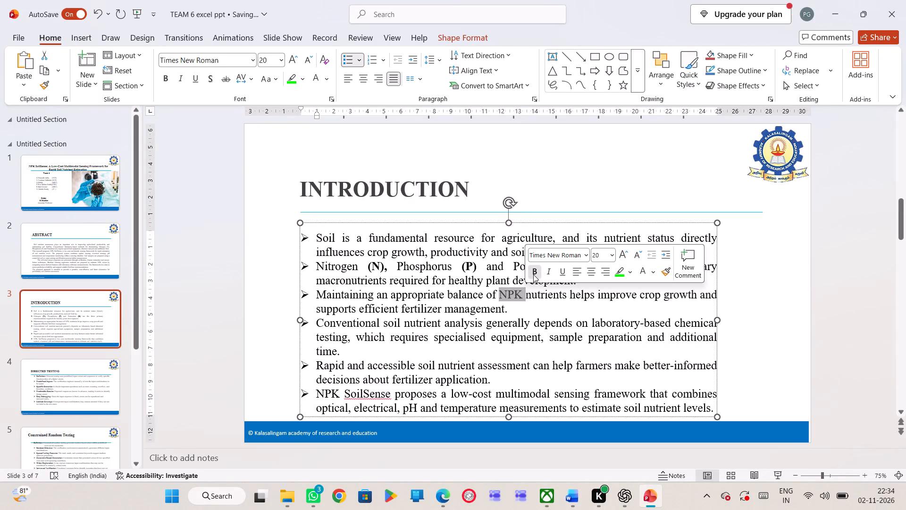
pyautogui.click(533, 348)
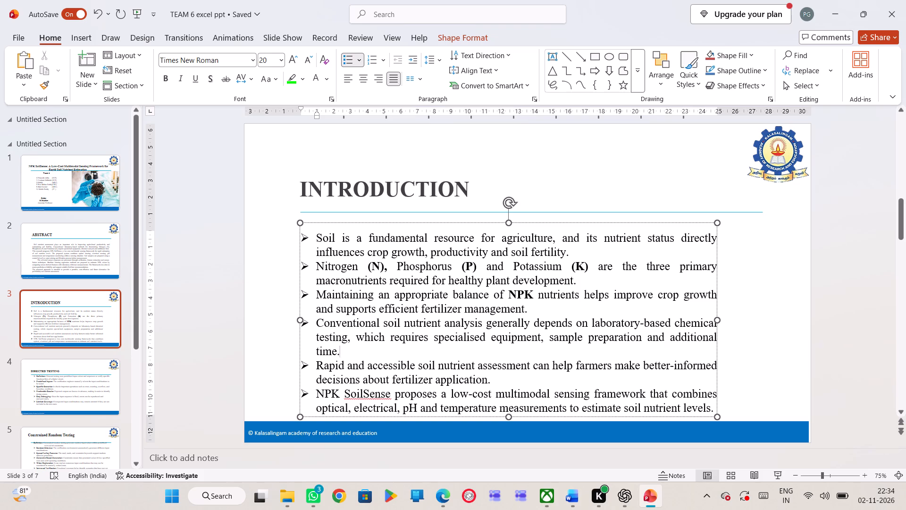
pyautogui.moveTo(317, 409); pyautogui.dragTo(411, 408)
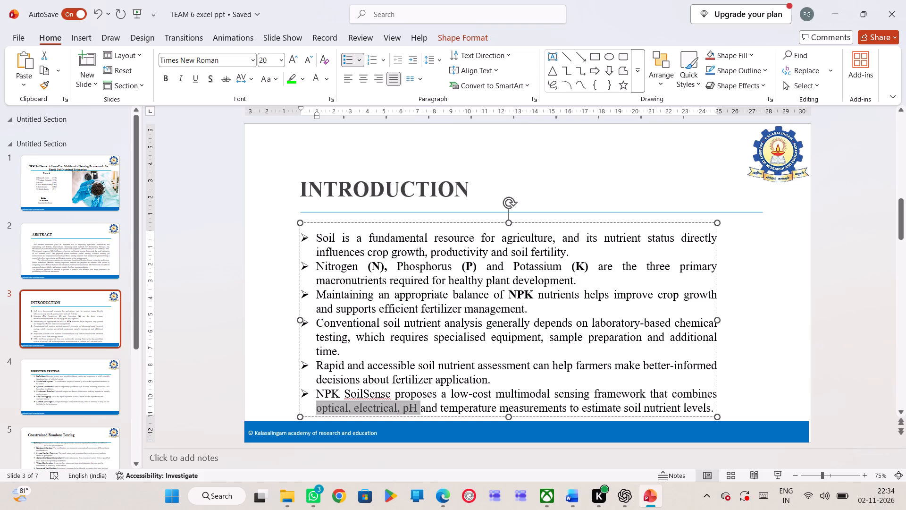
pyautogui.moveTo(411, 408); pyautogui.dragTo(413, 408)
pyautogui.click(423, 386)
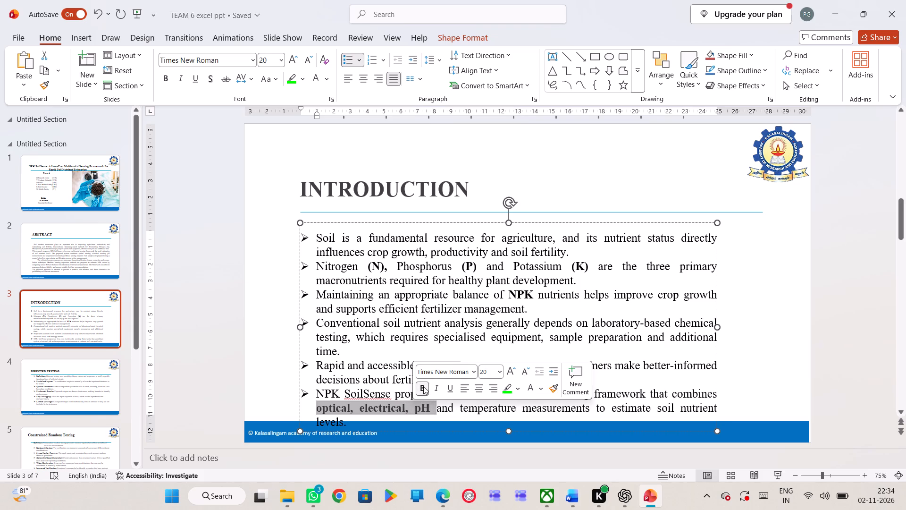
pyautogui.click(267, 361)
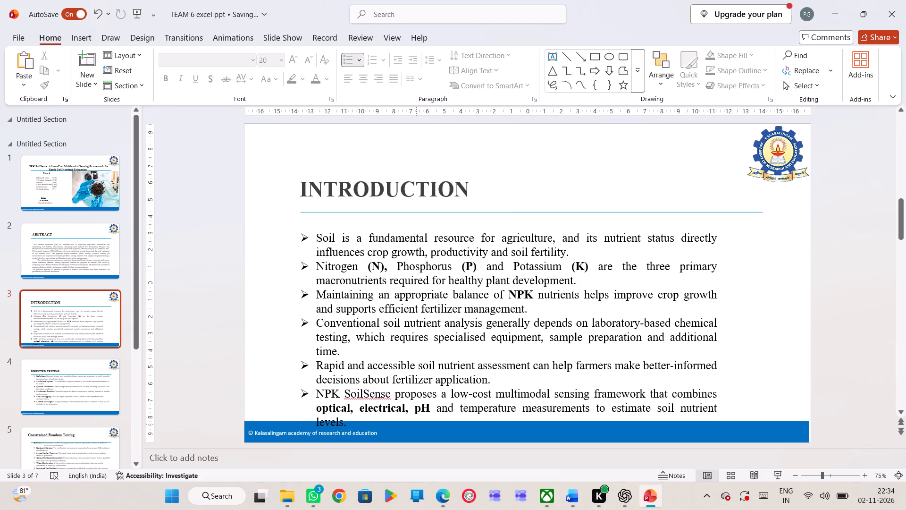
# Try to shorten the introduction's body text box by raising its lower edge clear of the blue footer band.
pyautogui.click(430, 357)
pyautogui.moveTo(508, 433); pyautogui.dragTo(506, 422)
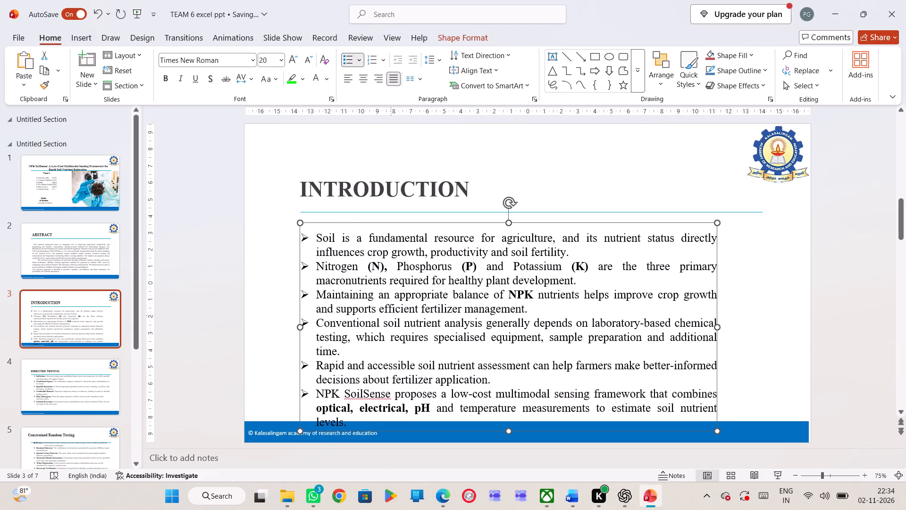
# Set the font size of all the INTRODUCTION slide's bullets to 18.
pyautogui.moveTo(359, 422); pyautogui.dragTo(316, 265)
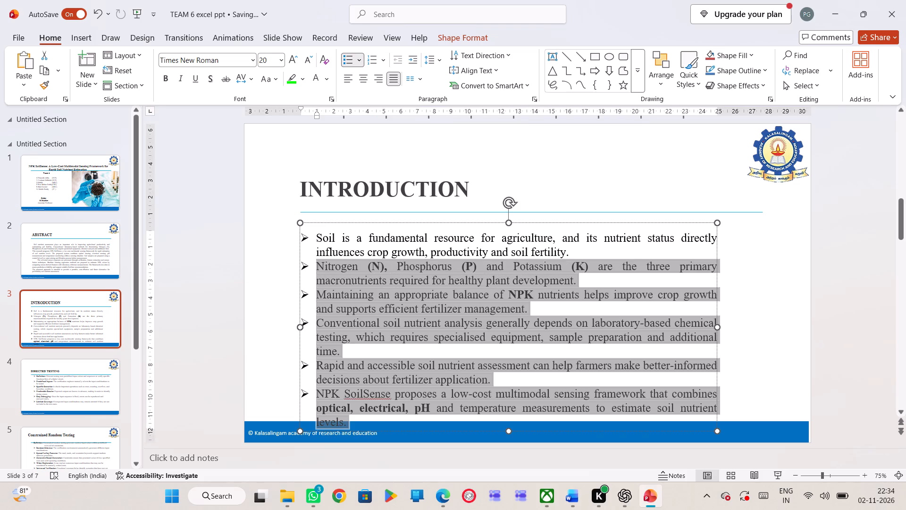
pyautogui.moveTo(316, 265); pyautogui.dragTo(315, 237)
pyautogui.click(392, 201)
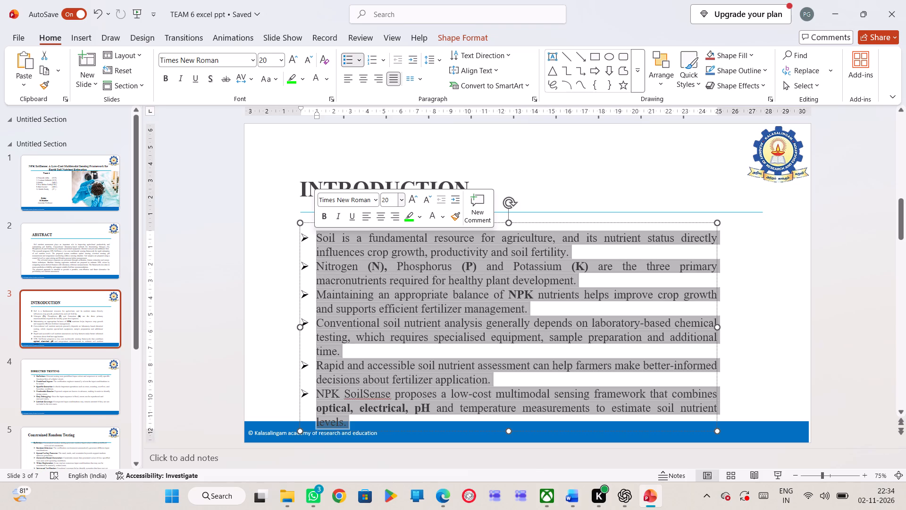
pyautogui.press('1')
pyautogui.press('8')
pyautogui.press('Return')
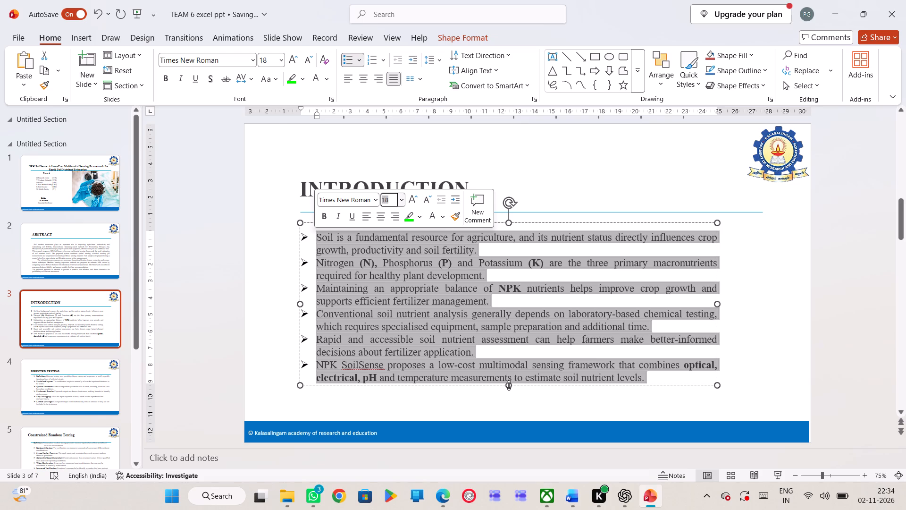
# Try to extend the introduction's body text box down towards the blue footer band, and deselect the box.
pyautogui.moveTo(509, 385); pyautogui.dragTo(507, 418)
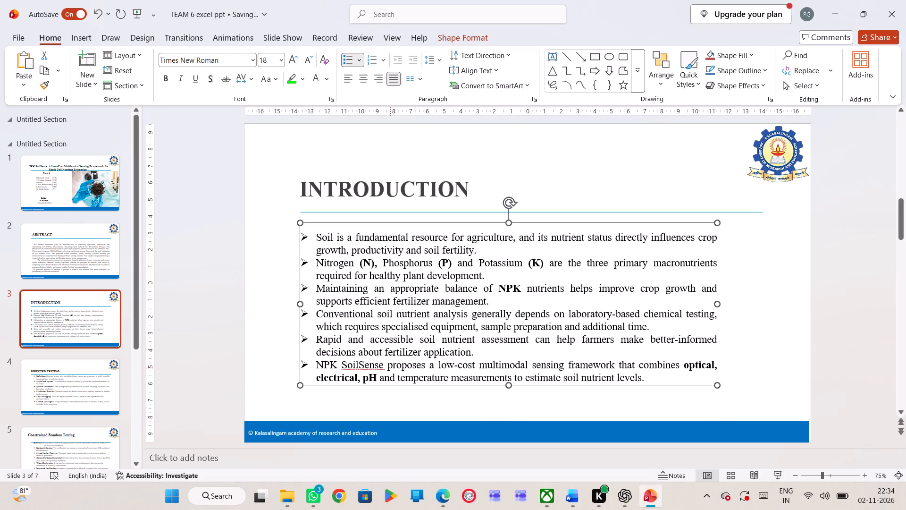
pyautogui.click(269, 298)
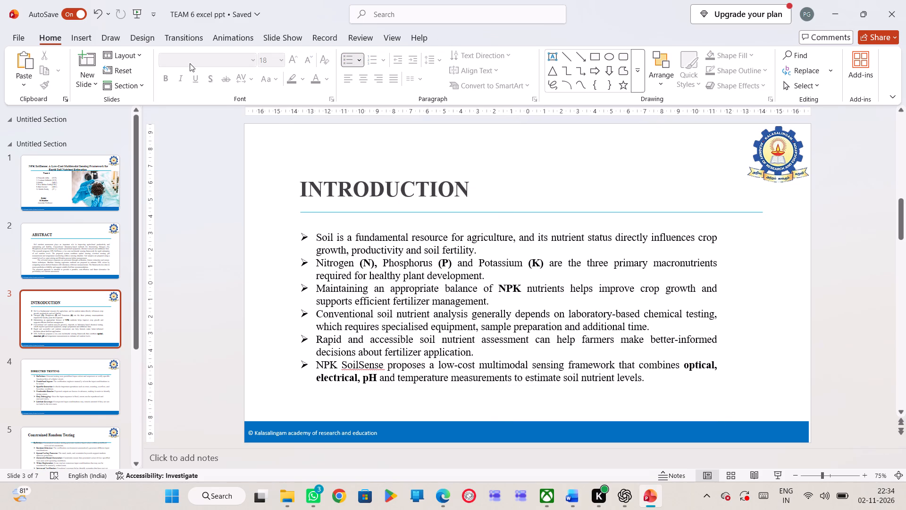
pyautogui.click(137, 13)
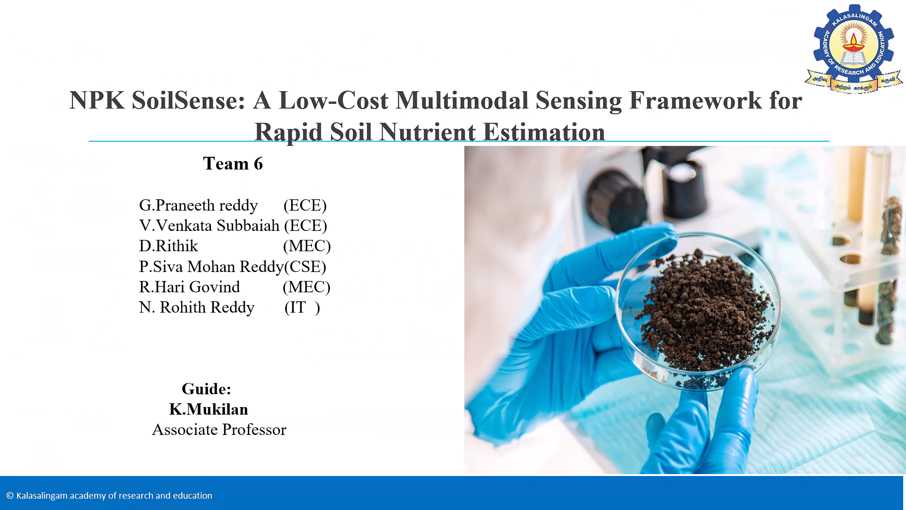
pyautogui.press('Right')
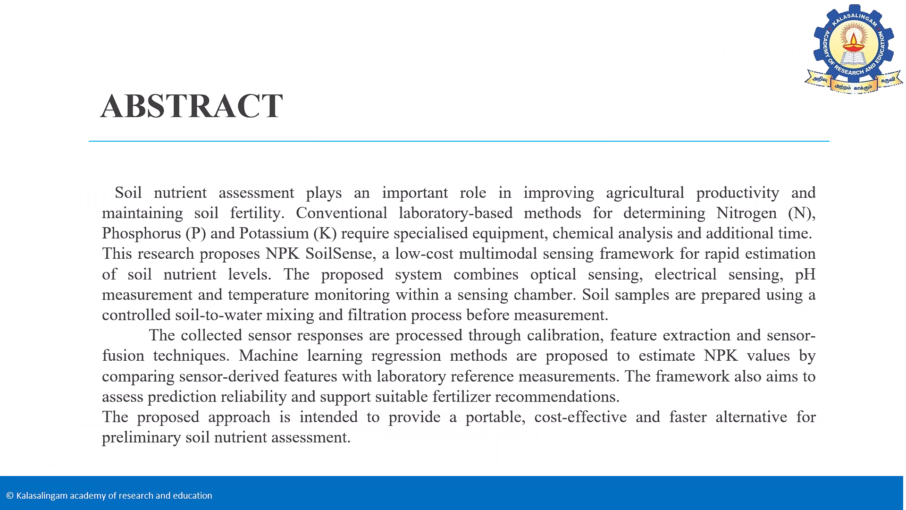
pyautogui.press('Right')
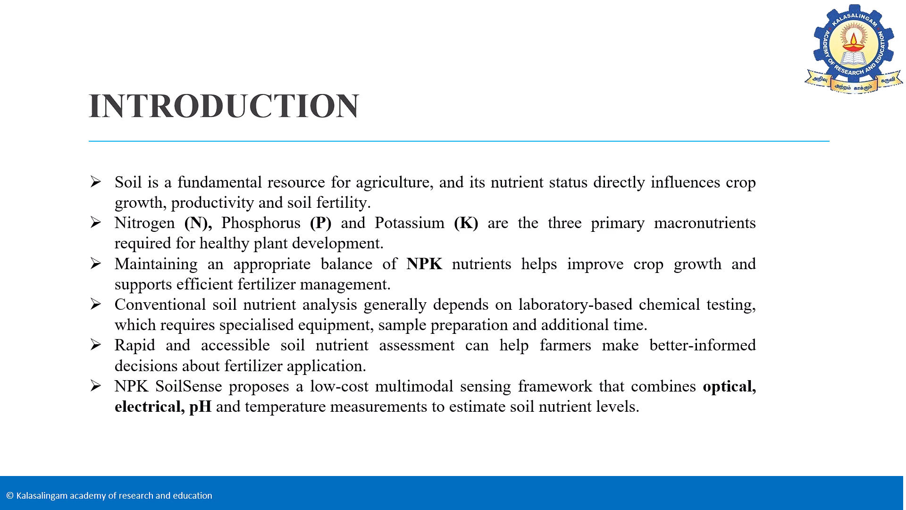
pyautogui.press('Right')
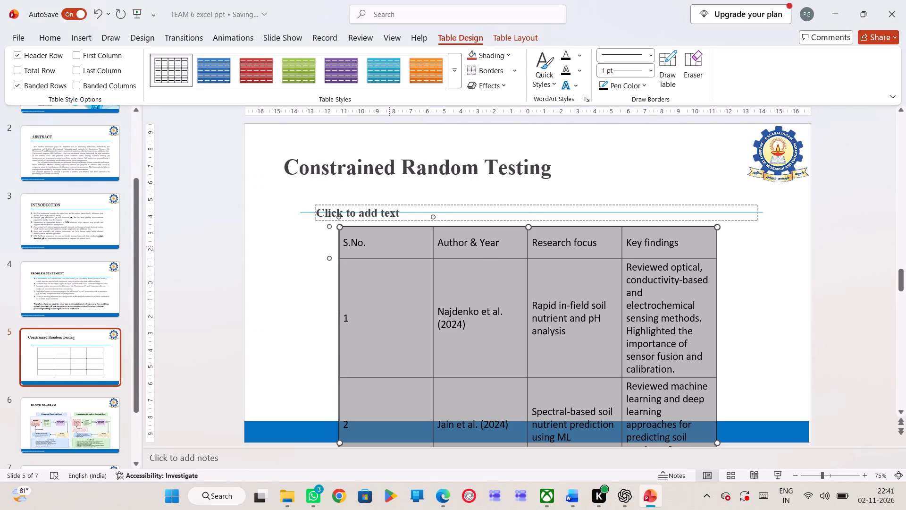
# Format all the text in the slide 5 table as Times New Roman, size 12.
pyautogui.scroll(-7, 563, 356)
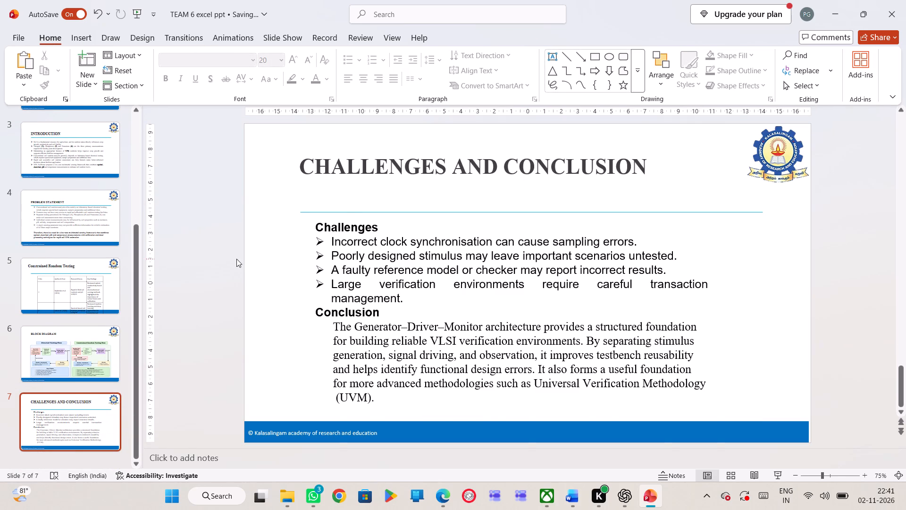
pyautogui.click(59, 293)
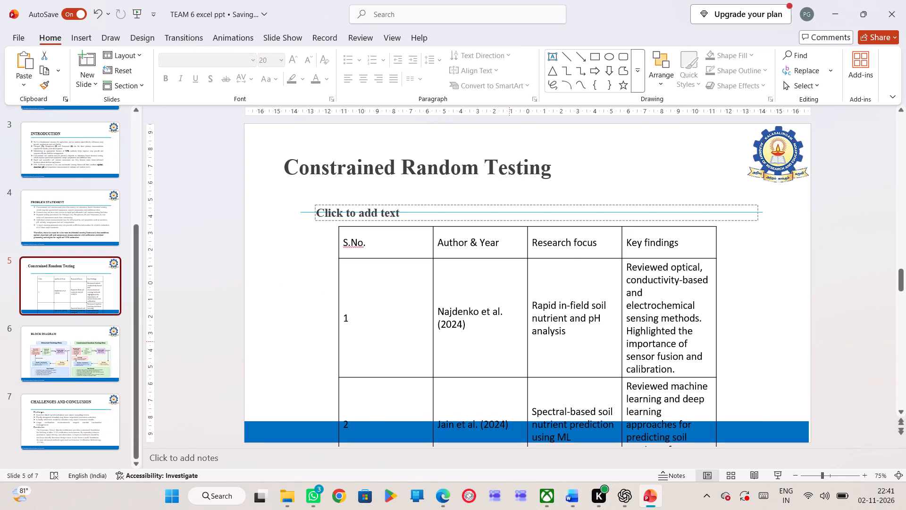
pyautogui.hotkey('ctrl', 'a')
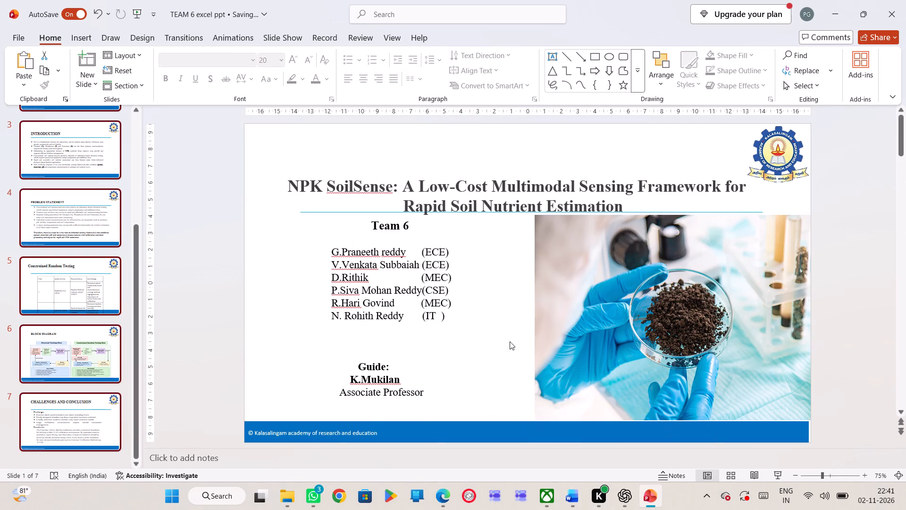
pyautogui.click(89, 297)
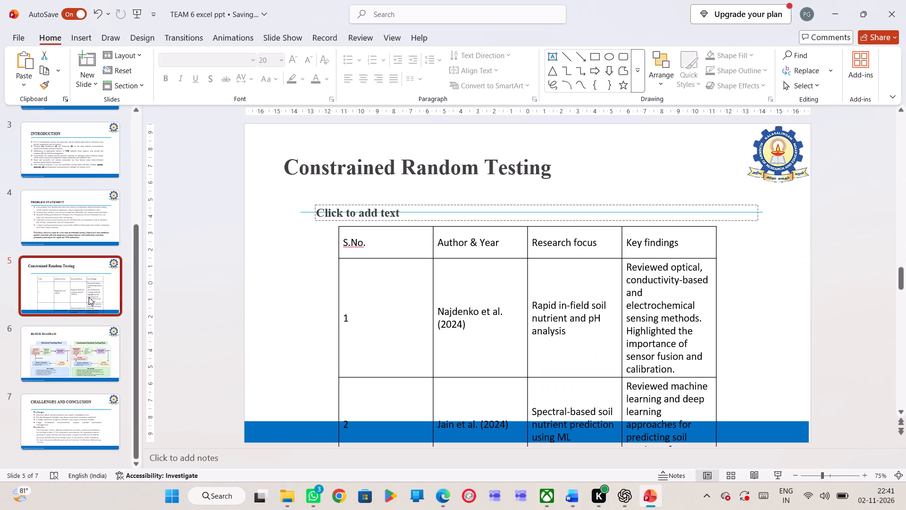
pyautogui.click(451, 337)
pyautogui.hotkey('ctrl', 'a')
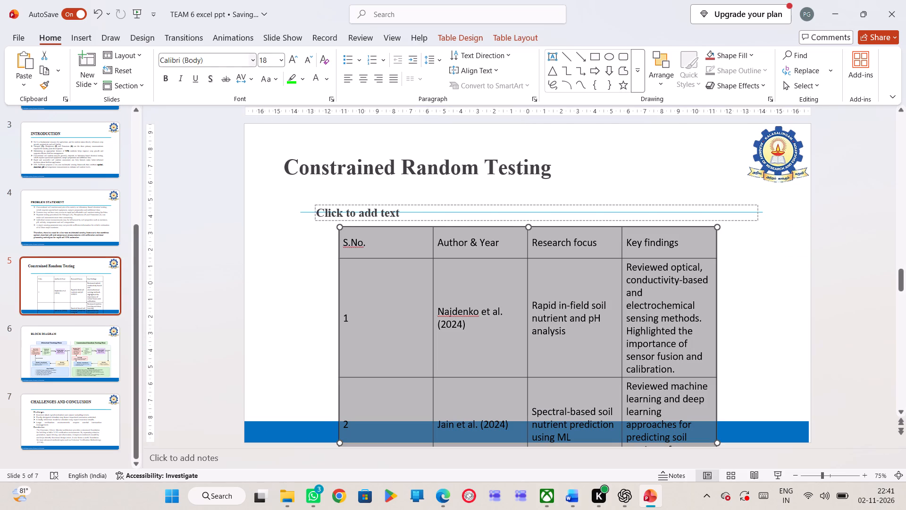
pyautogui.click(205, 63)
pyautogui.write('times')
pyautogui.press('Return')
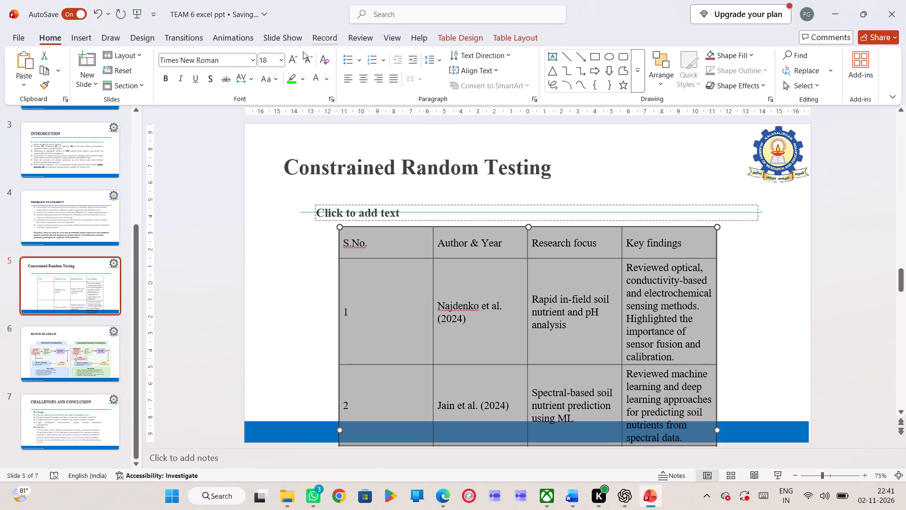
pyautogui.click(280, 63)
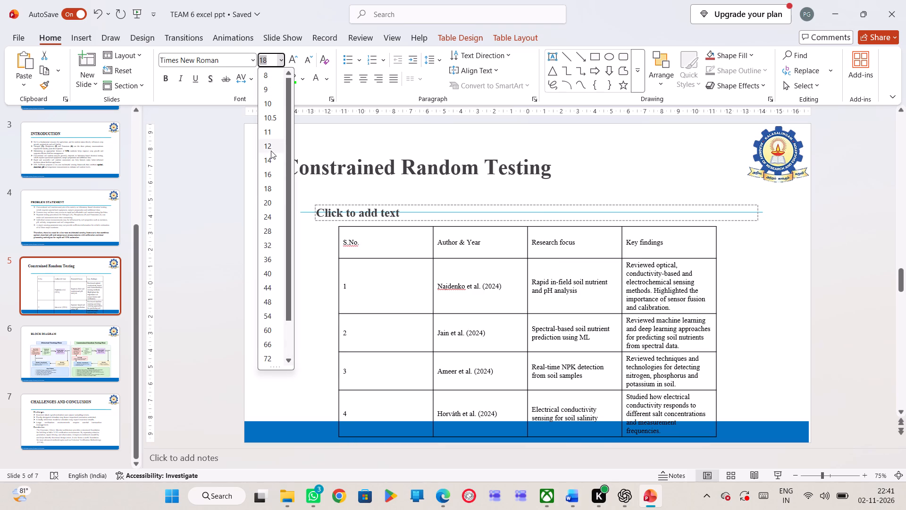
pyautogui.click(269, 148)
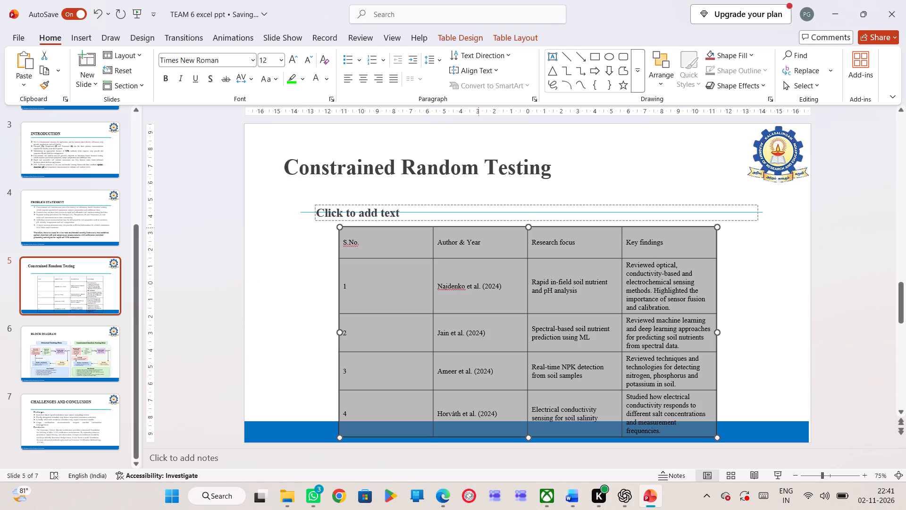
# Resize the table to fit between the title divider line and the blue footer, and widen it to span the divider line.
pyautogui.moveTo(529, 227); pyautogui.dragTo(527, 217)
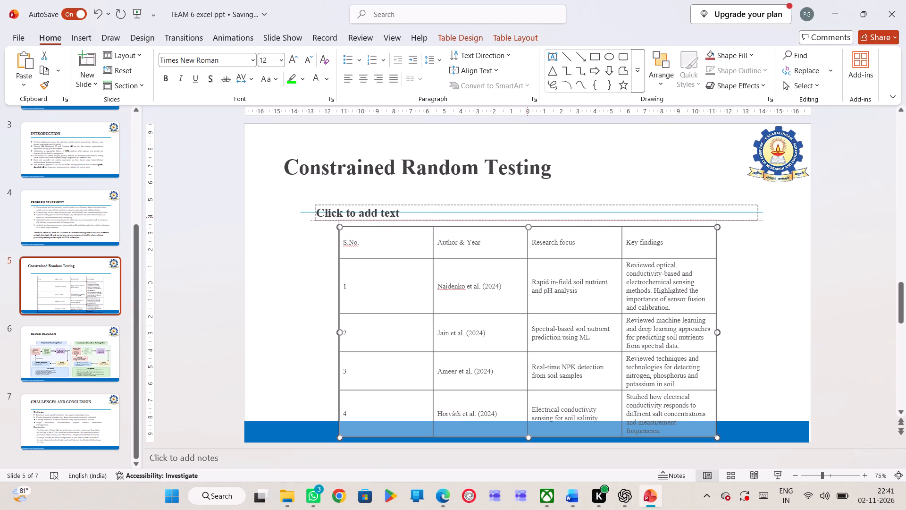
pyautogui.moveTo(527, 217); pyautogui.dragTo(527, 214)
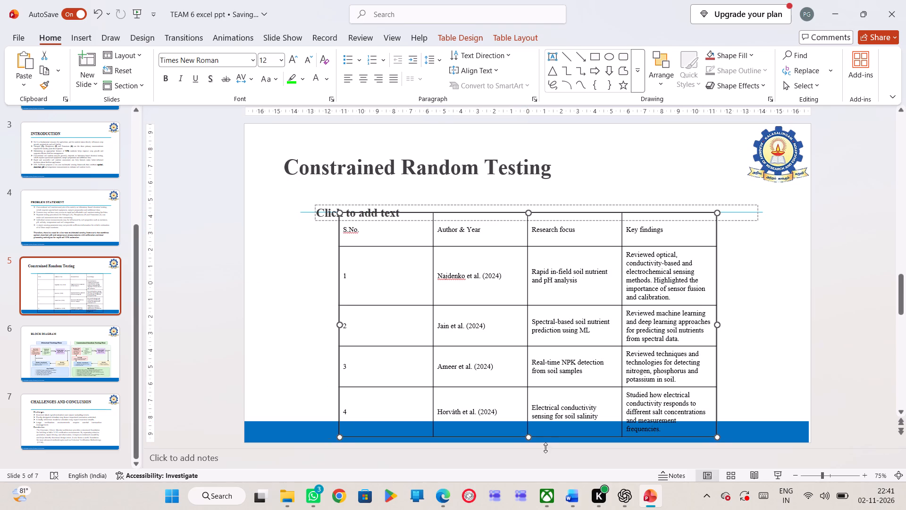
pyautogui.moveTo(528, 436); pyautogui.dragTo(525, 421)
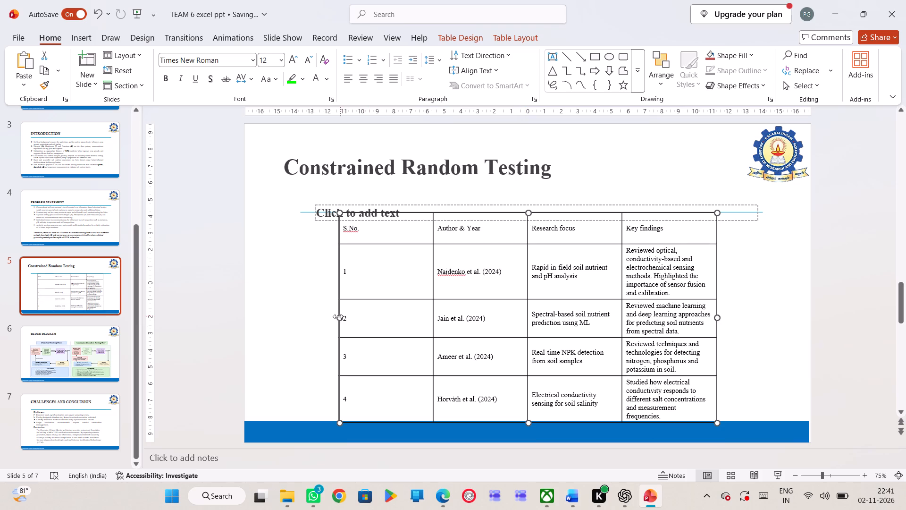
pyautogui.moveTo(339, 317); pyautogui.dragTo(303, 313)
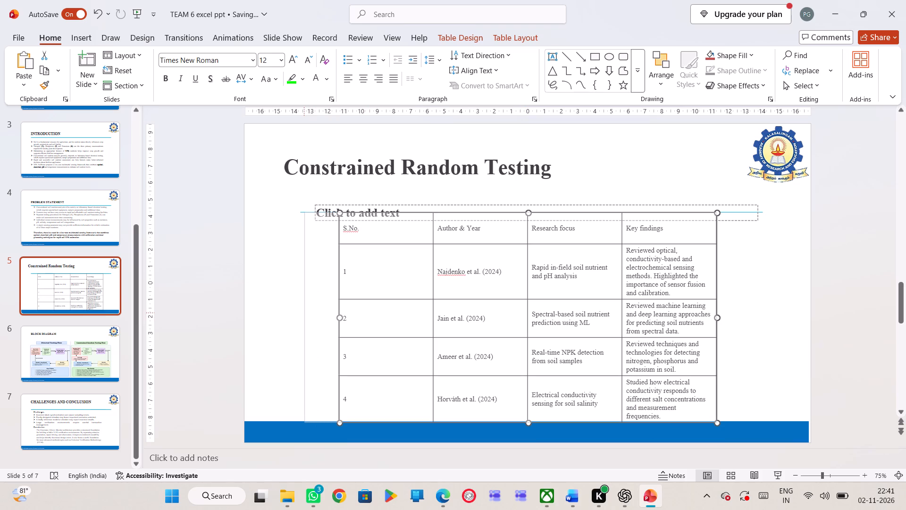
pyautogui.moveTo(303, 313); pyautogui.dragTo(301, 314)
pyautogui.moveTo(301, 314); pyautogui.dragTo(302, 314)
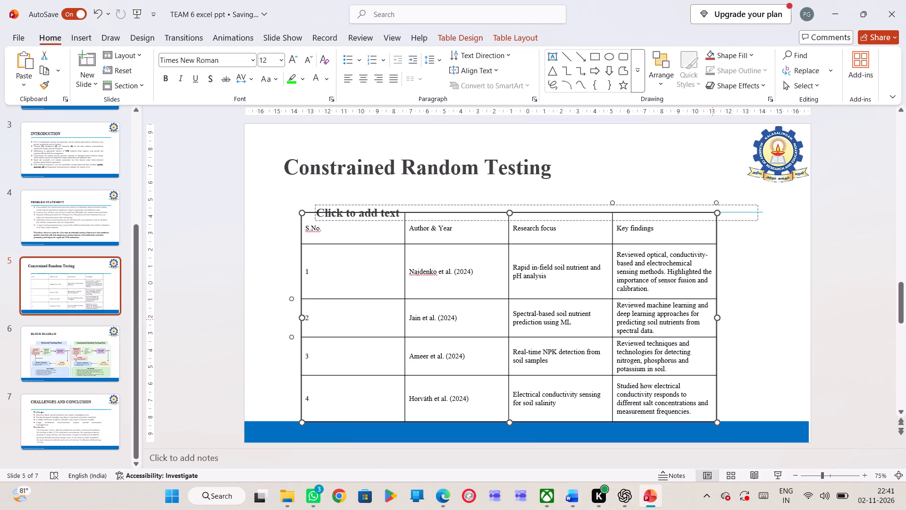
pyautogui.moveTo(717, 317); pyautogui.dragTo(755, 307)
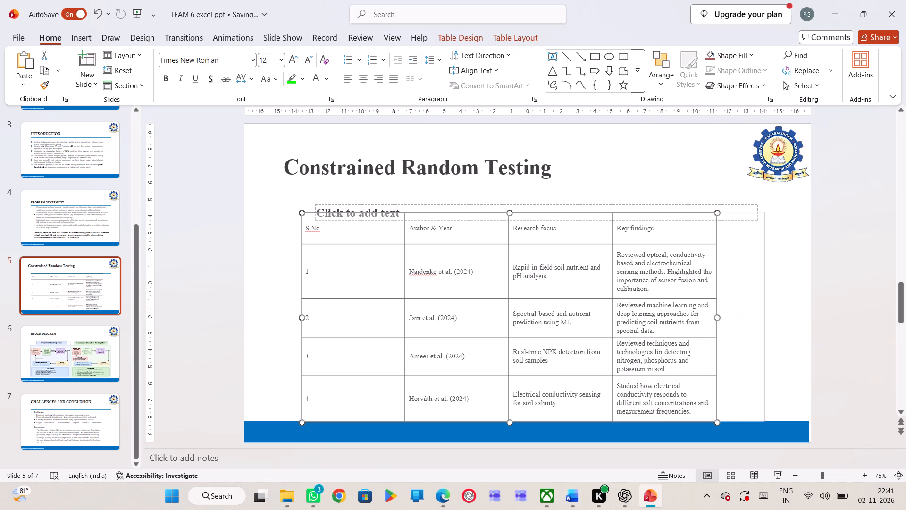
pyautogui.moveTo(755, 307); pyautogui.dragTo(763, 305)
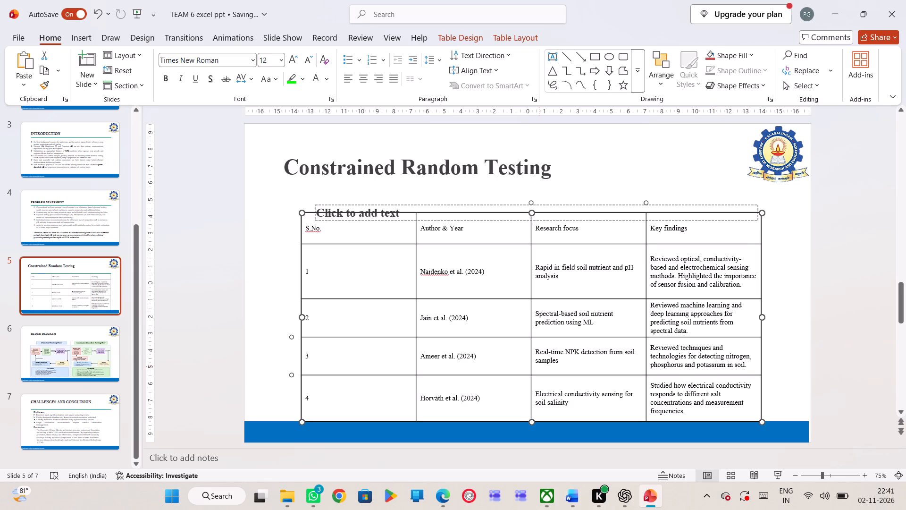
pyautogui.click(532, 422)
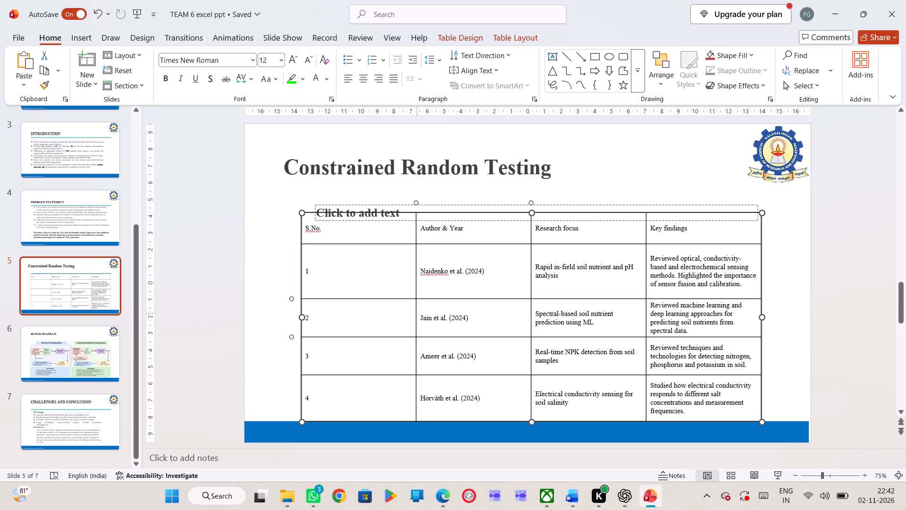
# Narrow the S.No., Author & Year and Research focus columns so the Key findings column becomes the widest.
pyautogui.moveTo(417, 313); pyautogui.dragTo(401, 276)
pyautogui.click(401, 276)
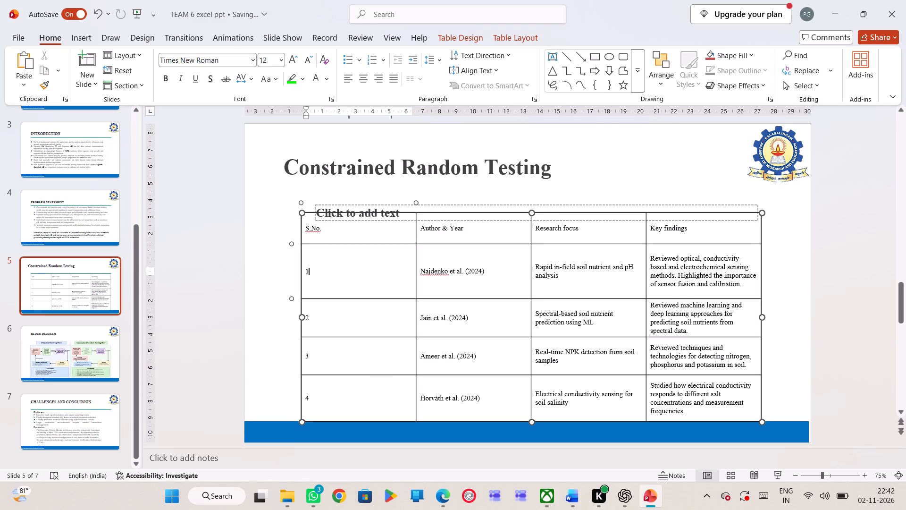
pyautogui.moveTo(416, 284); pyautogui.dragTo(400, 286)
pyautogui.moveTo(400, 286); pyautogui.dragTo(376, 288)
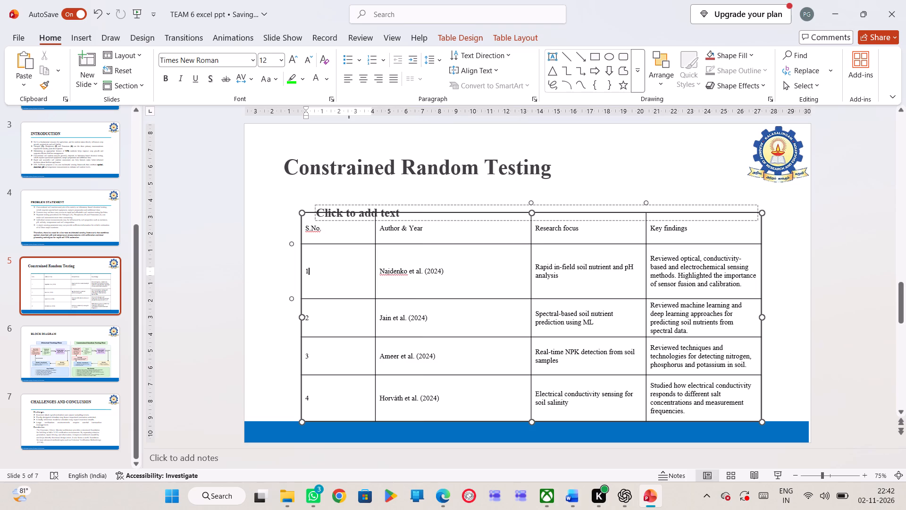
pyautogui.moveTo(531, 292); pyautogui.dragTo(491, 296)
pyautogui.moveTo(491, 296); pyautogui.dragTo(478, 297)
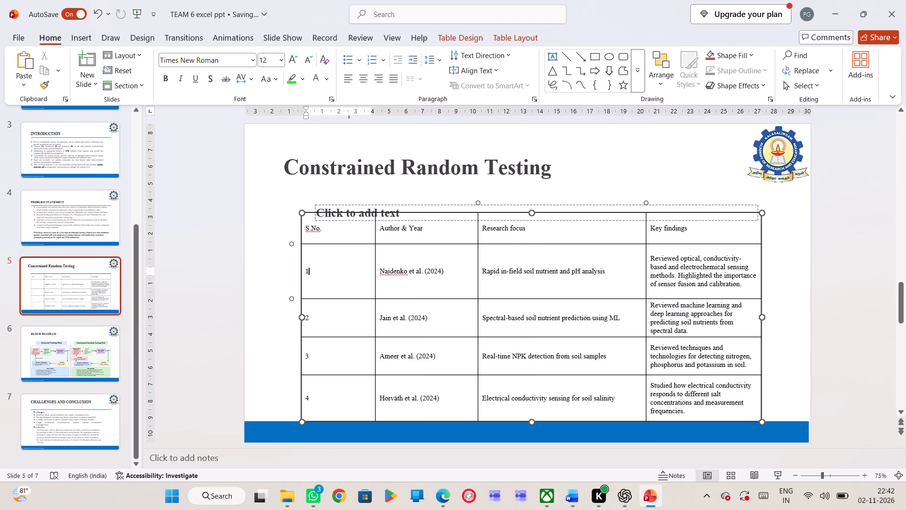
pyautogui.moveTo(646, 290); pyautogui.dragTo(570, 307)
pyautogui.moveTo(570, 307); pyautogui.dragTo(585, 306)
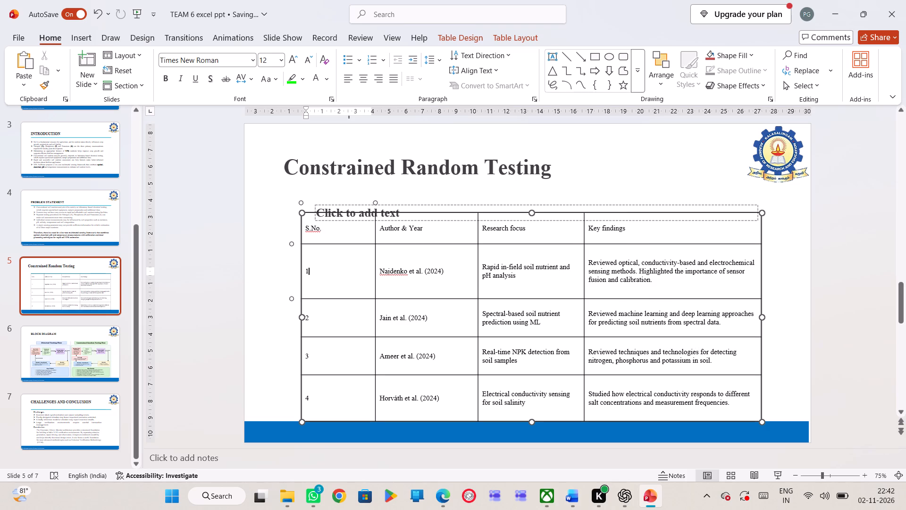
# Make the four table headers on slide 5 bold: S.No., Author & Year, Research focus and Key findings.
pyautogui.moveTo(329, 231); pyautogui.dragTo(307, 229)
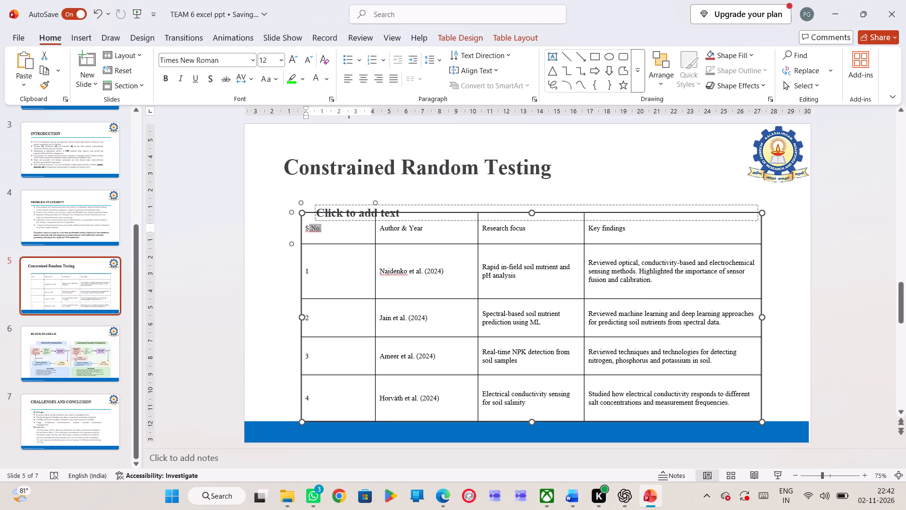
pyautogui.moveTo(307, 229); pyautogui.dragTo(303, 229)
pyautogui.click(314, 210)
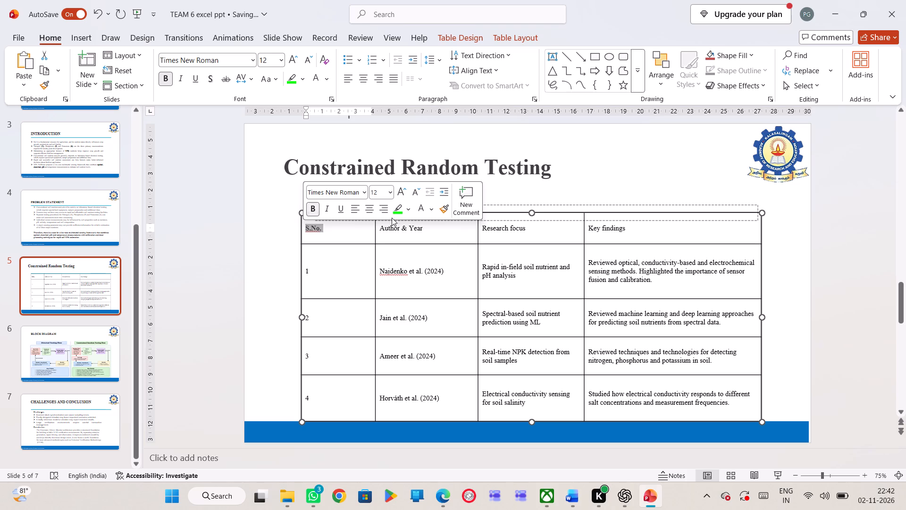
pyautogui.moveTo(432, 228); pyautogui.dragTo(382, 231)
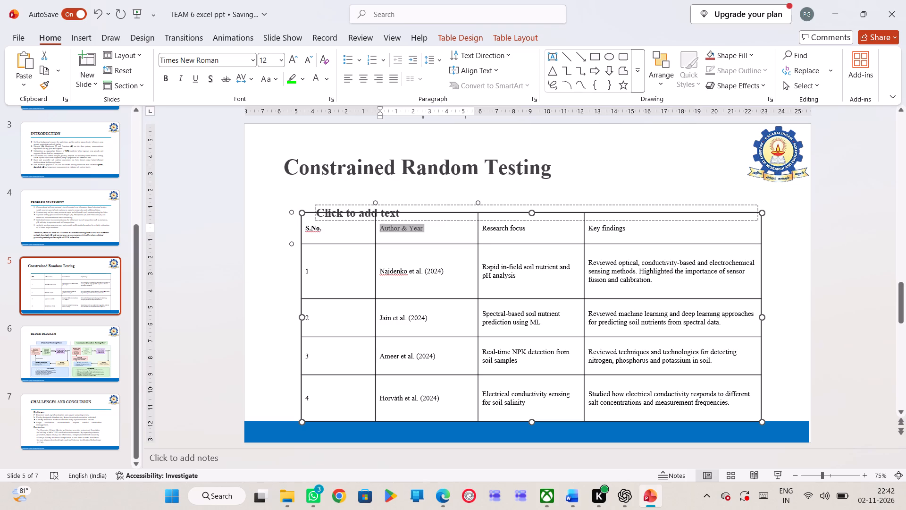
pyautogui.moveTo(382, 231); pyautogui.dragTo(381, 232)
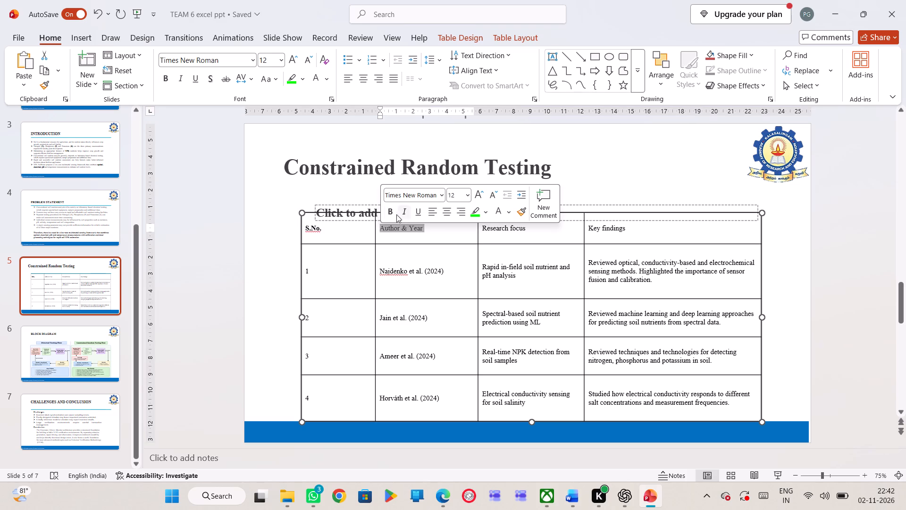
pyautogui.click(391, 213)
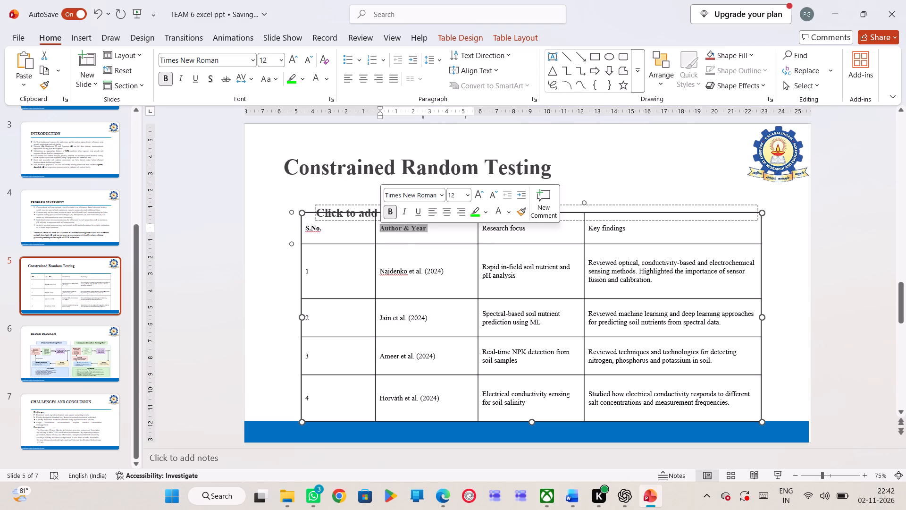
pyautogui.moveTo(529, 229); pyautogui.dragTo(492, 231)
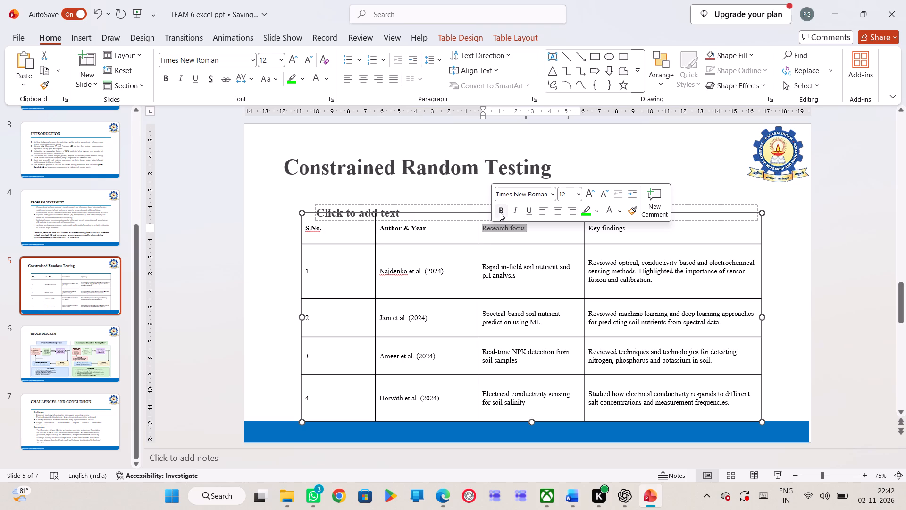
pyautogui.click(500, 212)
pyautogui.moveTo(629, 228); pyautogui.dragTo(595, 232)
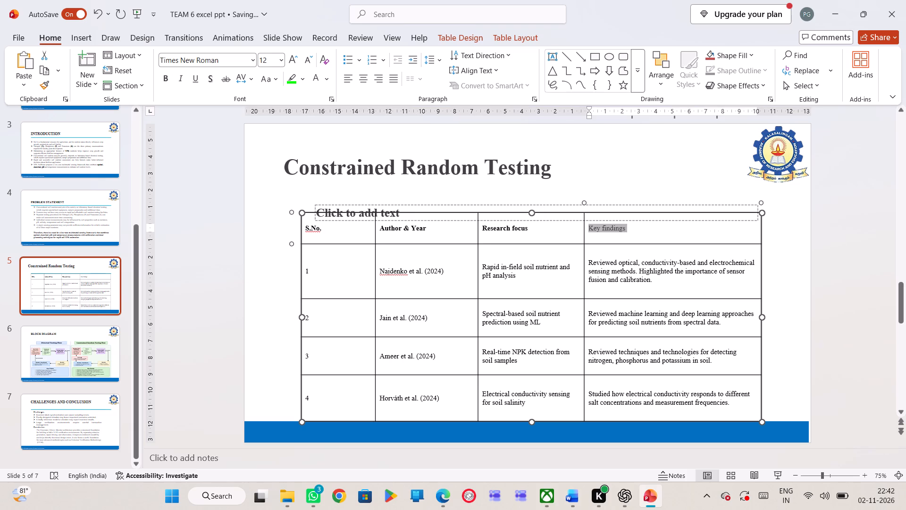
pyautogui.moveTo(595, 232); pyautogui.dragTo(592, 232)
pyautogui.click(601, 212)
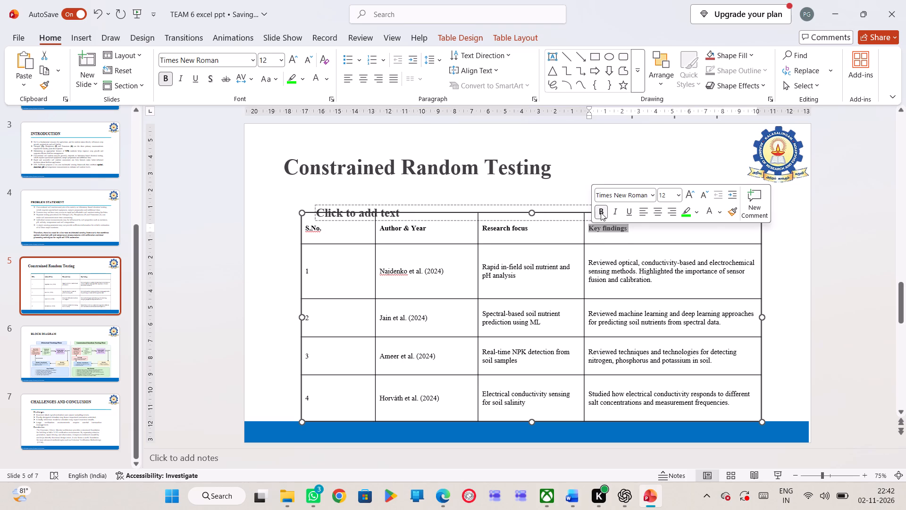
# Set the font size of the four table headers on slide 5, from Key findings back to S.No., to 14.
pyautogui.click(678, 195)
pyautogui.click(670, 295)
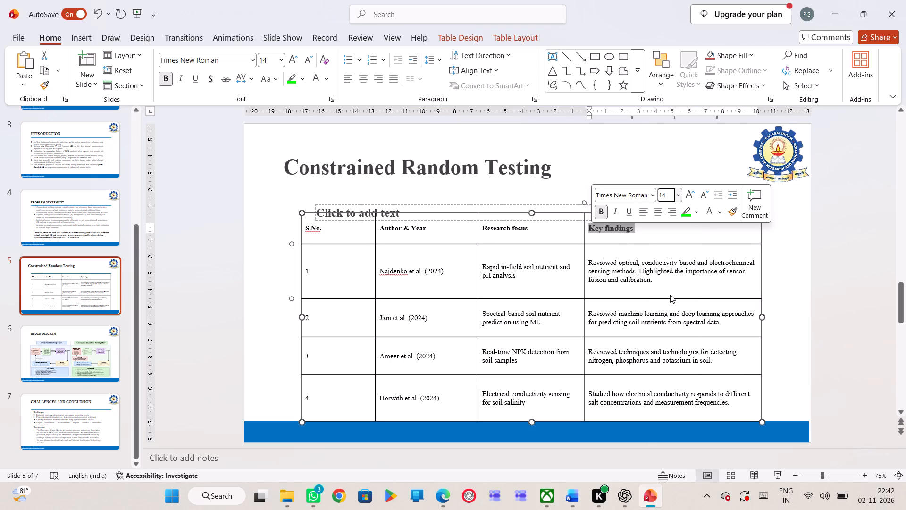
pyautogui.moveTo(531, 228); pyautogui.dragTo(492, 229)
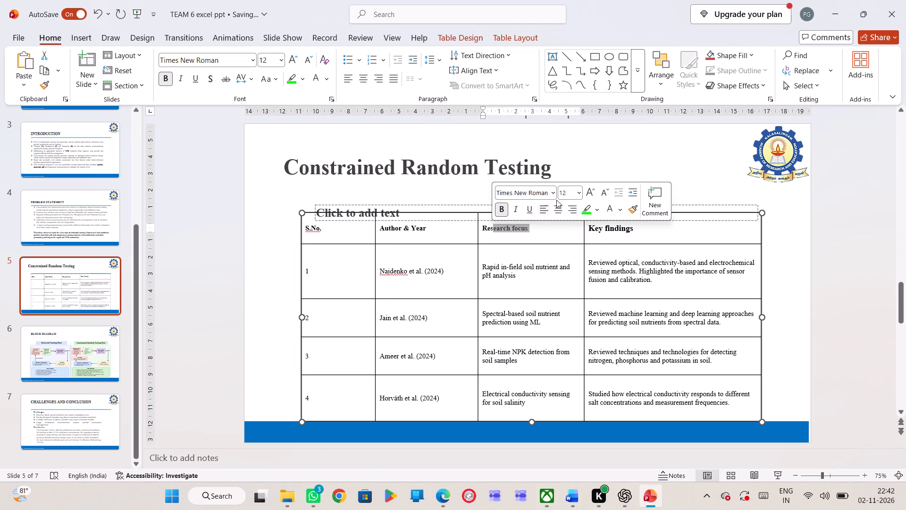
pyautogui.click(578, 193)
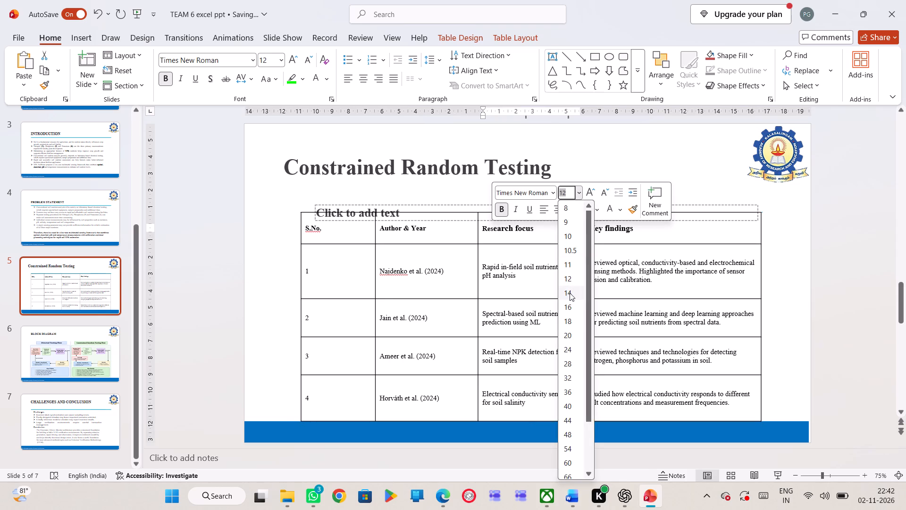
pyautogui.click(570, 293)
pyautogui.moveTo(428, 227); pyautogui.dragTo(386, 228)
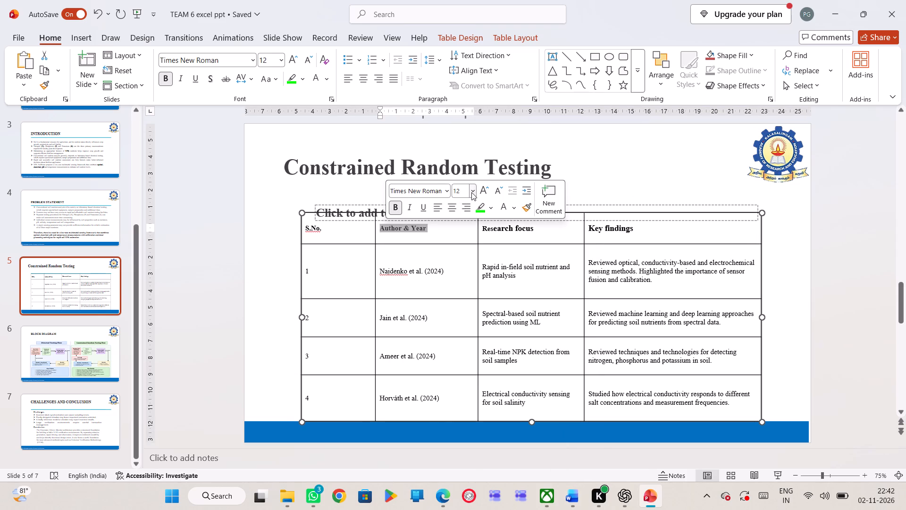
pyautogui.click(471, 192)
pyautogui.click(461, 289)
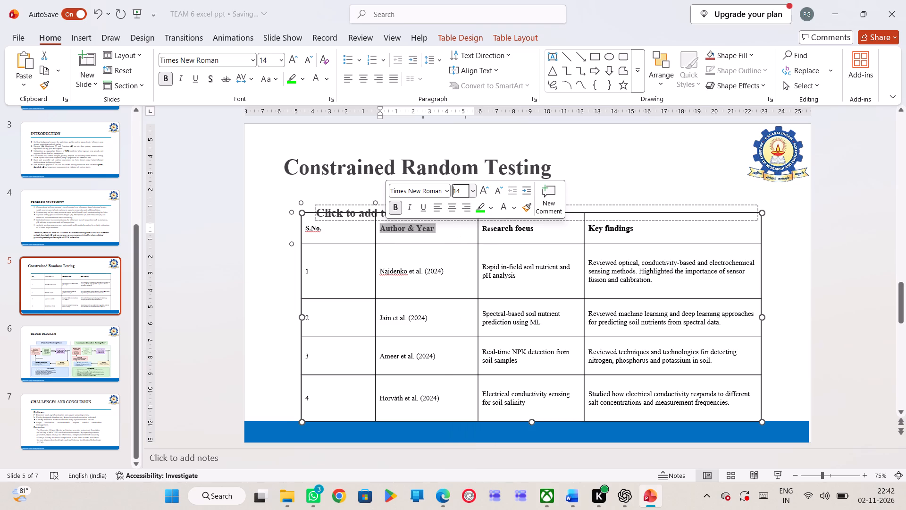
pyautogui.moveTo(321, 229); pyautogui.dragTo(304, 229)
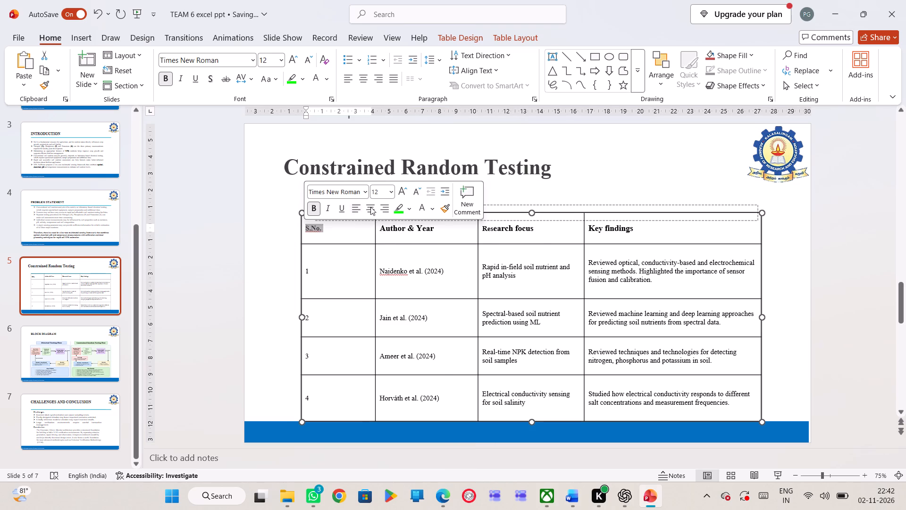
pyautogui.click(389, 191)
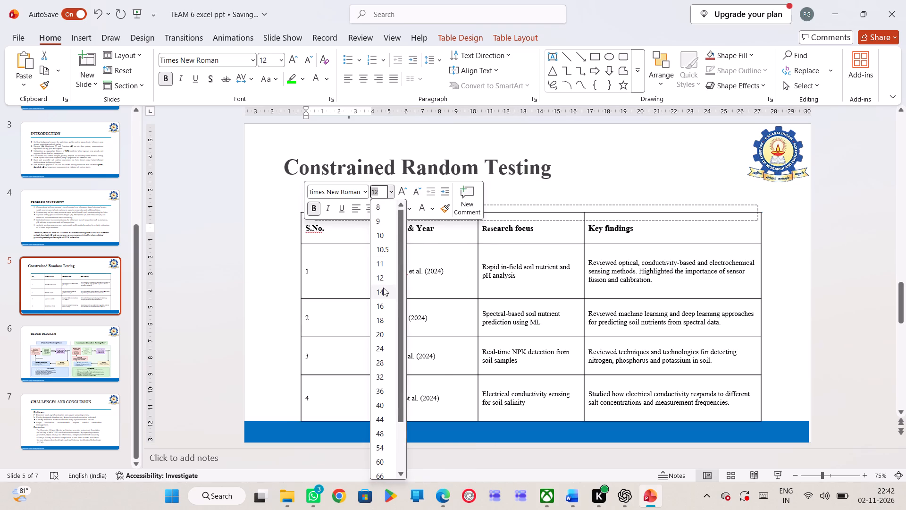
pyautogui.click(383, 288)
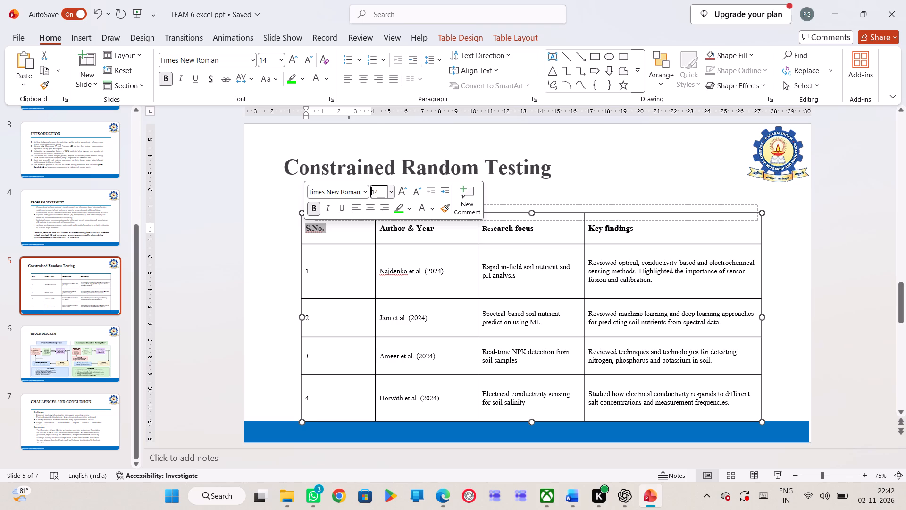
# Replace the slide 5 title with "LITERATURE SURVEY".
pyautogui.moveTo(549, 164); pyautogui.dragTo(353, 172)
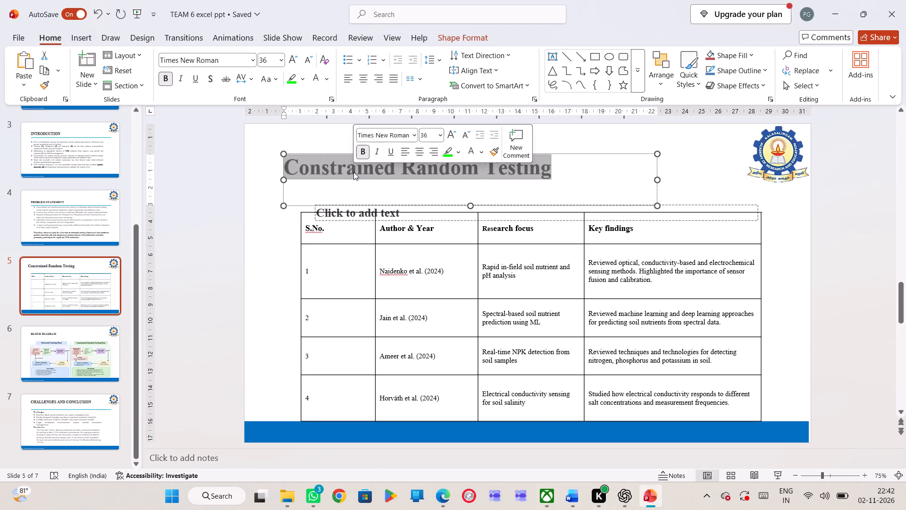
pyautogui.write('LITE')
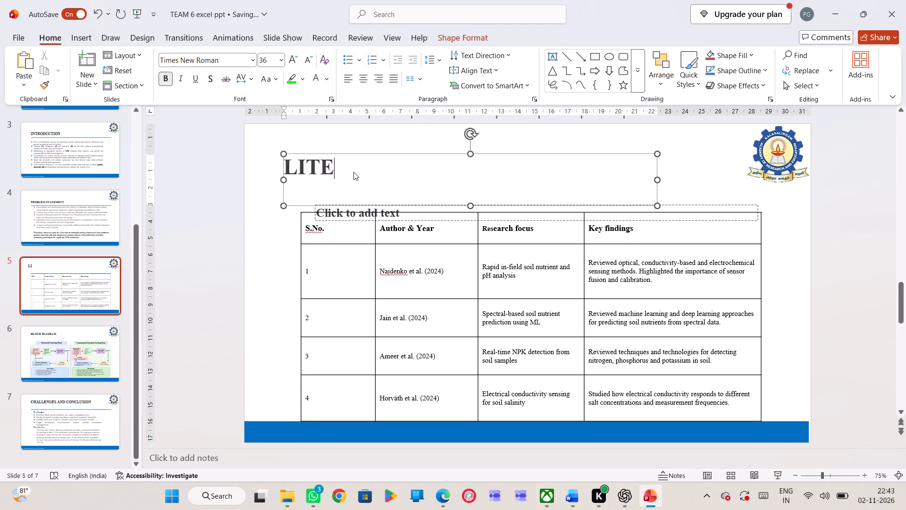
pyautogui.write('RA')
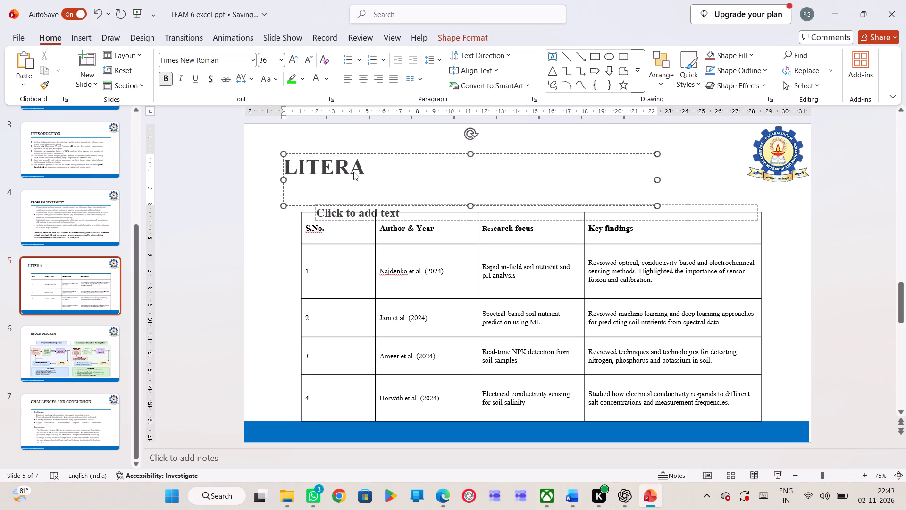
pyautogui.write('TURE')
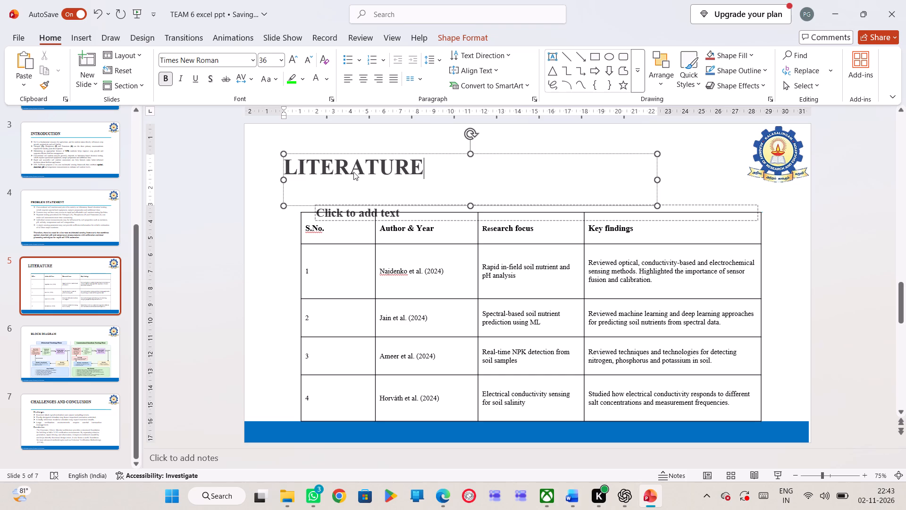
pyautogui.hotkey('shift', 'space')
pyautogui.write('SURVEY')
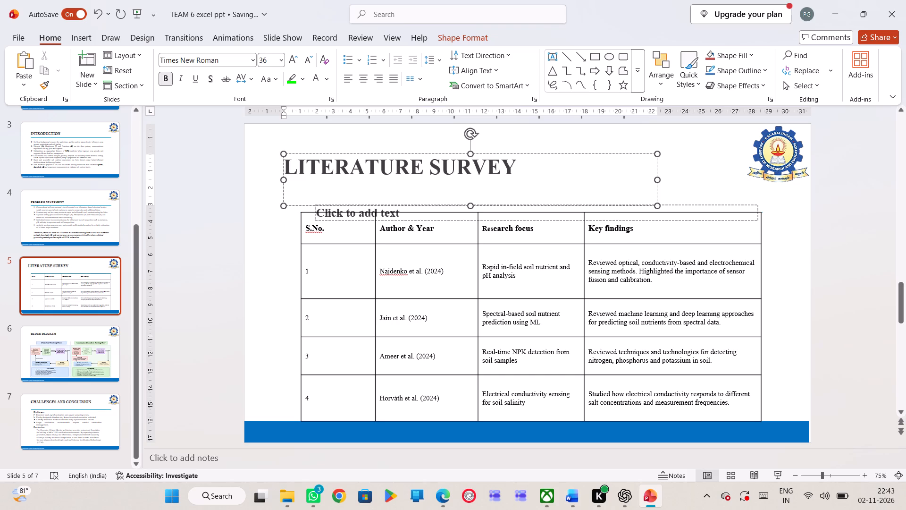
pyautogui.click(602, 178)
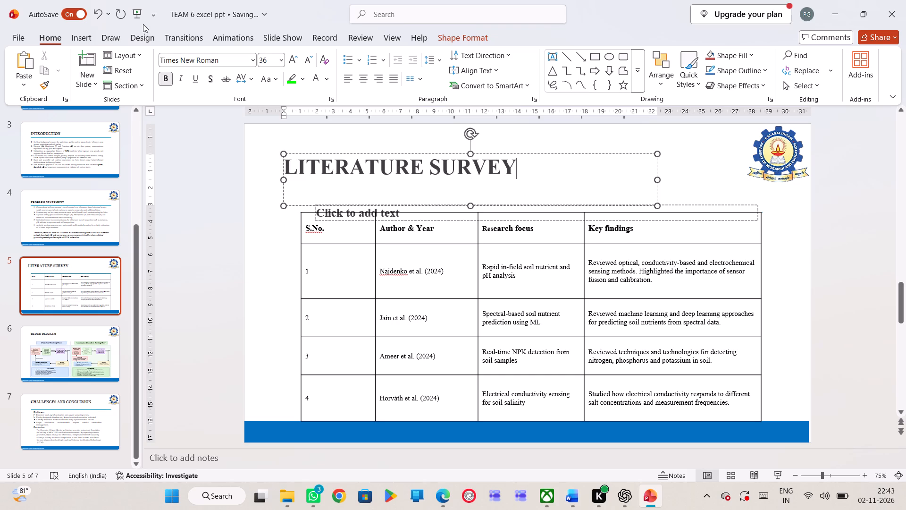
# Preview the slide show from the title slide through the Block Diagram slide, checking the updated slides' layout.
pyautogui.click(137, 14)
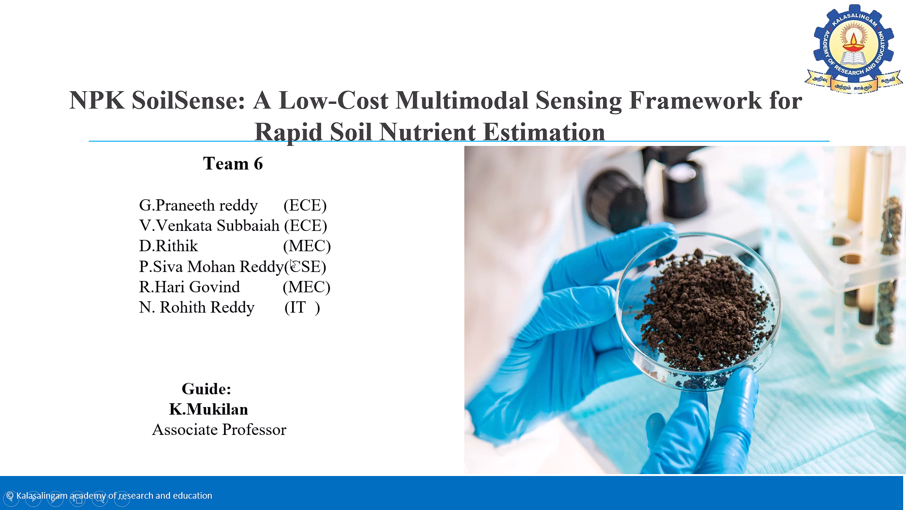
pyautogui.press('Right')
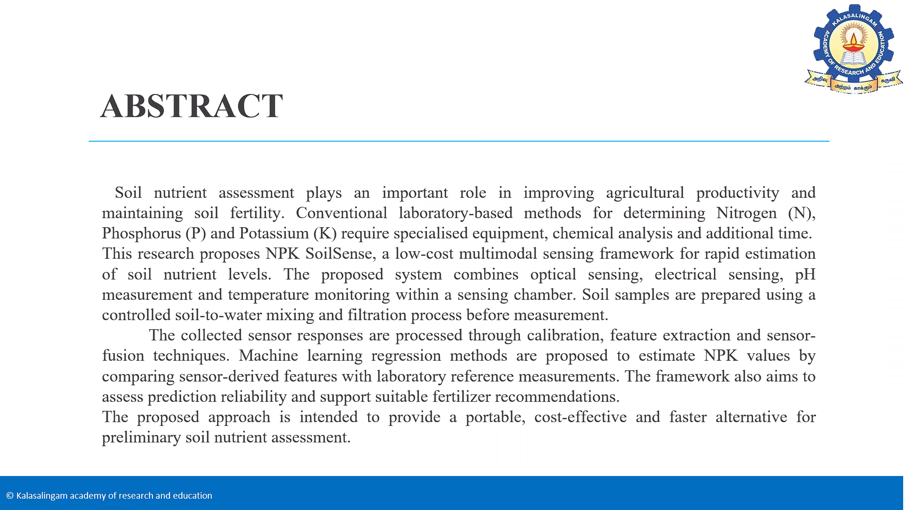
pyautogui.press('Right')
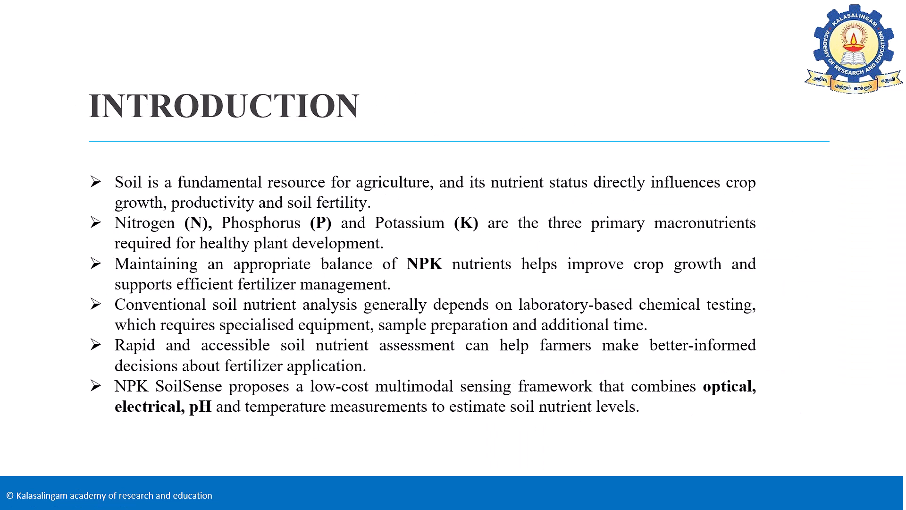
pyautogui.press('Right')
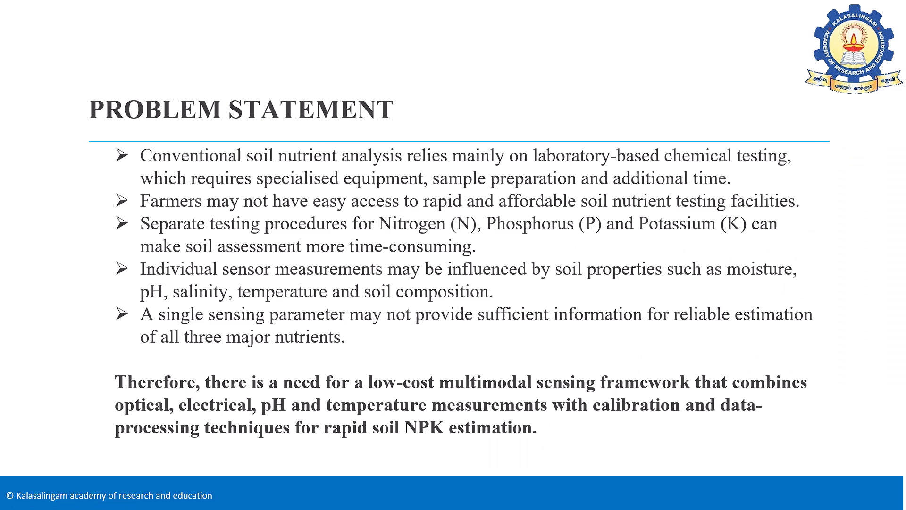
pyautogui.press('Right')
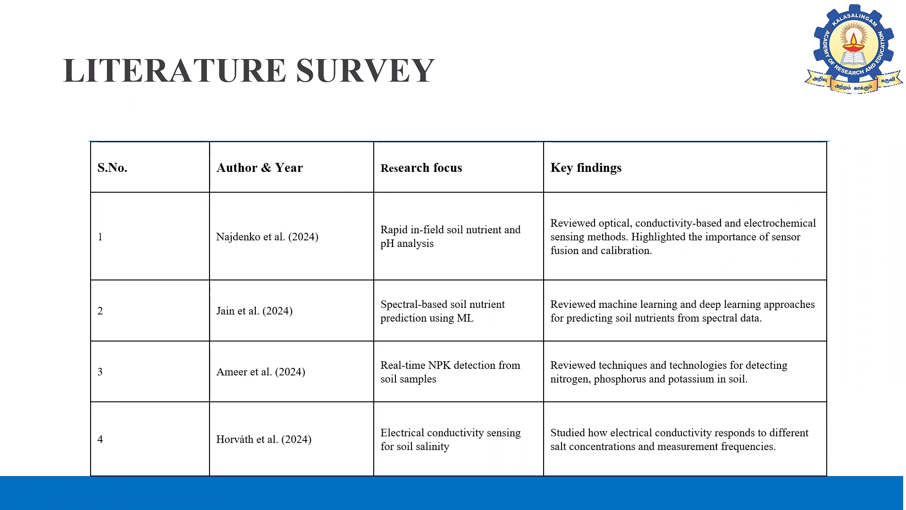
pyautogui.press('Right')
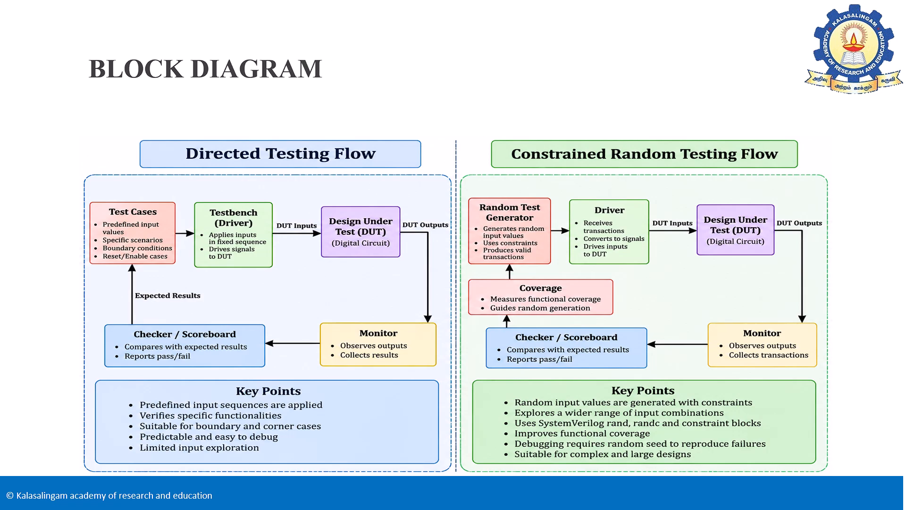
pyautogui.press('Escape')
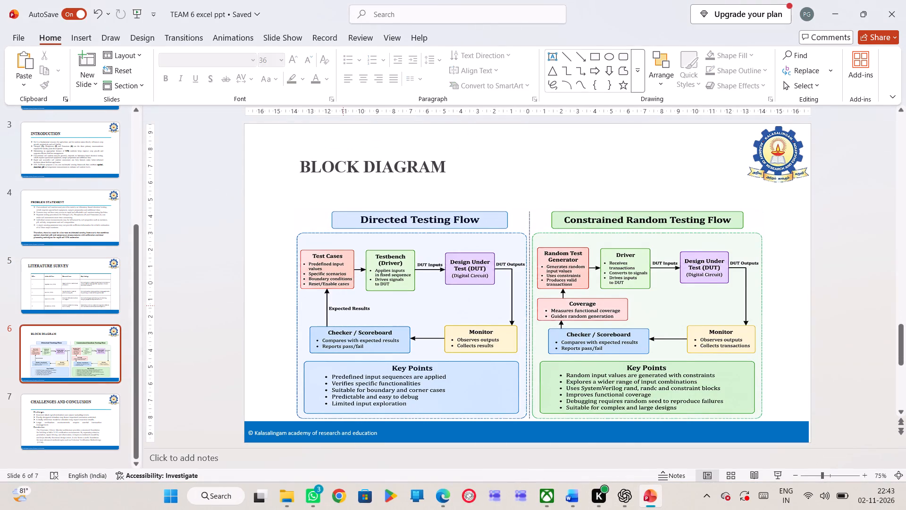
# Reduce the height of the slide 5 table slightly so its bottom edge sits just above the blue footer.
pyautogui.click(91, 291)
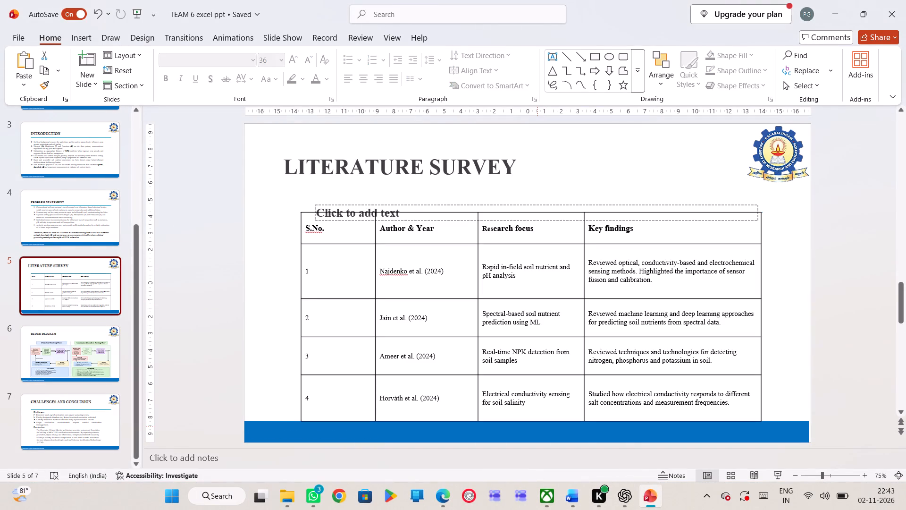
pyautogui.moveTo(535, 421); pyautogui.dragTo(532, 419)
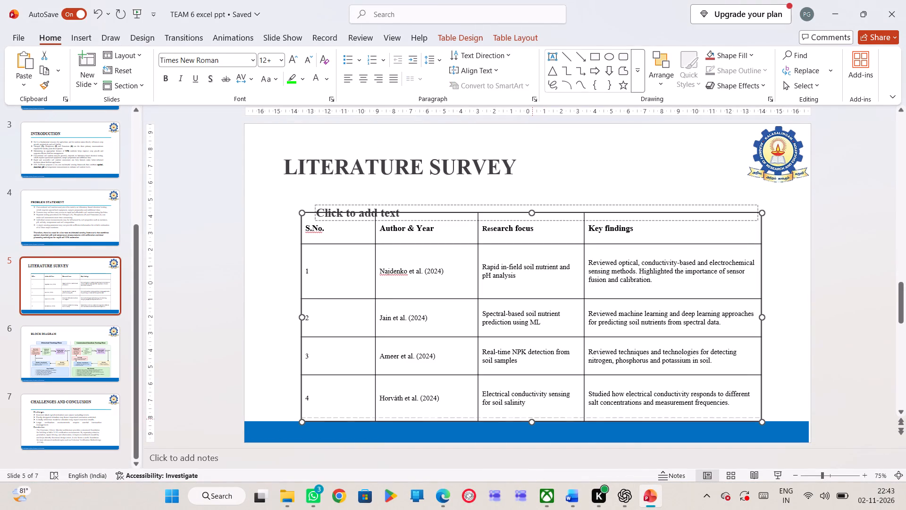
pyautogui.moveTo(532, 419); pyautogui.dragTo(531, 414)
pyautogui.click(284, 391)
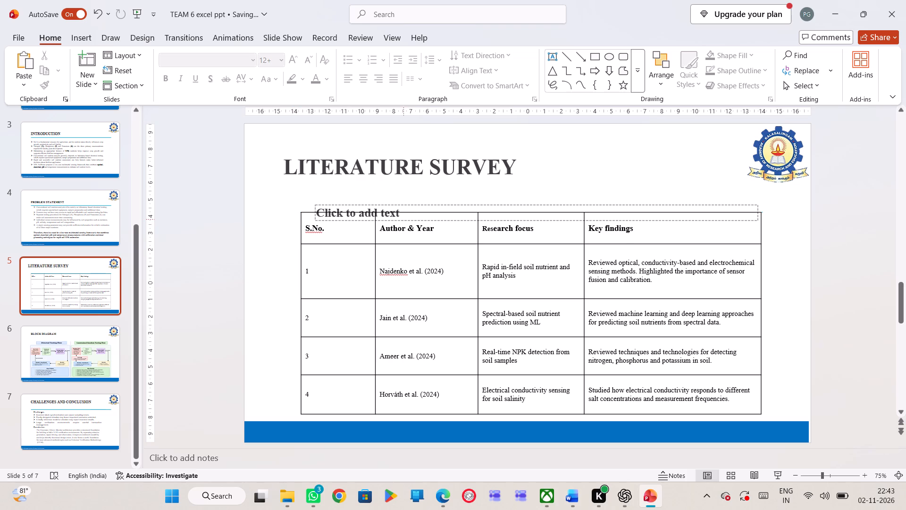
# Delete the empty text placeholder that overlaps the top of the Literature Survey table on slide 5.
pyautogui.click(395, 209)
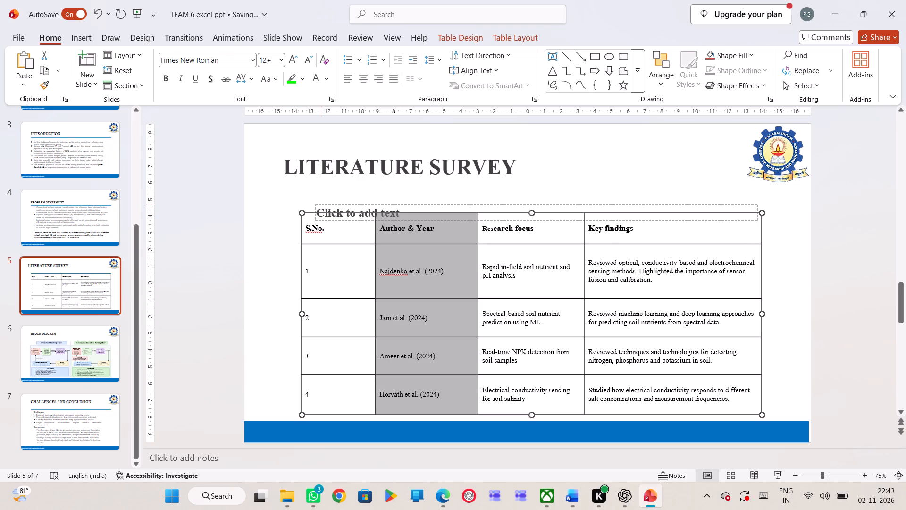
pyautogui.click(320, 207)
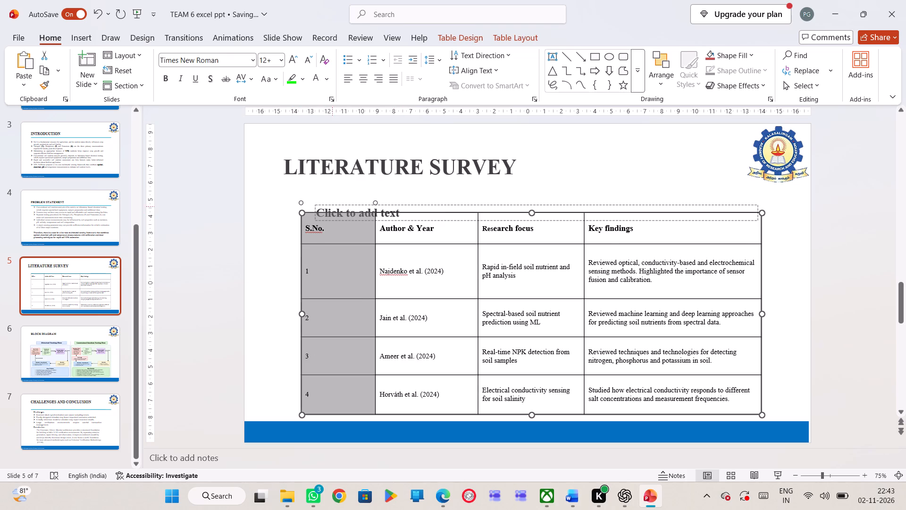
pyautogui.click(565, 206)
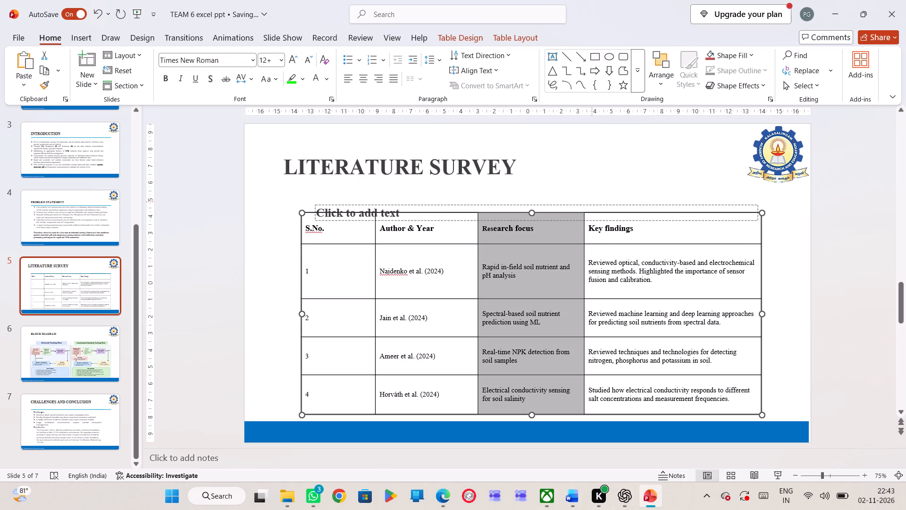
pyautogui.click(594, 206)
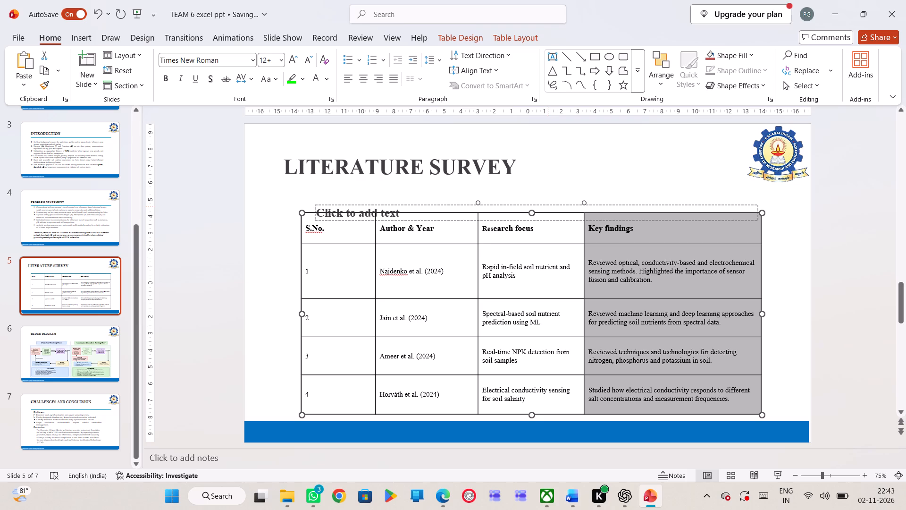
pyautogui.moveTo(546, 200); pyautogui.dragTo(544, 176)
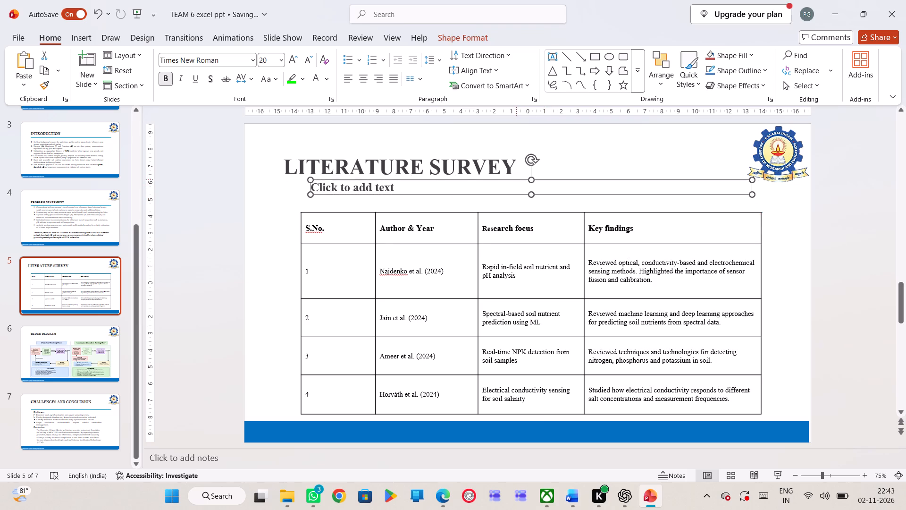
pyautogui.click(517, 180)
pyautogui.press('Delete')
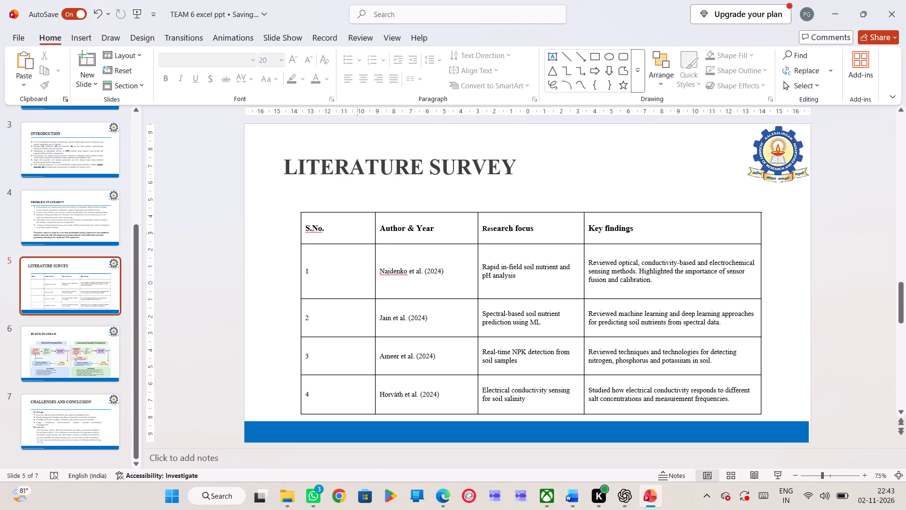
# Nudge the slide 5 table slightly down and left so its top edge sits just below the thin divider line.
pyautogui.click(554, 212)
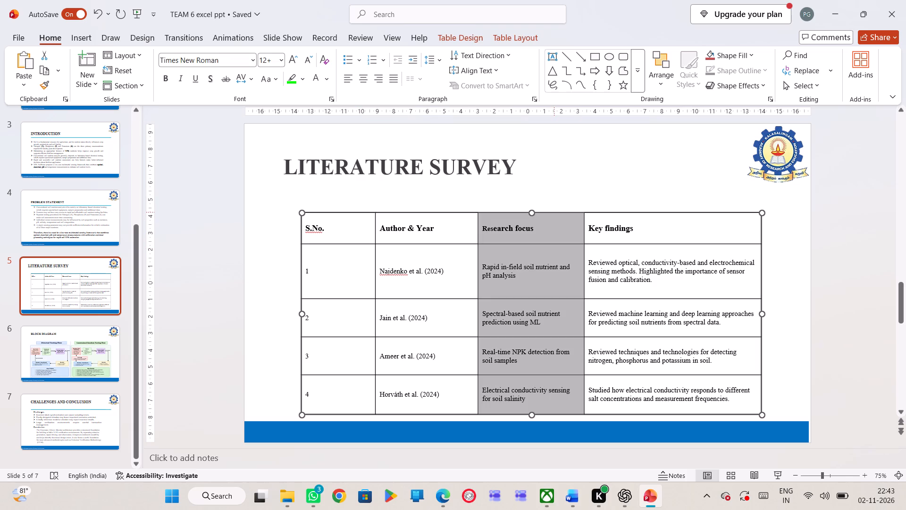
pyautogui.click(593, 188)
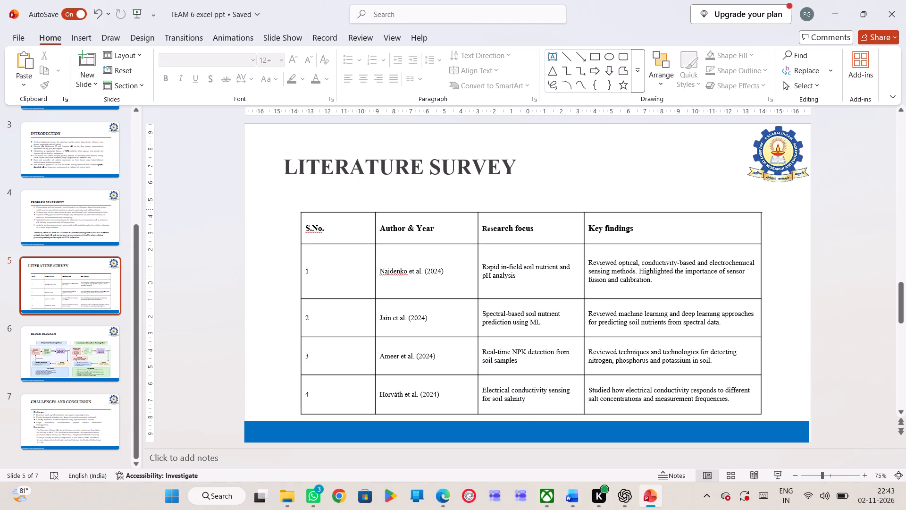
pyautogui.click(563, 212)
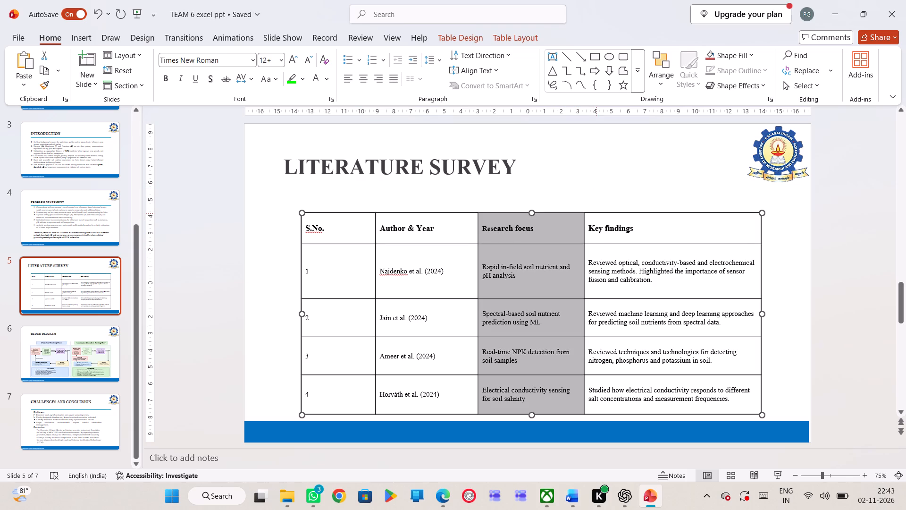
pyautogui.click(604, 214)
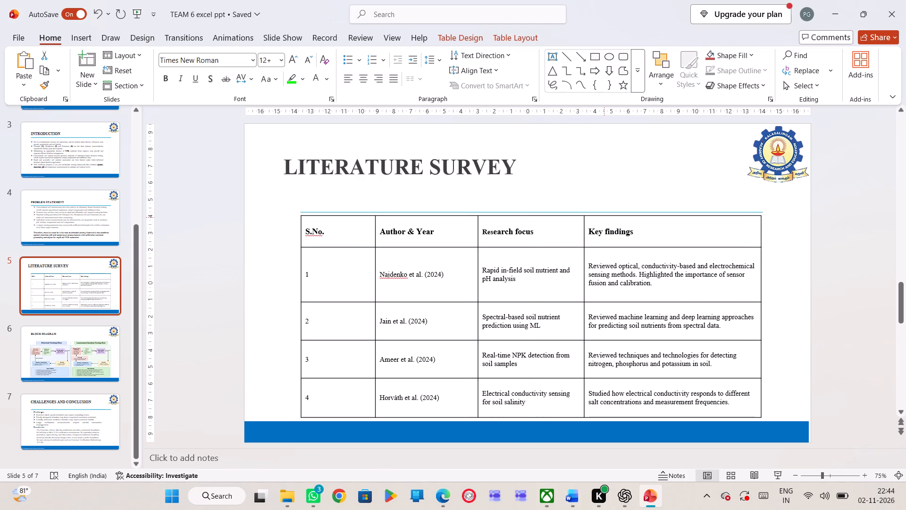
pyautogui.click(590, 166)
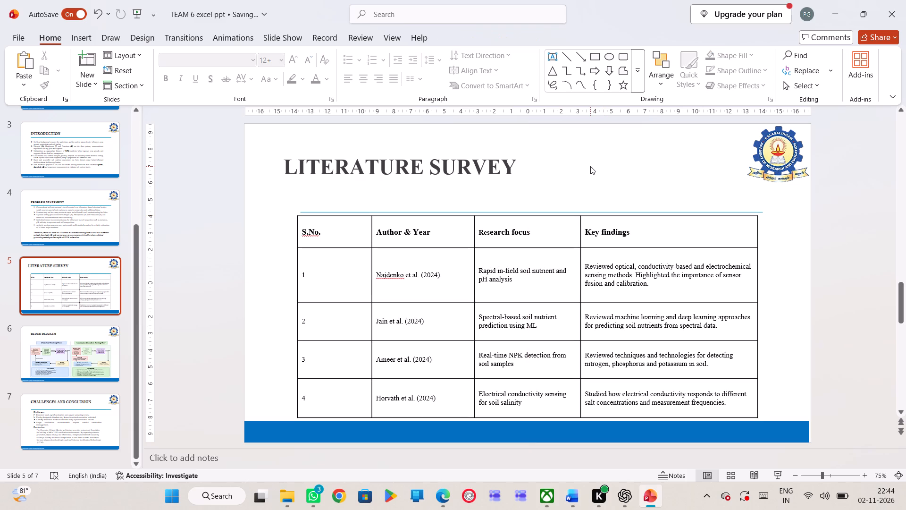
# Compare with slide 4's title, then lower the slide 5 title to just above the divider by adding a blank line before it.
pyautogui.click(84, 216)
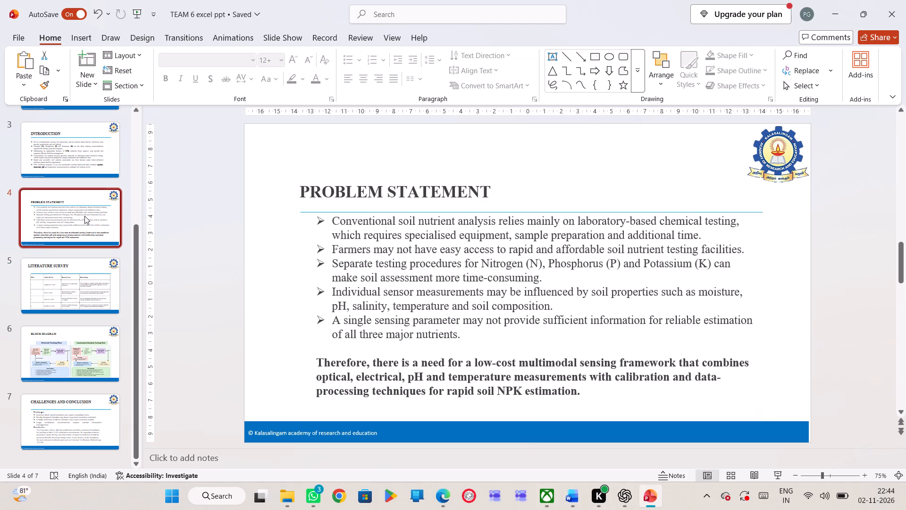
pyautogui.click(73, 272)
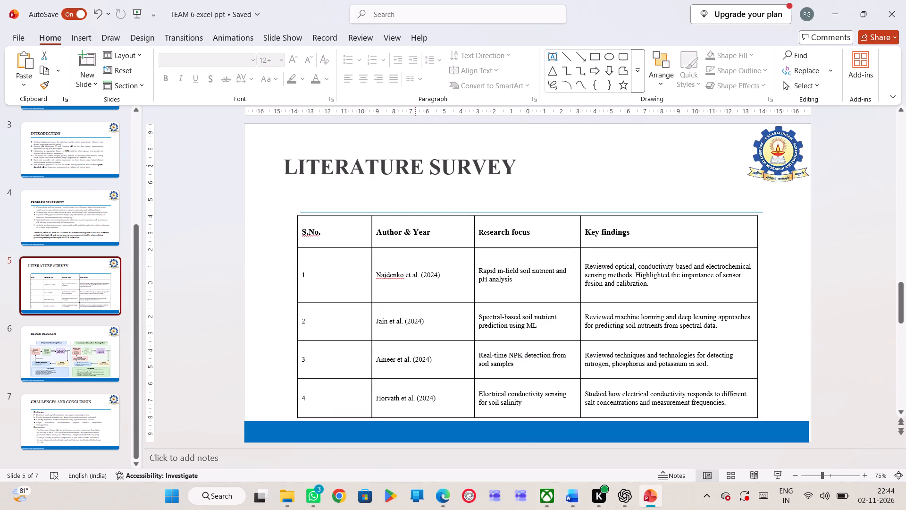
pyautogui.click(414, 168)
pyautogui.doubleClick(287, 169)
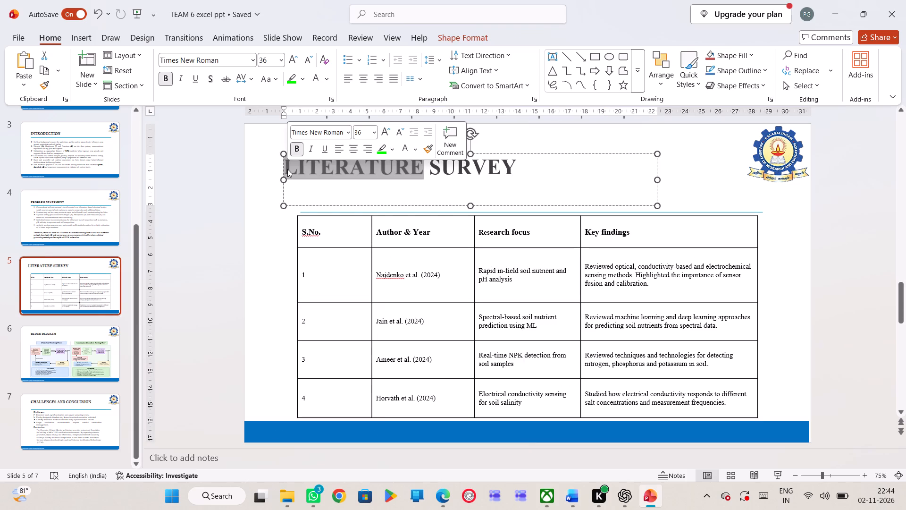
pyautogui.click(318, 170)
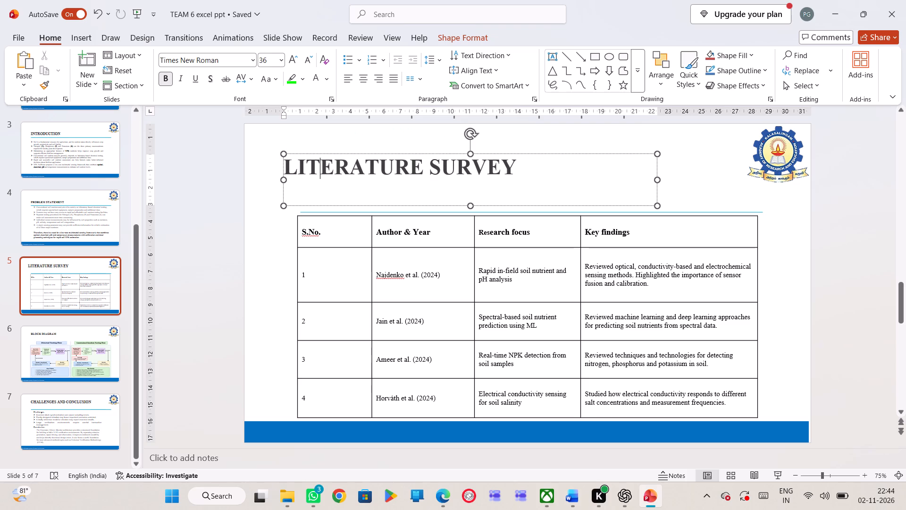
pyautogui.press('Left')
pyautogui.press('Left')
pyautogui.press('Left')
pyautogui.press('Left')
pyautogui.press('Return')
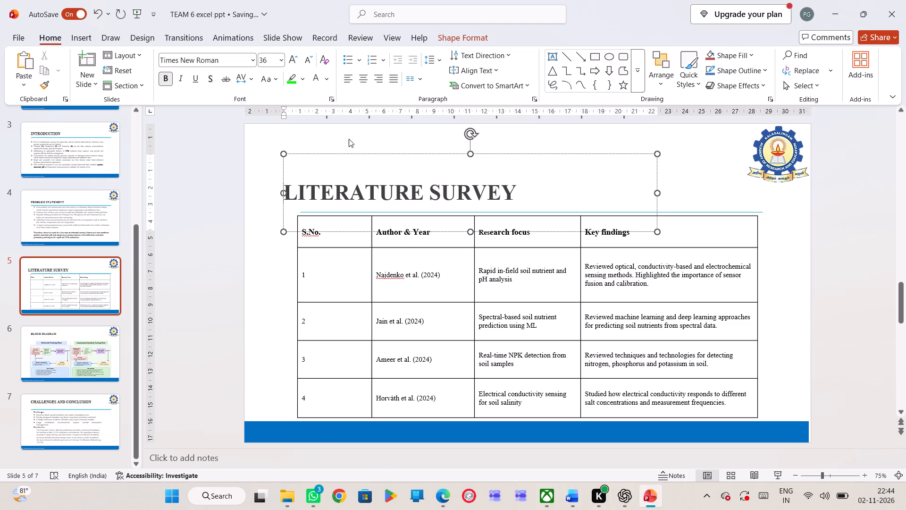
pyautogui.click(386, 135)
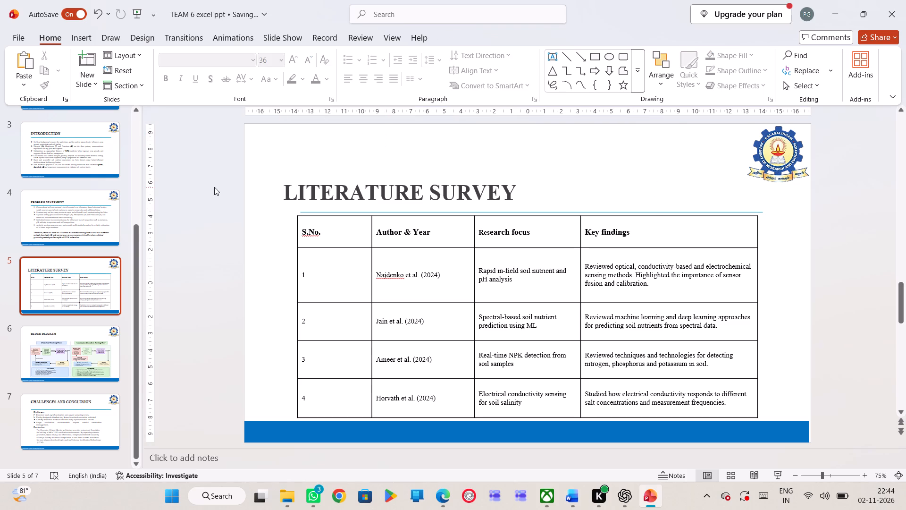
pyautogui.click(82, 357)
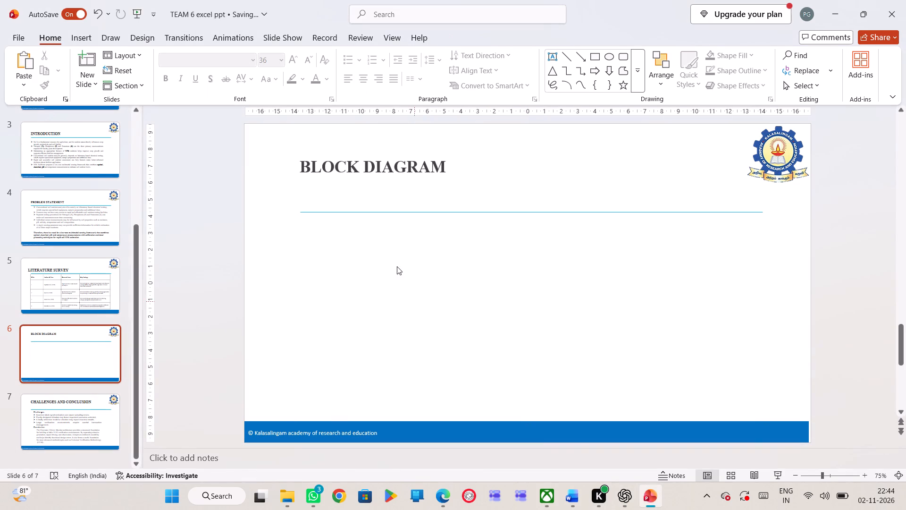
pyautogui.click(394, 257)
pyautogui.click(79, 345)
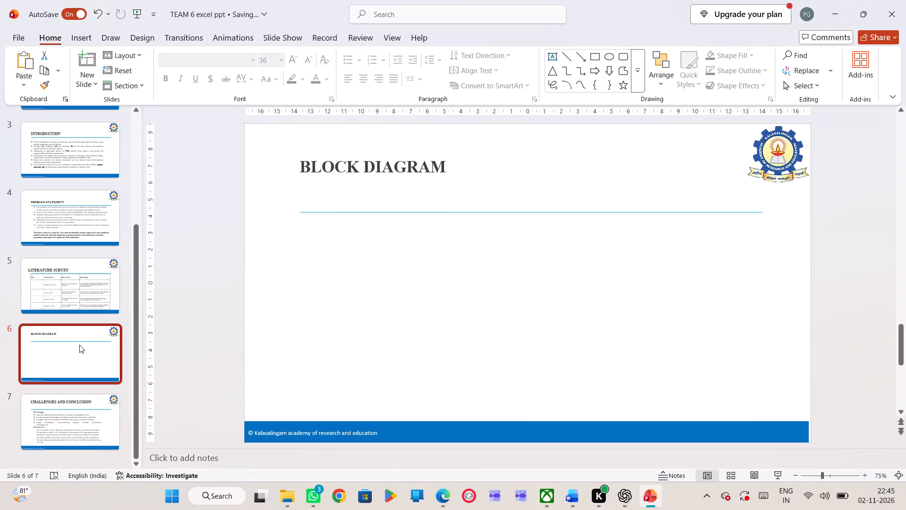
pyautogui.press('Delete')
# On the Challenges and Conclusion slide, replace all the body text with the copied research gap content.
pyautogui.click(93, 442)
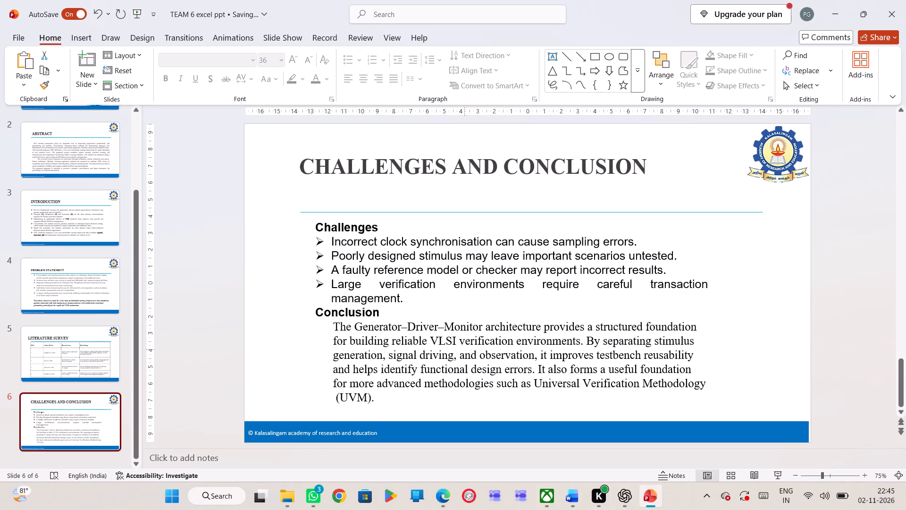
pyautogui.click(403, 391)
pyautogui.moveTo(384, 399); pyautogui.dragTo(329, 248)
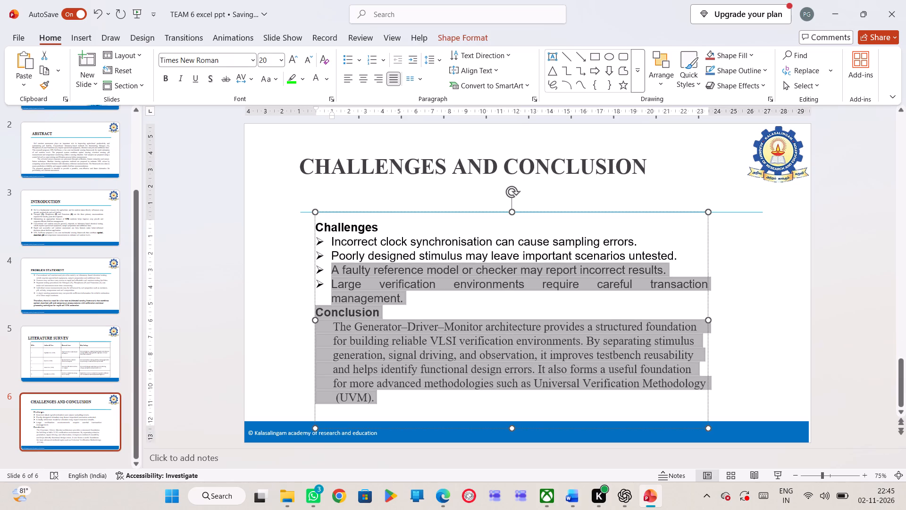
pyautogui.moveTo(329, 248); pyautogui.dragTo(316, 229)
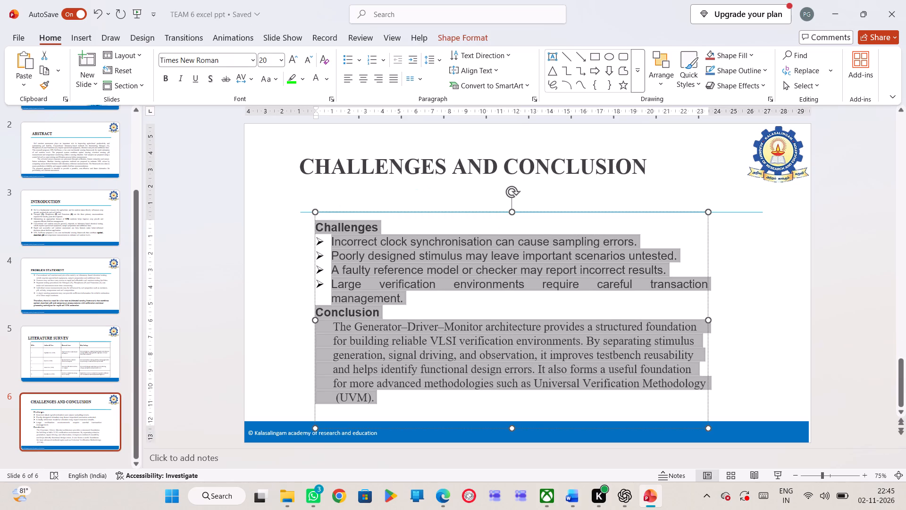
pyautogui.hotkey('ctrl', 'v')
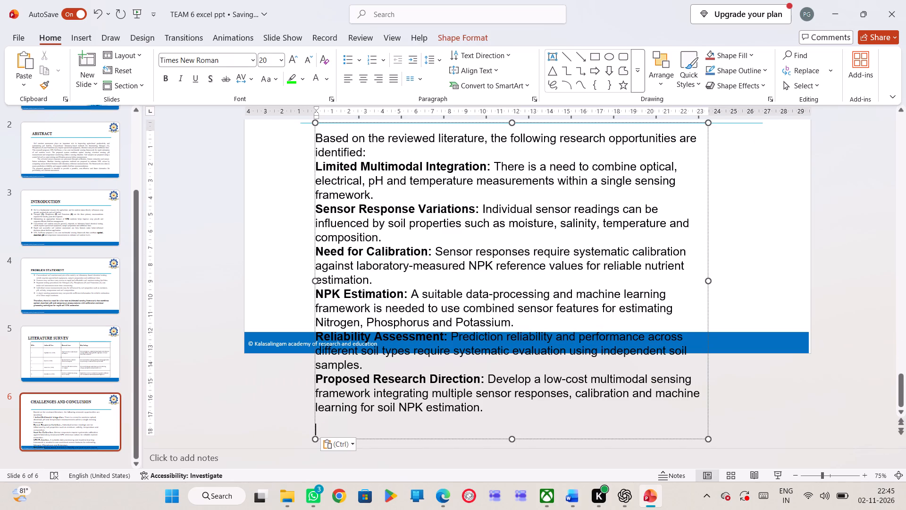
# Replace the slide title "CHALLENGES AND CONCLUSION" with "Research Gap".
pyautogui.scroll(1, 471, 266)
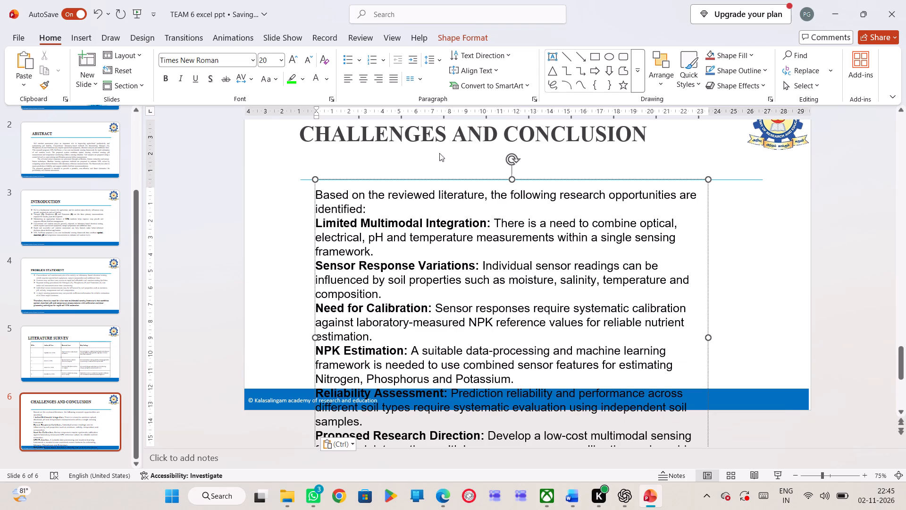
pyautogui.click(568, 132)
pyautogui.tripleClick(570, 132)
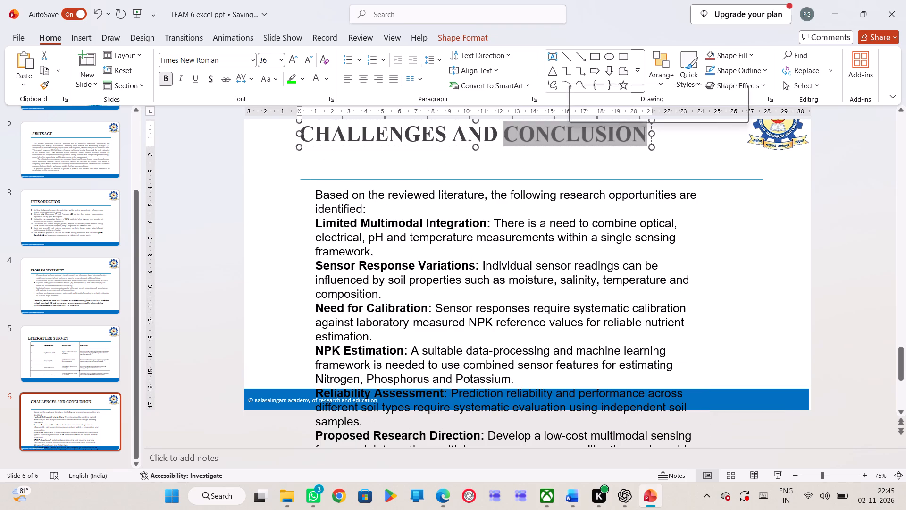
pyautogui.write('reseach')
pyautogui.press('space')
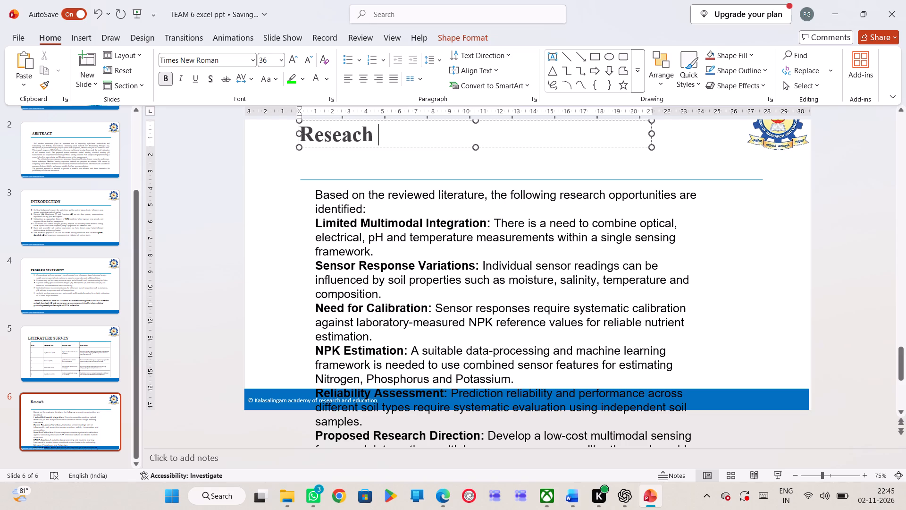
pyautogui.click(351, 135)
pyautogui.press('r')
pyautogui.click(414, 139)
pyautogui.write('gap')
pyautogui.press('space')
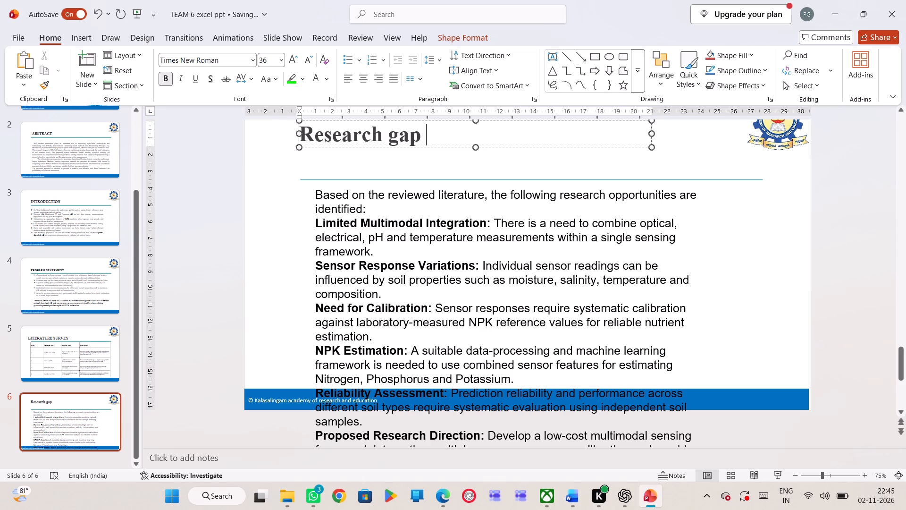
pyautogui.click(398, 137)
pyautogui.press('BackSpace')
pyautogui.hotkey('shift', 'g')
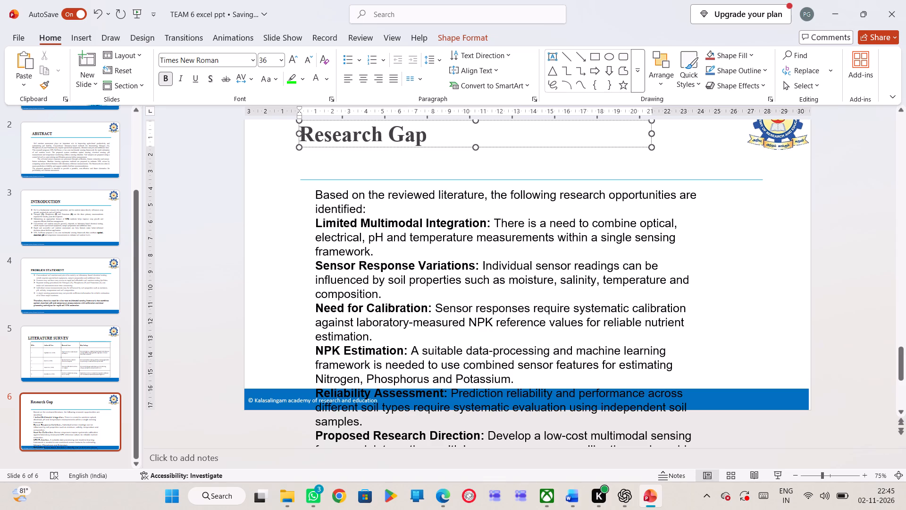
# Change the Research Gap title to uppercase.
pyautogui.moveTo(437, 135); pyautogui.dragTo(328, 141)
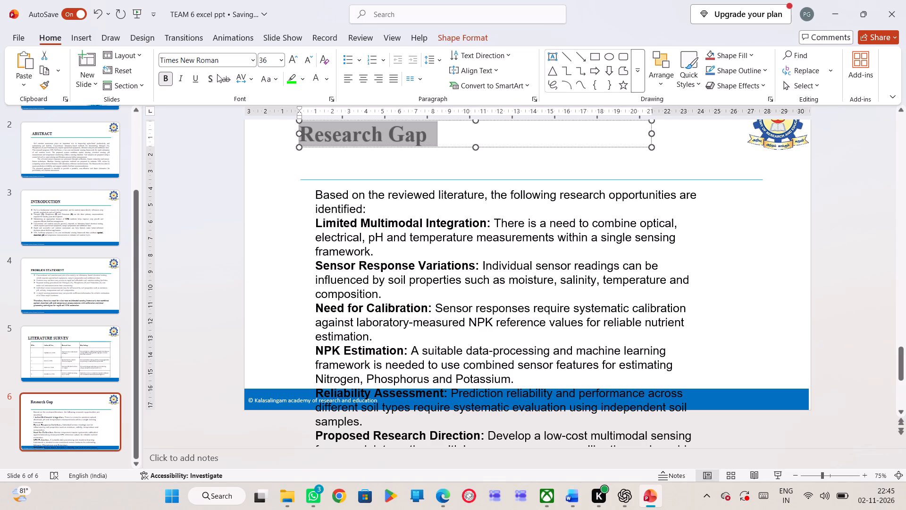
pyautogui.click(275, 77)
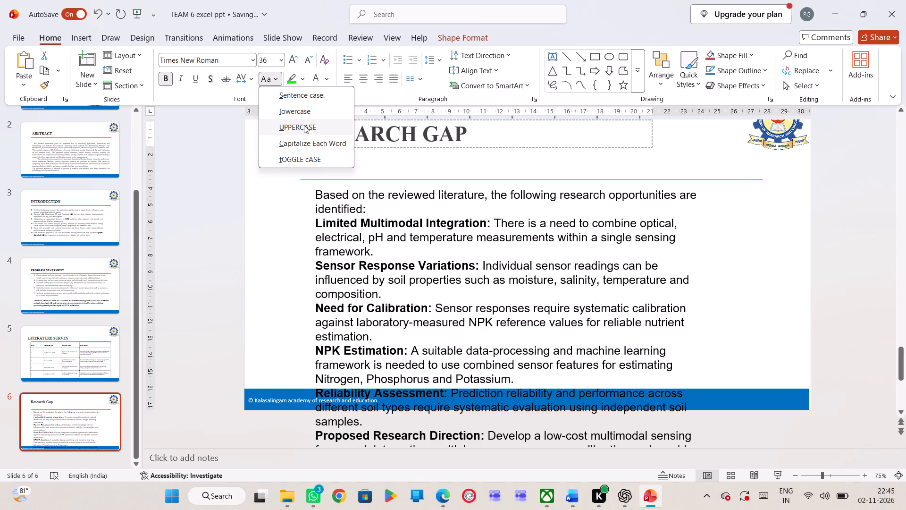
pyautogui.click(304, 125)
pyautogui.click(317, 165)
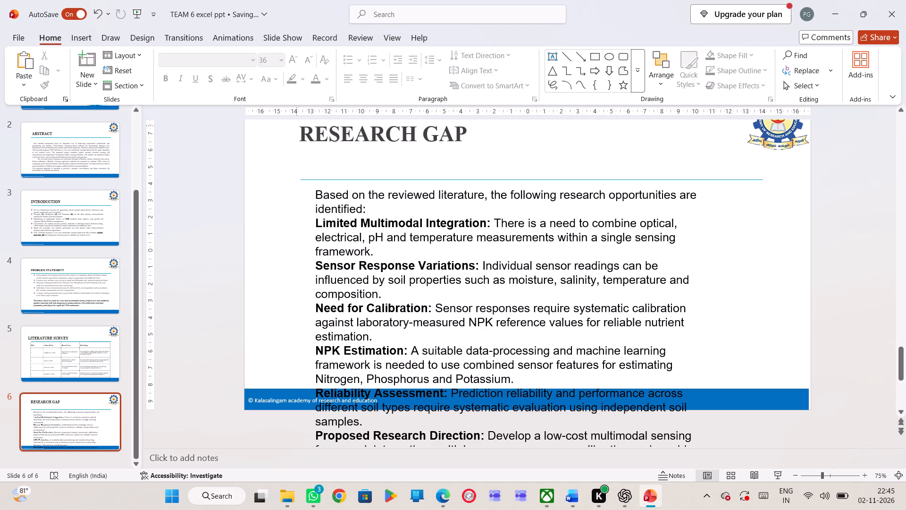
# Lower the RESEARCH GAP title to just above the divider line by adding a blank line before it.
pyautogui.click(301, 135)
pyautogui.click(302, 135)
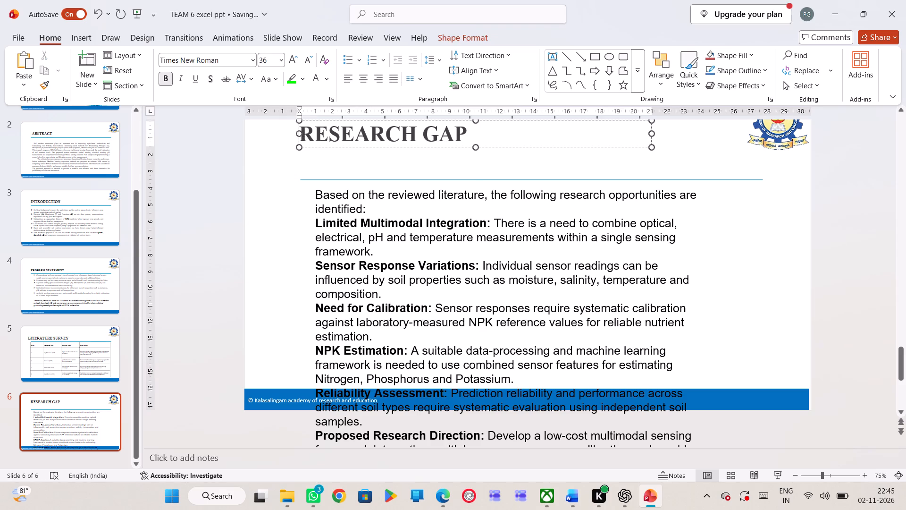
pyautogui.press('Return')
pyautogui.click(287, 244)
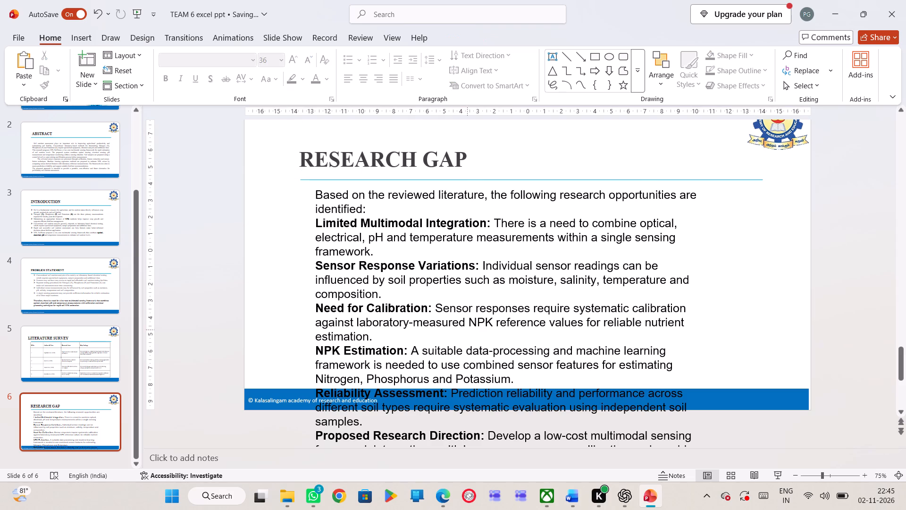
# Format all the research gap body text in Times New Roman at size 18.
pyautogui.click(448, 360)
pyautogui.hotkey('ctrl', 'a')
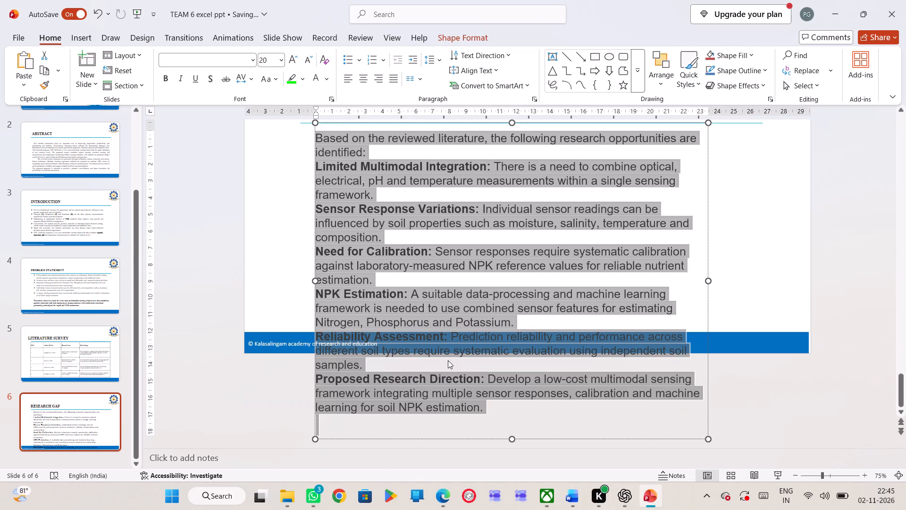
pyautogui.click(211, 59)
pyautogui.write('times')
pyautogui.press('Return')
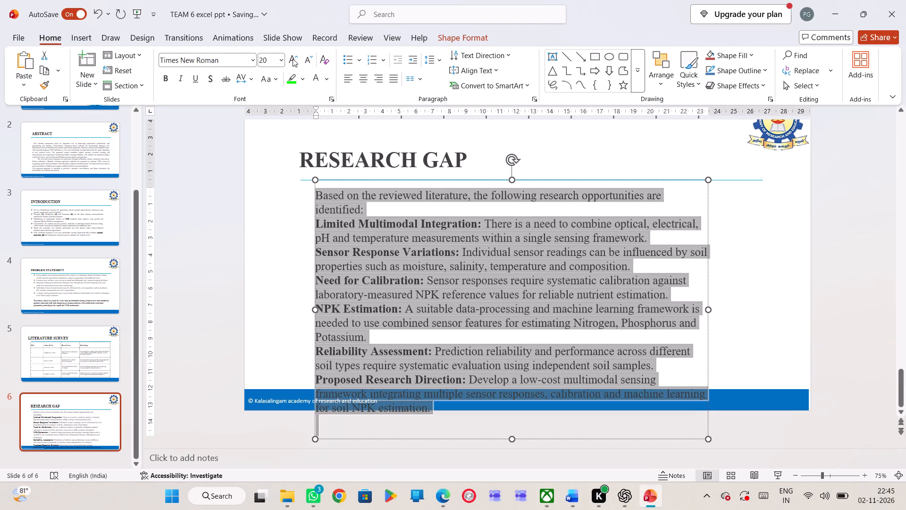
pyautogui.click(281, 61)
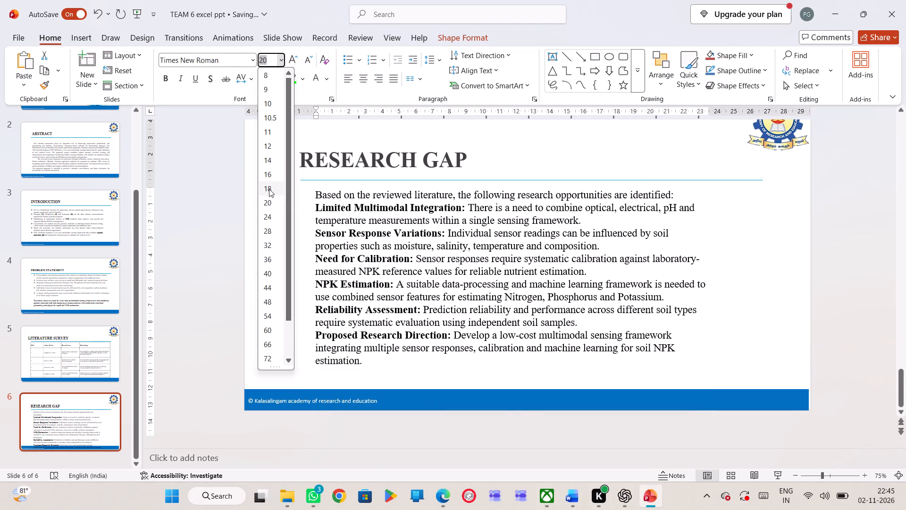
pyautogui.click(269, 189)
pyautogui.click(284, 376)
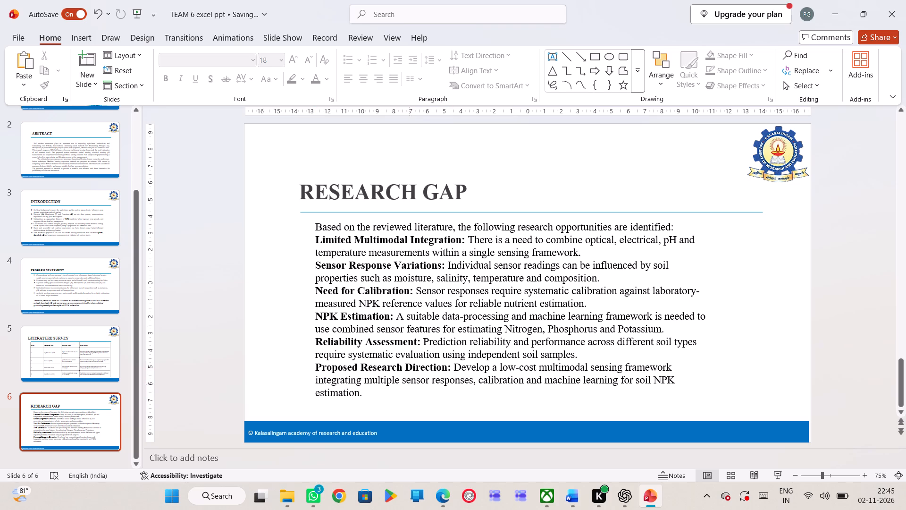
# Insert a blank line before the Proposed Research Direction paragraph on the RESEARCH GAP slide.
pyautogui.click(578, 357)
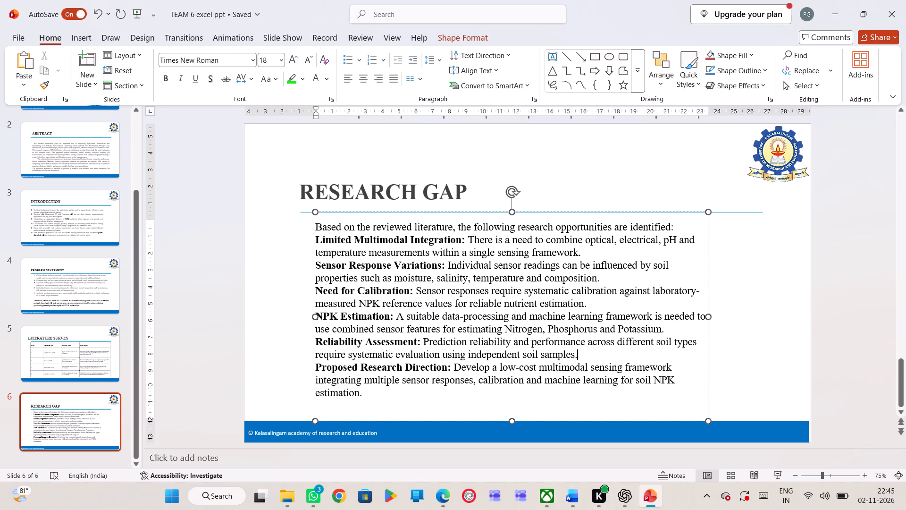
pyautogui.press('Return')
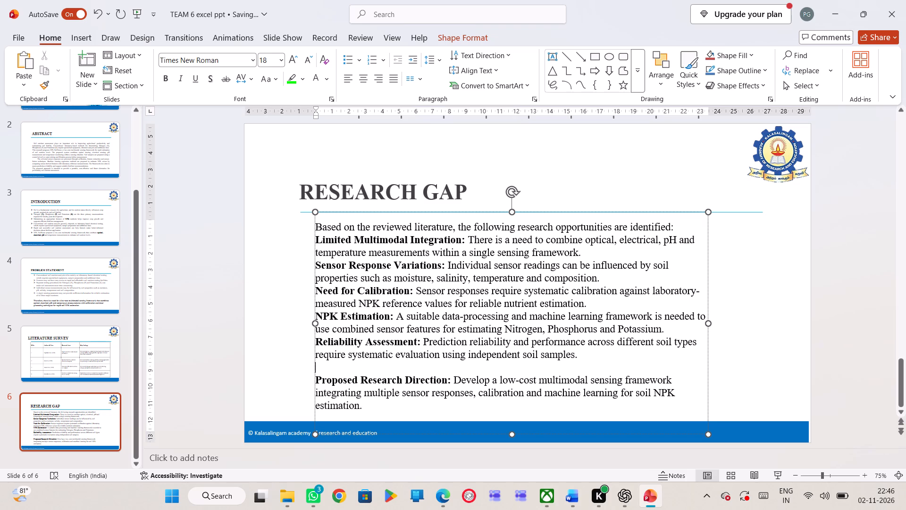
# Insert a blank line after the introductory sentence ending "research opportunities are identified:" on the RESEARCH GAP slide.
pyautogui.click(673, 226)
pyautogui.press('Return')
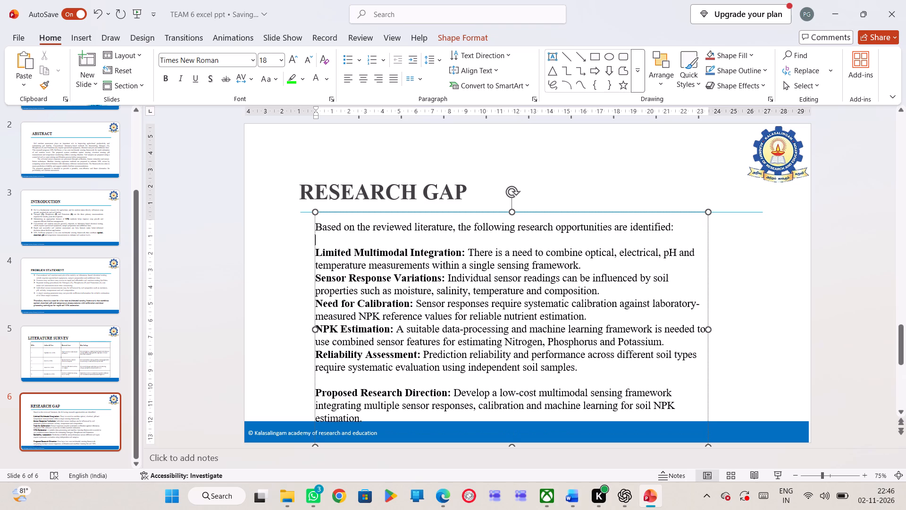
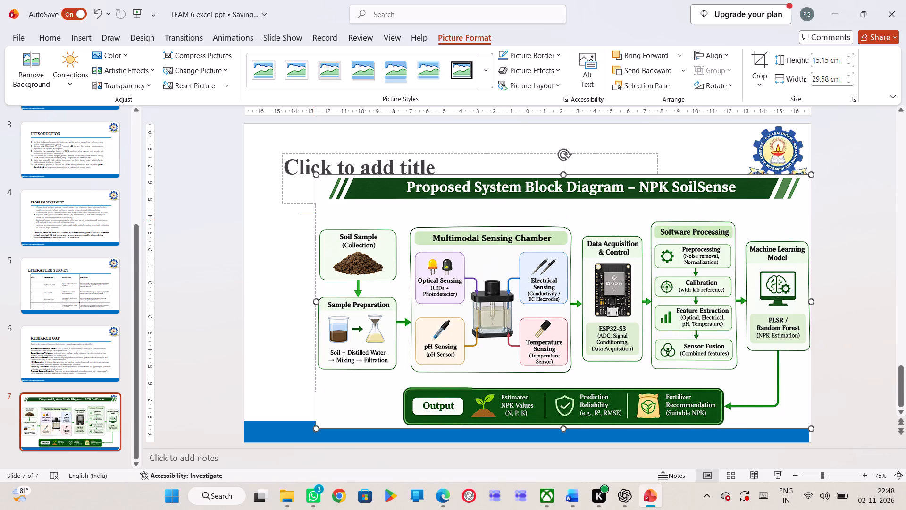
# Resize the block diagram to about 27.5 cm wide and 12.5 cm high, between the title line and the blue footer.
pyautogui.moveTo(810, 302); pyautogui.dragTo(753, 304)
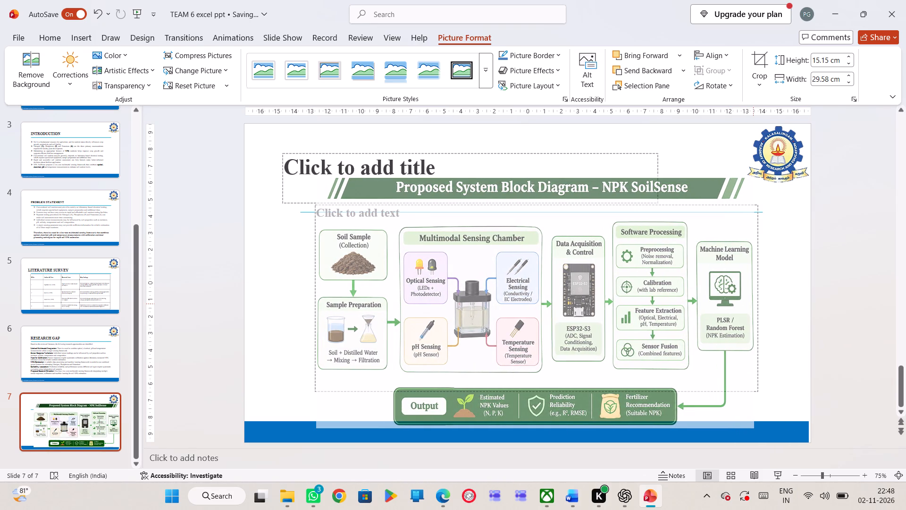
pyautogui.moveTo(753, 304); pyautogui.dragTo(755, 304)
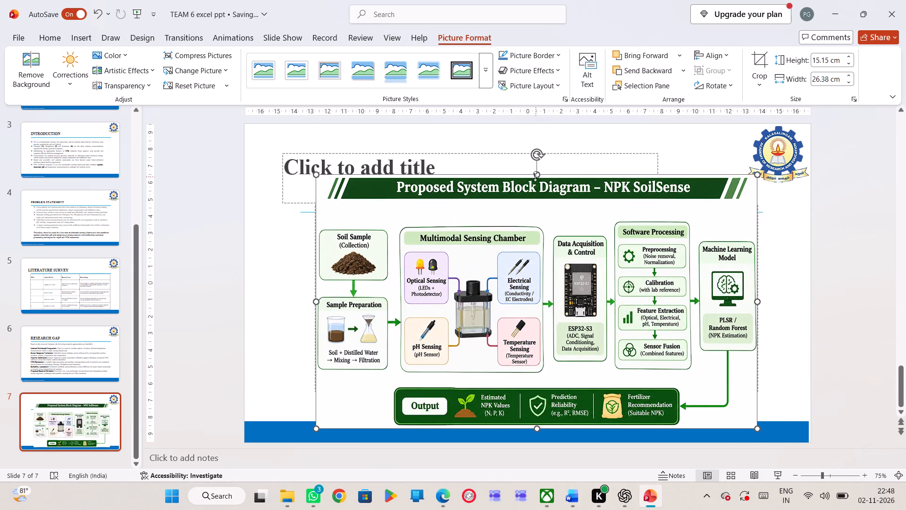
pyautogui.moveTo(537, 175); pyautogui.dragTo(537, 215)
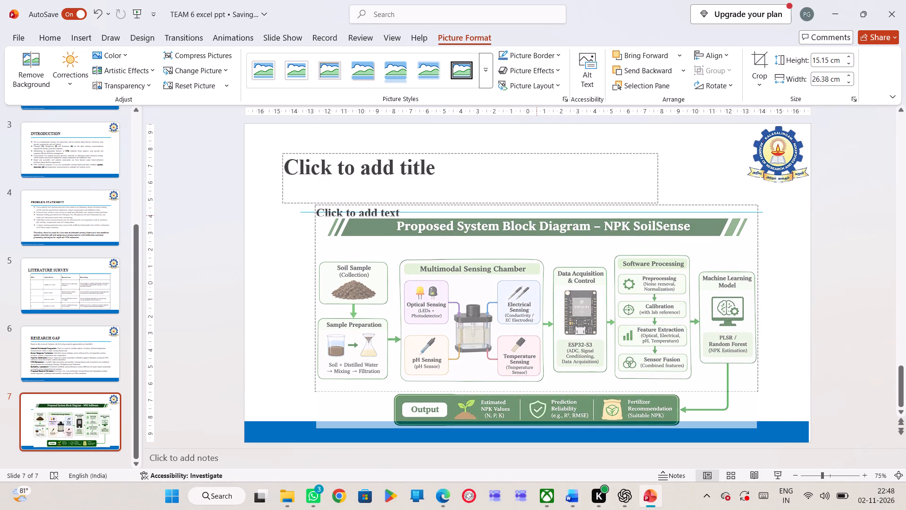
pyautogui.moveTo(537, 215); pyautogui.dragTo(534, 212)
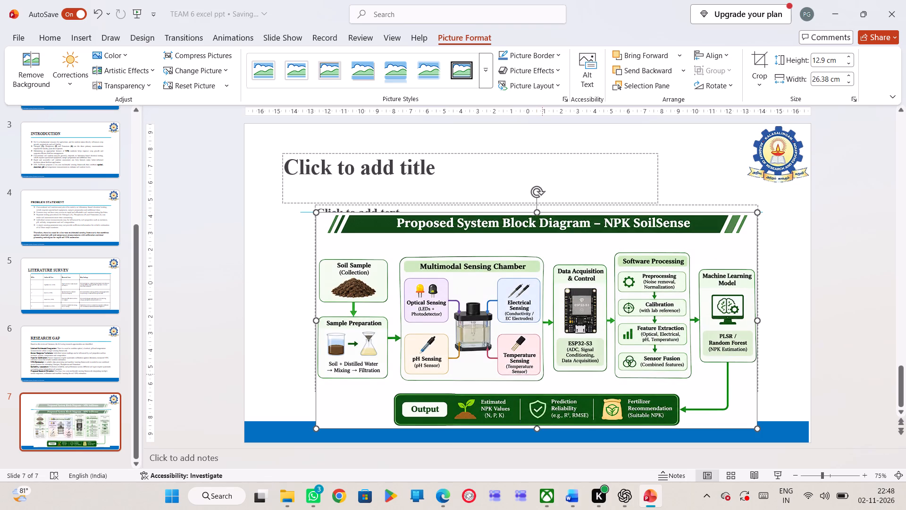
pyautogui.moveTo(536, 428); pyautogui.dragTo(534, 421)
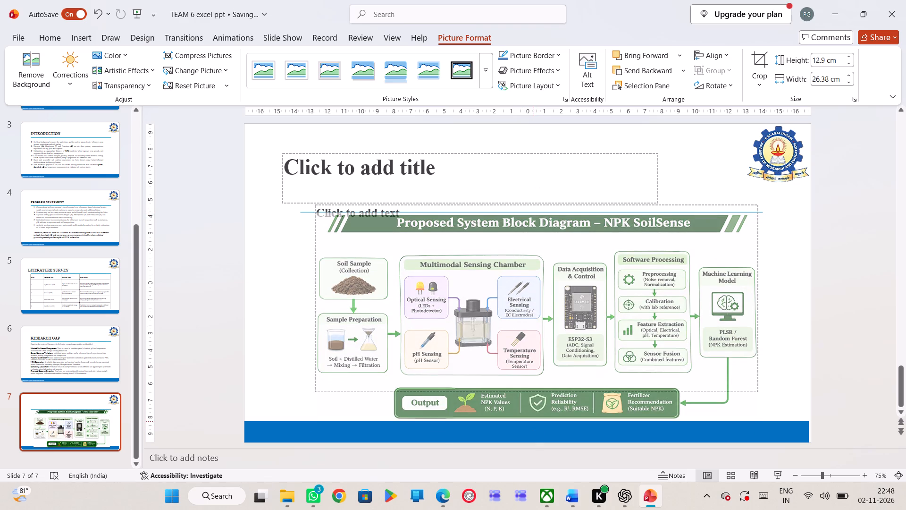
pyautogui.moveTo(534, 421); pyautogui.dragTo(530, 420)
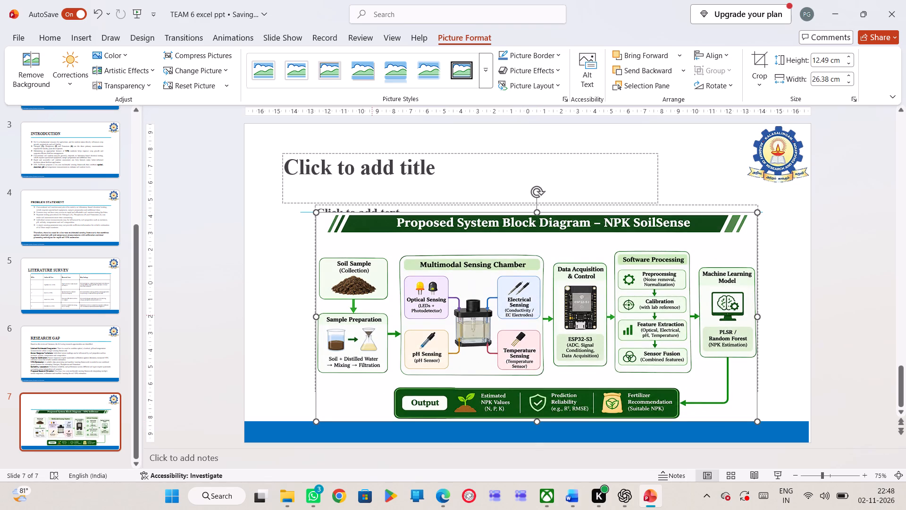
pyautogui.moveTo(314, 316); pyautogui.dragTo(294, 315)
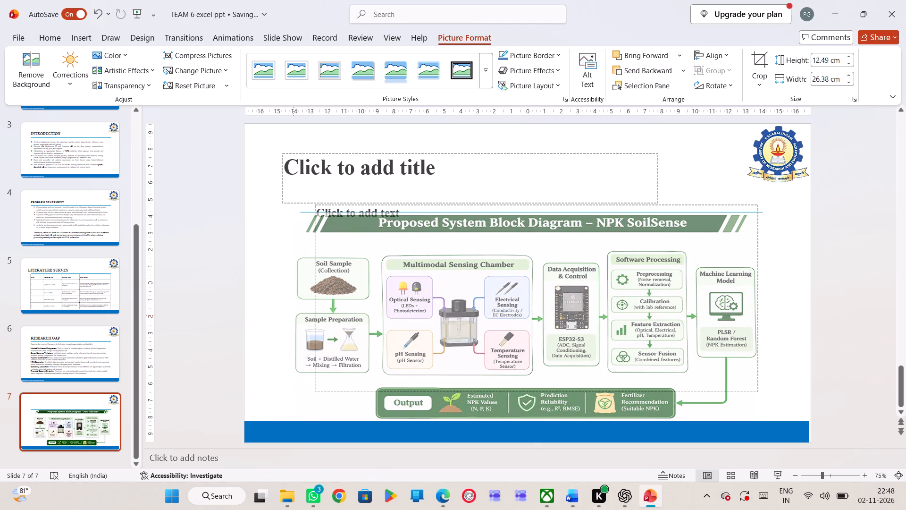
pyautogui.moveTo(294, 315); pyautogui.dragTo(301, 317)
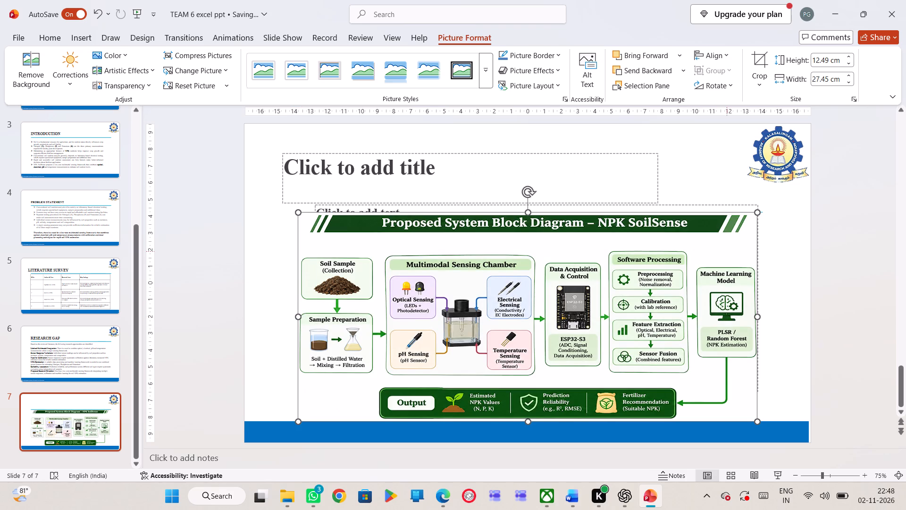
pyautogui.click(773, 267)
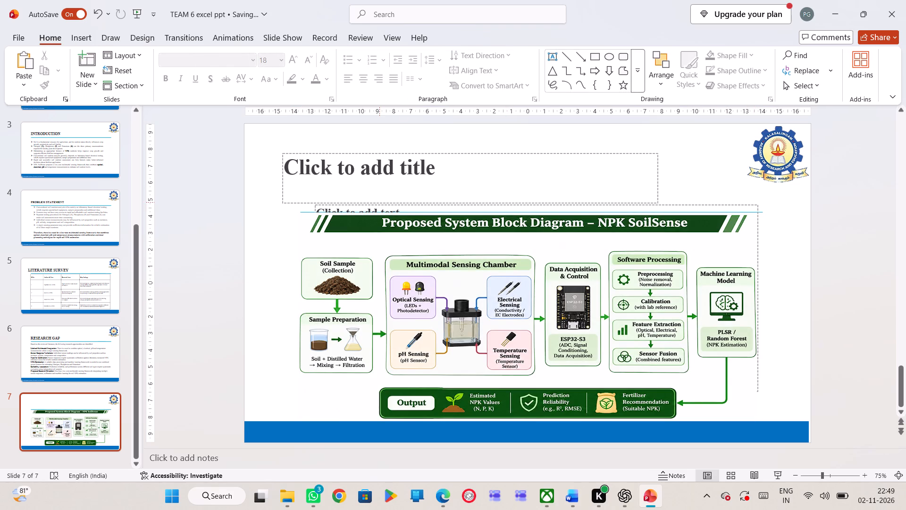
# Delete the empty text placeholder behind the block diagram on slide 7.
pyautogui.click(381, 204)
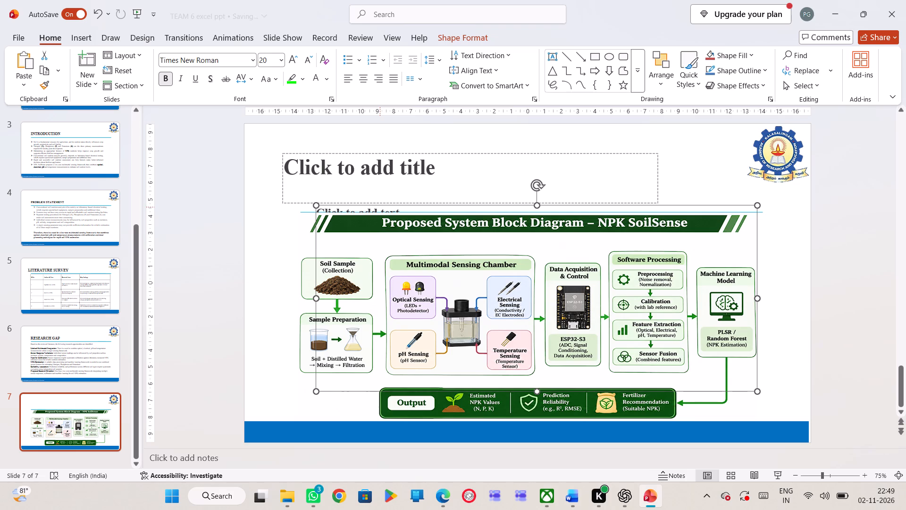
pyautogui.moveTo(379, 206); pyautogui.dragTo(390, 170)
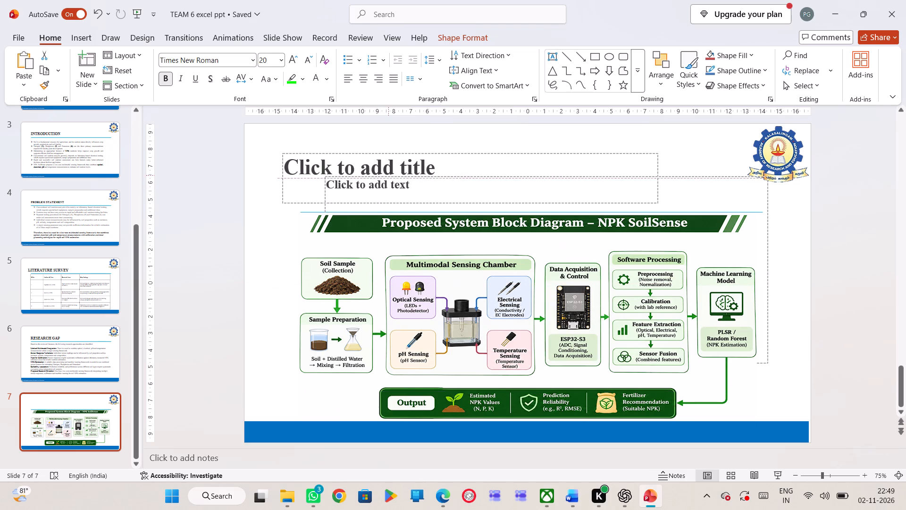
pyautogui.moveTo(390, 170); pyautogui.dragTo(390, 170)
pyautogui.click(486, 170)
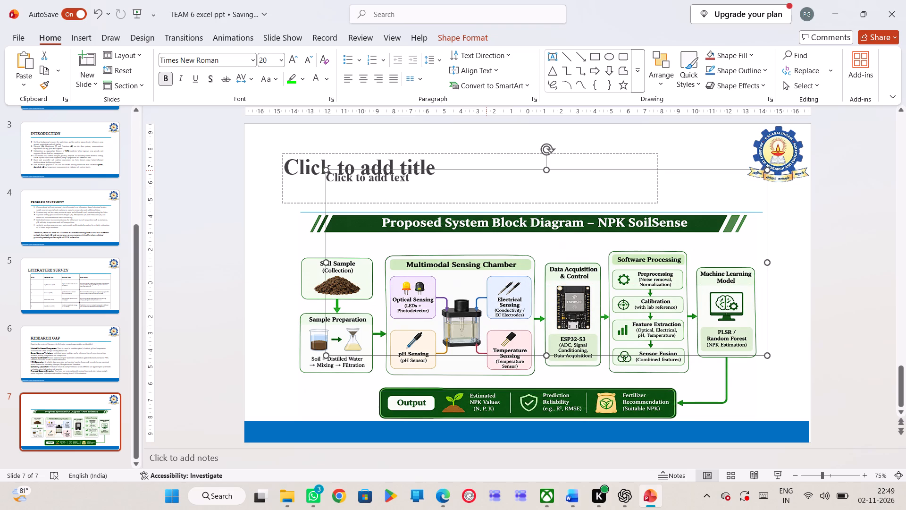
pyautogui.press('Delete')
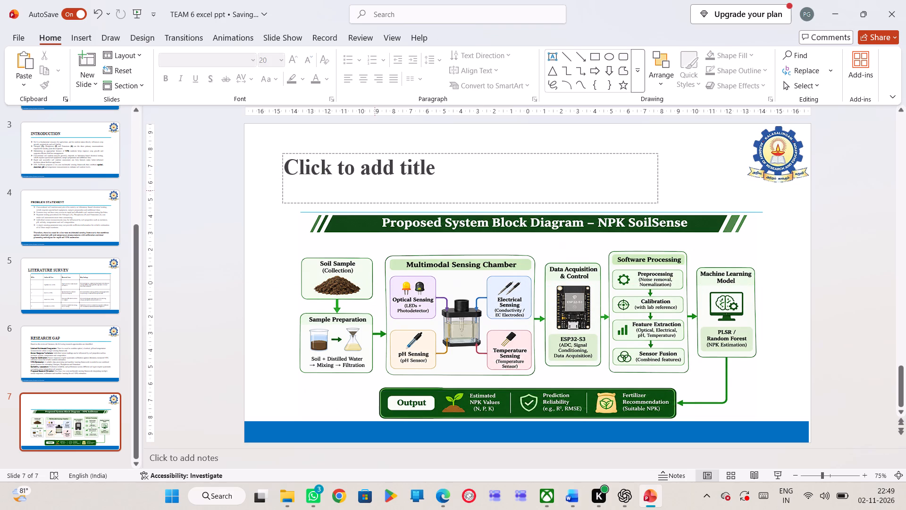
# Widen the block diagram picture slightly by extending its left edge outward.
pyautogui.click(408, 334)
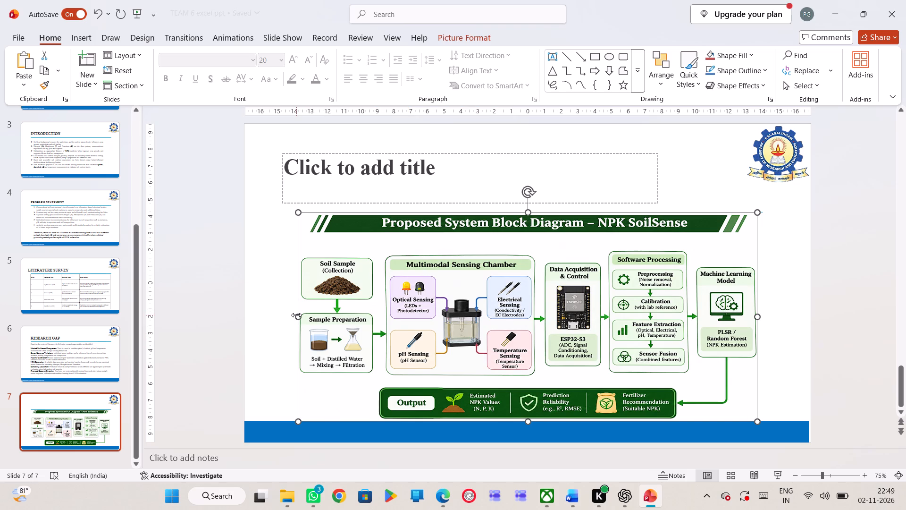
pyautogui.click(295, 317)
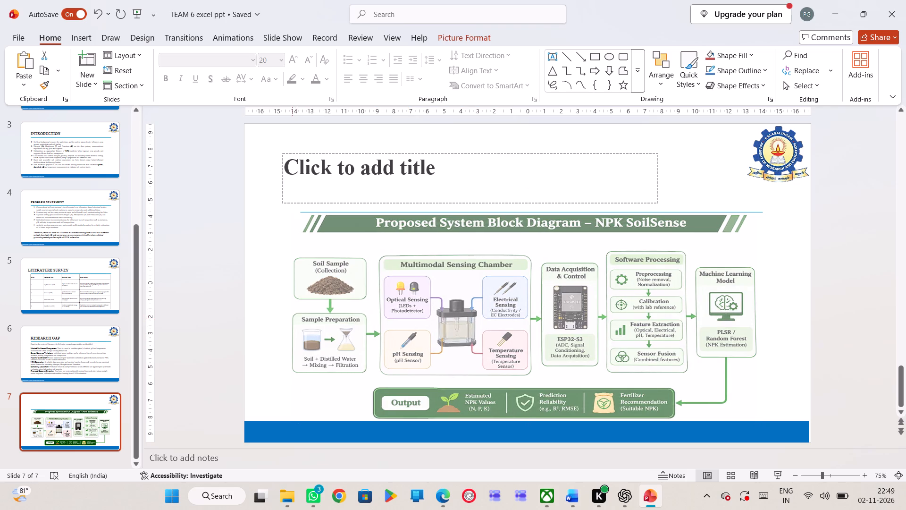
# Enter BLOCK DIAGRAM as the title of slide 7.
pyautogui.click(558, 183)
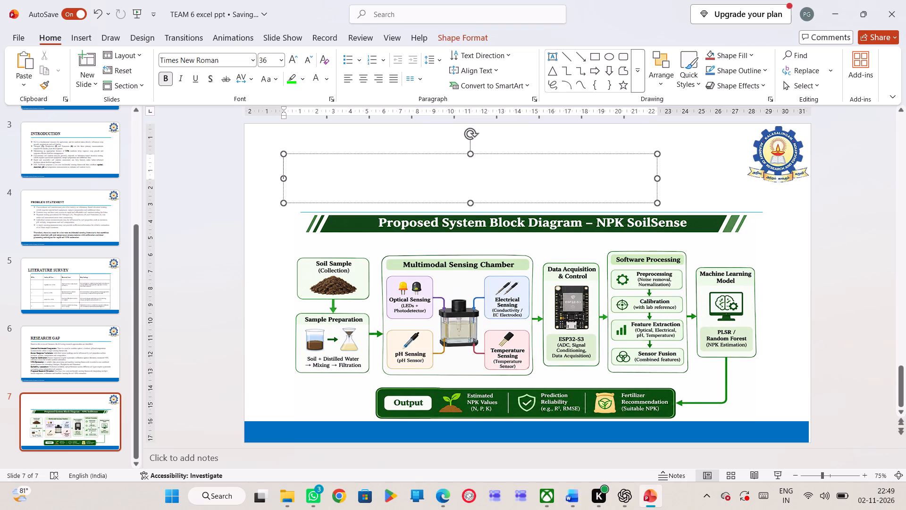
pyautogui.hotkey('shift', 'b')
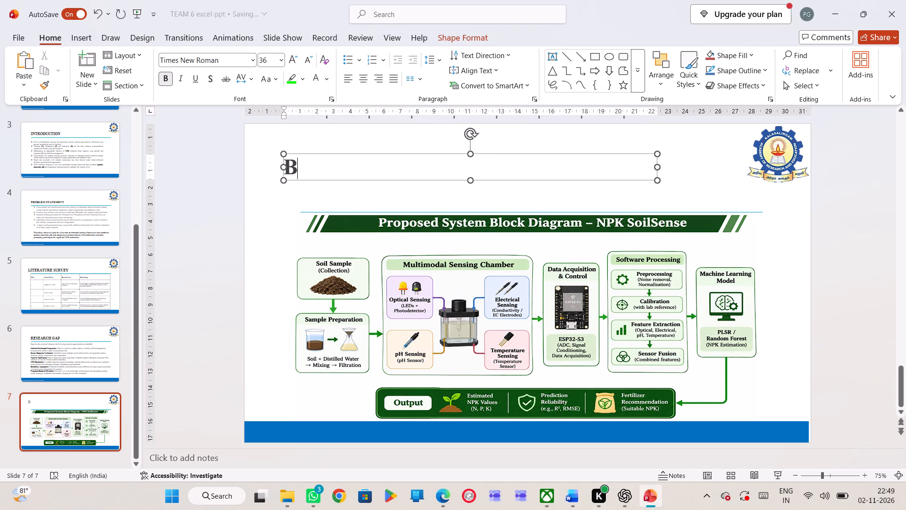
pyautogui.write('LOCK')
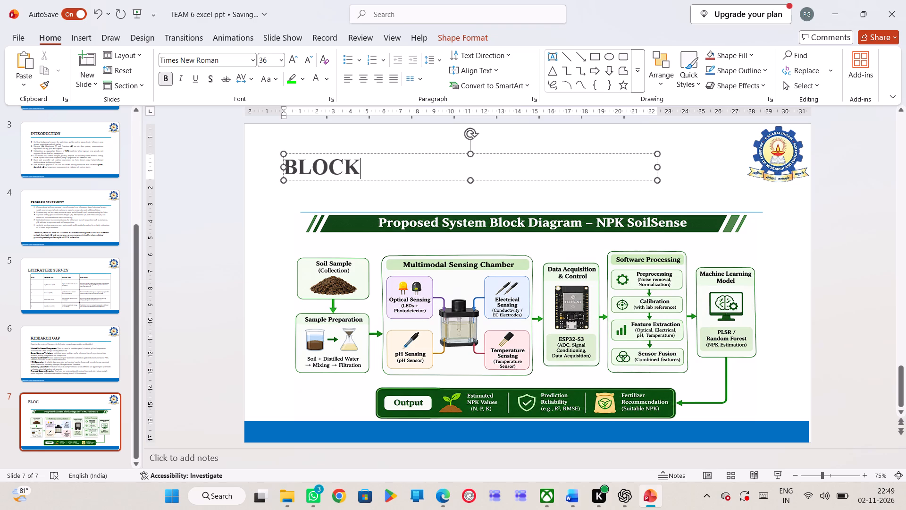
pyautogui.press('space')
pyautogui.write('DIAGRAm')
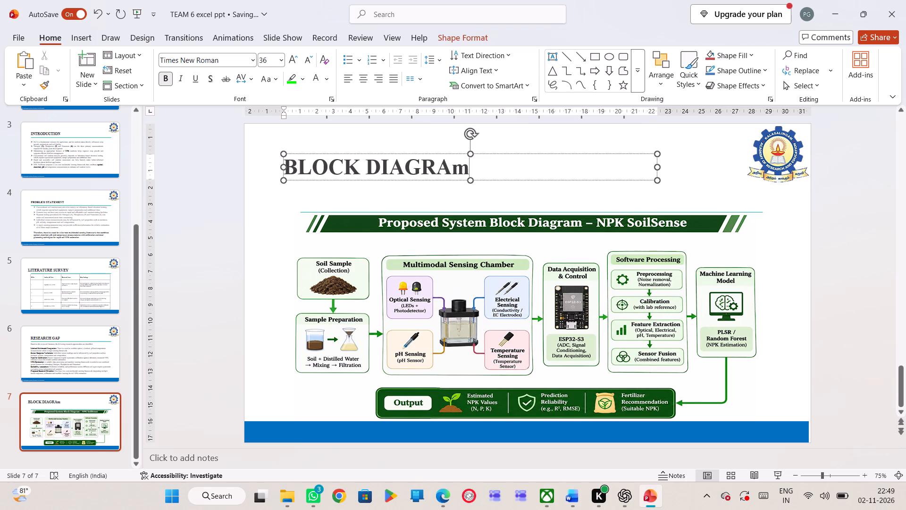
pyautogui.press('BackSpace')
pyautogui.hotkey('shift', 'm')
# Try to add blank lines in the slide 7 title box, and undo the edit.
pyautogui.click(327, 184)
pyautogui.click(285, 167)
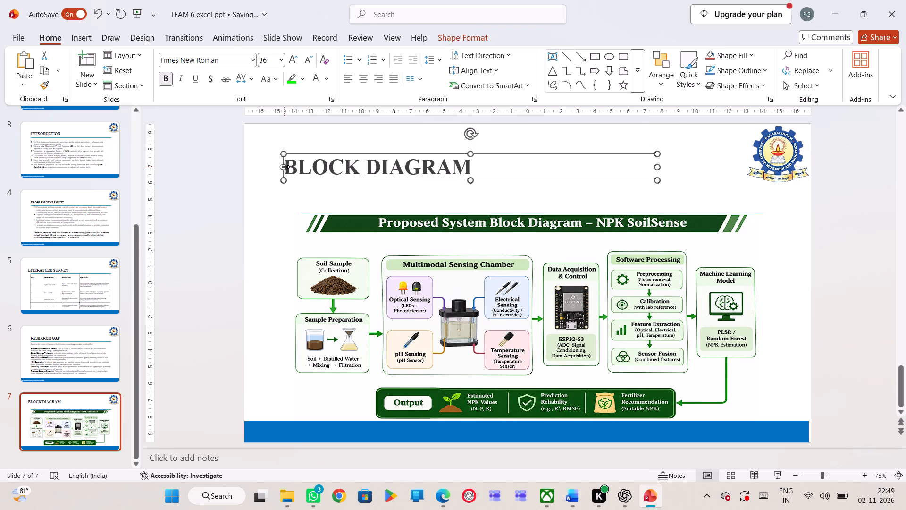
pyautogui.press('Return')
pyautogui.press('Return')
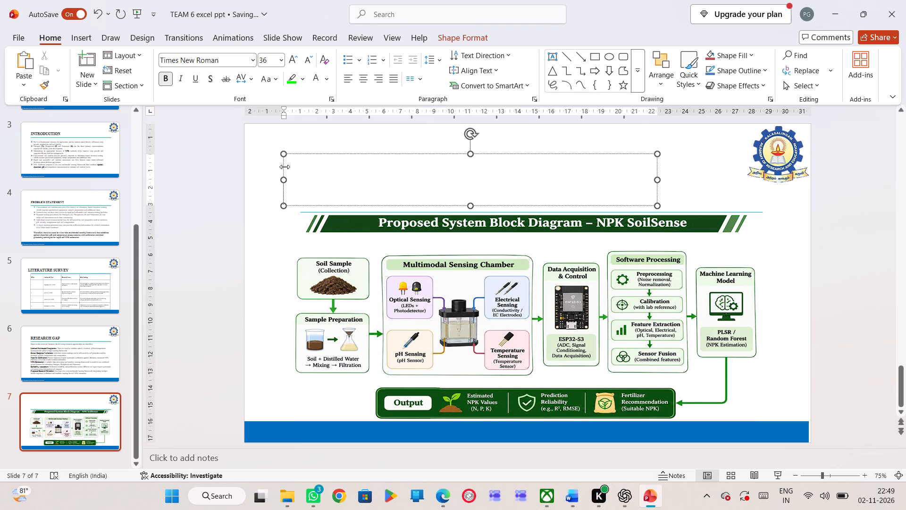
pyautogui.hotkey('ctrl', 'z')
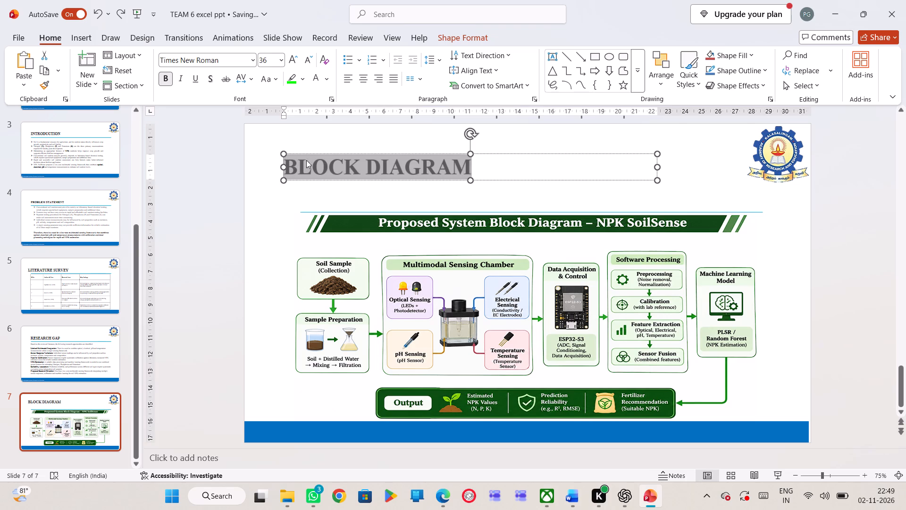
# Insert one blank line before the BLOCK DIAGRAM title to move it down toward the divider line.
pyautogui.click(297, 166)
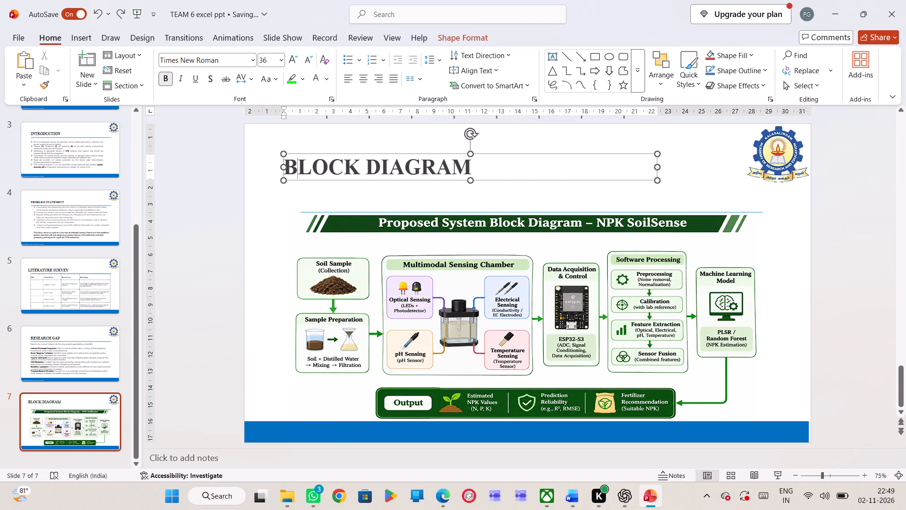
pyautogui.press('Left')
pyautogui.press('Return')
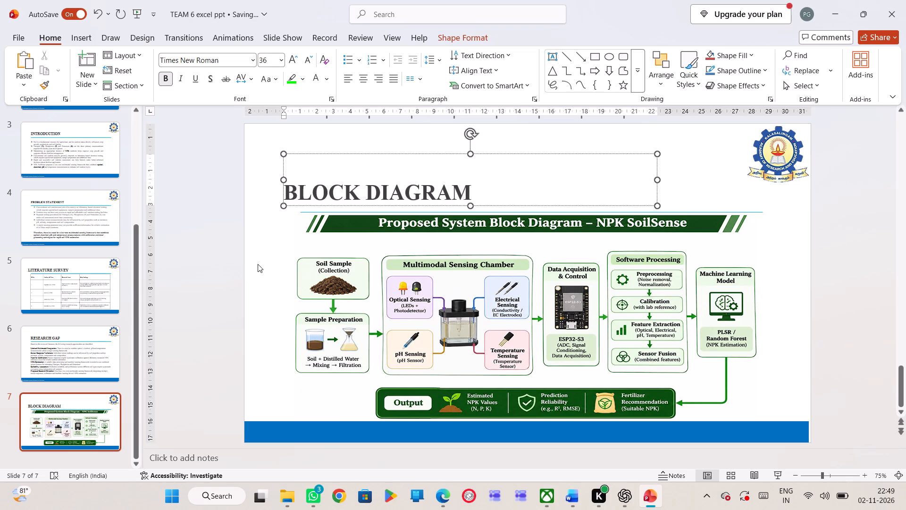
# Check the layout of the Research Gap slide against slide 7 and return to slide 7.
pyautogui.click(88, 371)
pyautogui.click(77, 401)
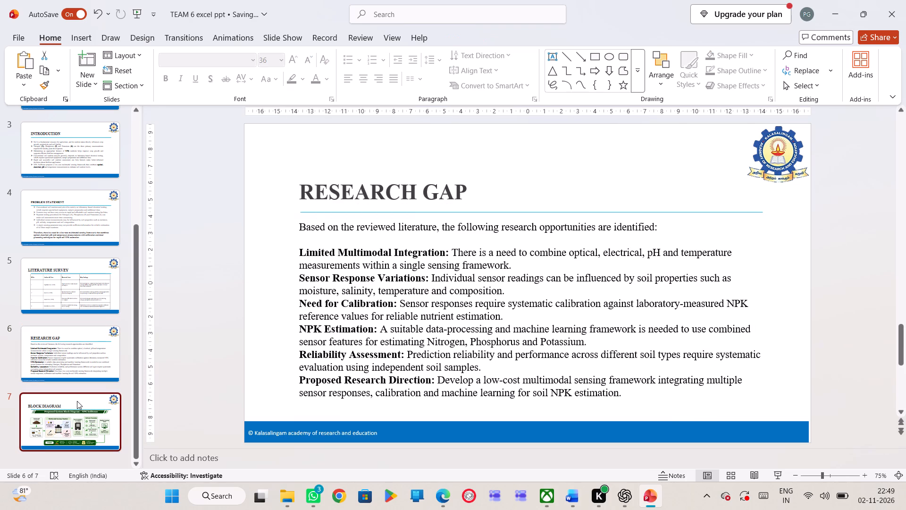
# Add a new slide after the block diagram slide and enter APPLICATIONS as its title.
pyautogui.click(90, 365)
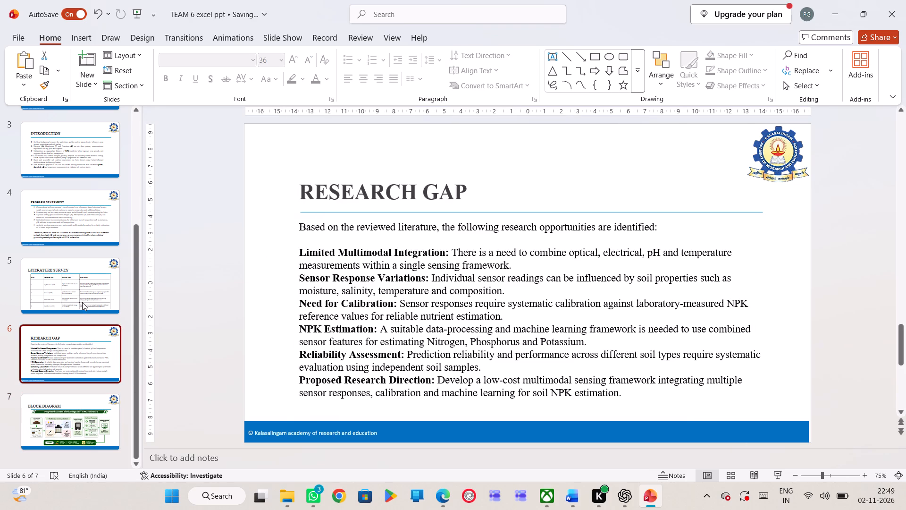
pyautogui.click(88, 415)
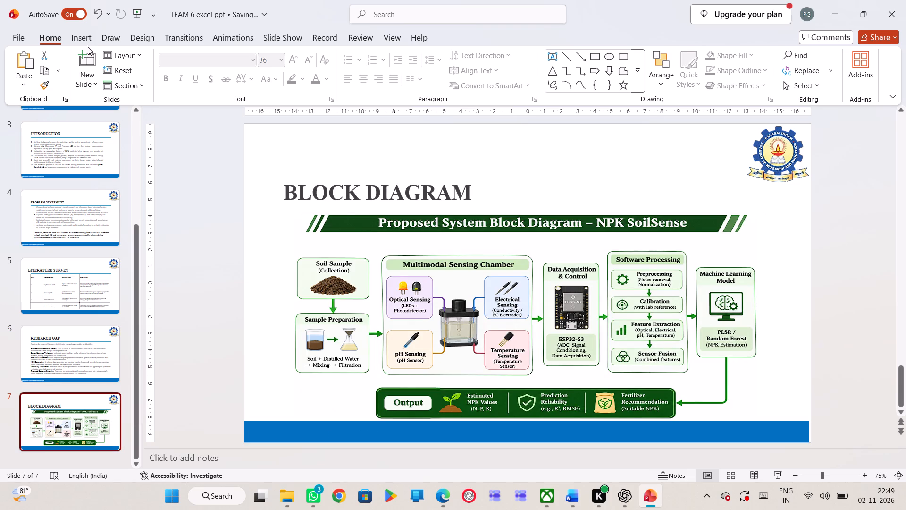
pyautogui.click(86, 54)
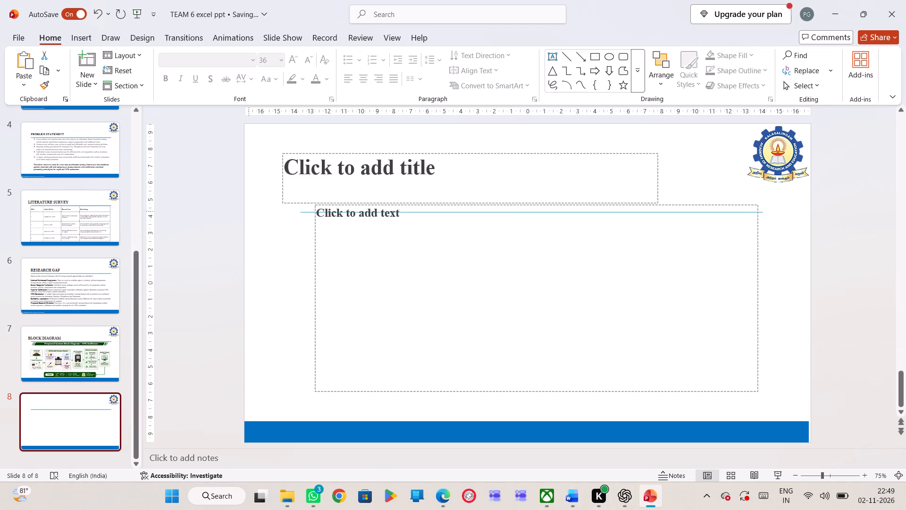
pyautogui.click(407, 171)
pyautogui.hotkey('shift', 'a')
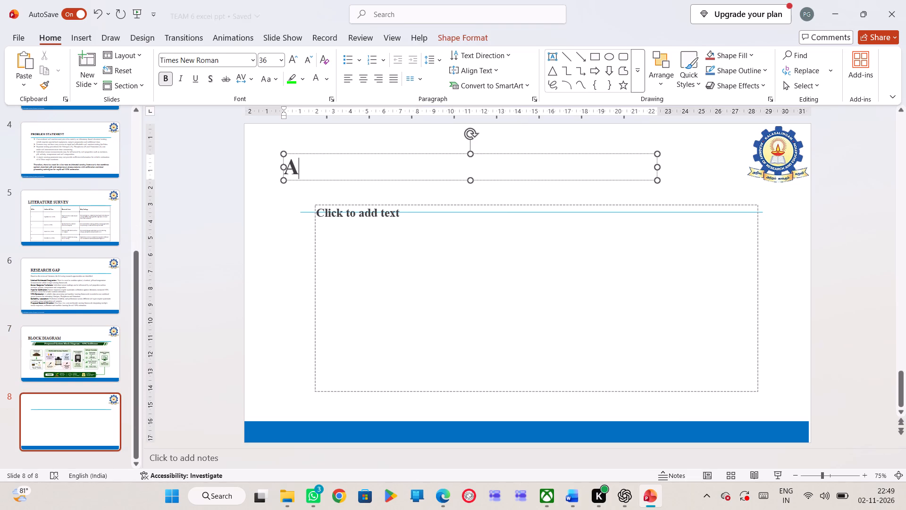
pyautogui.write('PPLICATIONS')
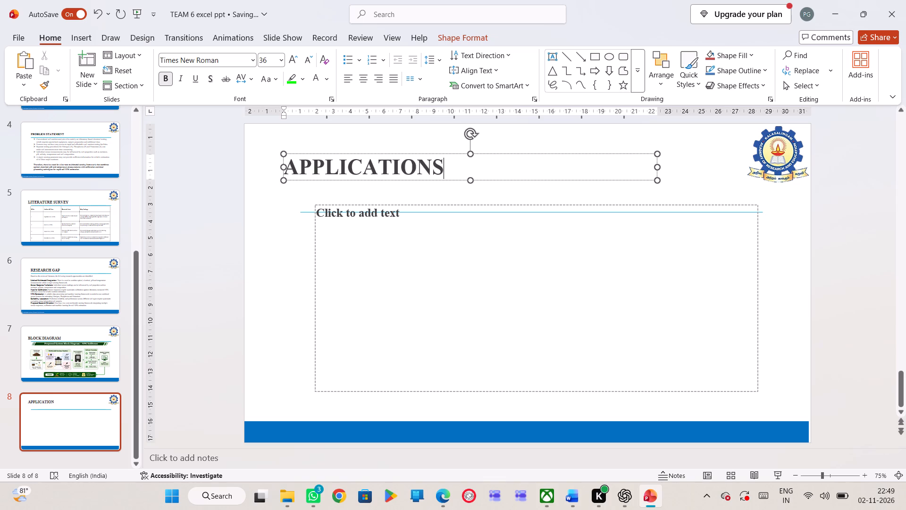
pyautogui.doubleClick(75, 362)
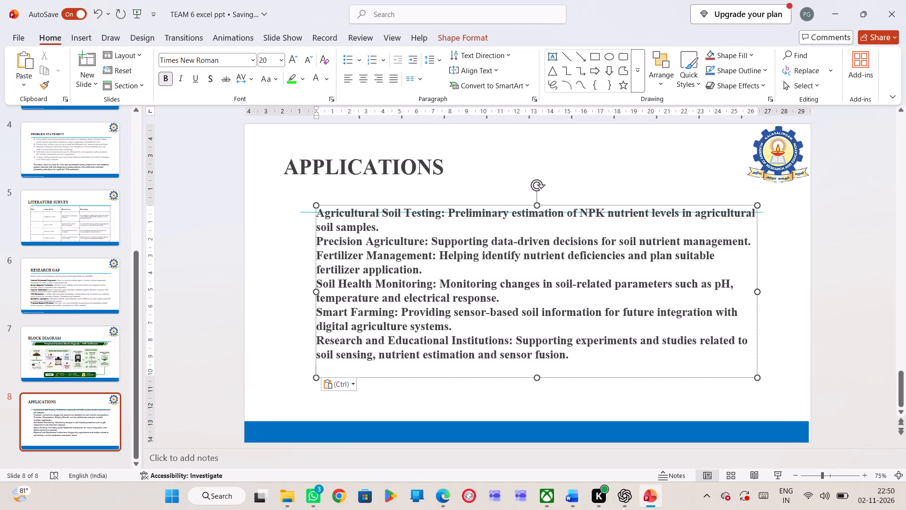
# Remove bold from all the pasted application points on slide 8 and give them arrow bullets.
pyautogui.moveTo(572, 355); pyautogui.dragTo(330, 228)
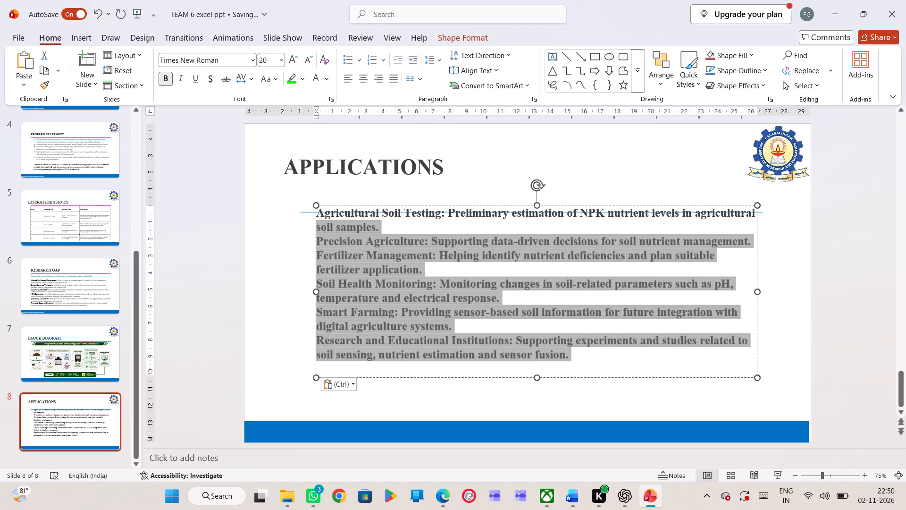
pyautogui.moveTo(330, 228); pyautogui.dragTo(321, 216)
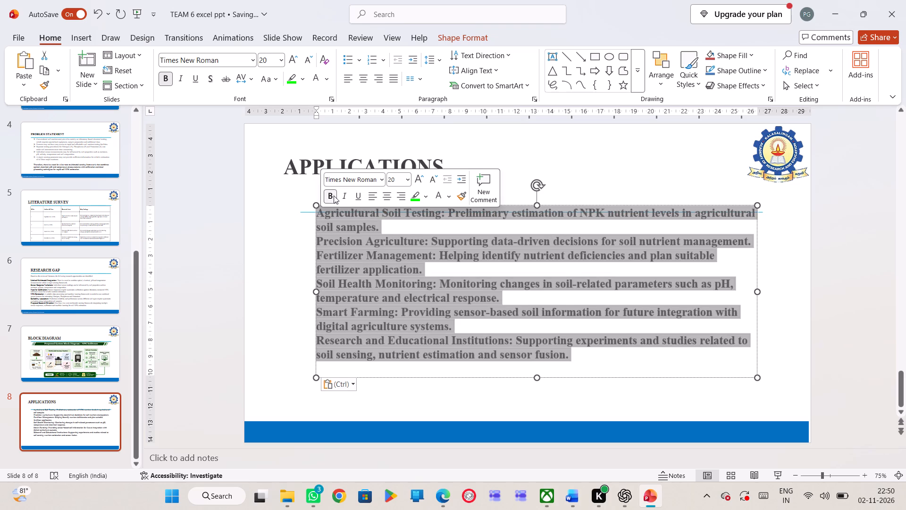
pyautogui.click(333, 194)
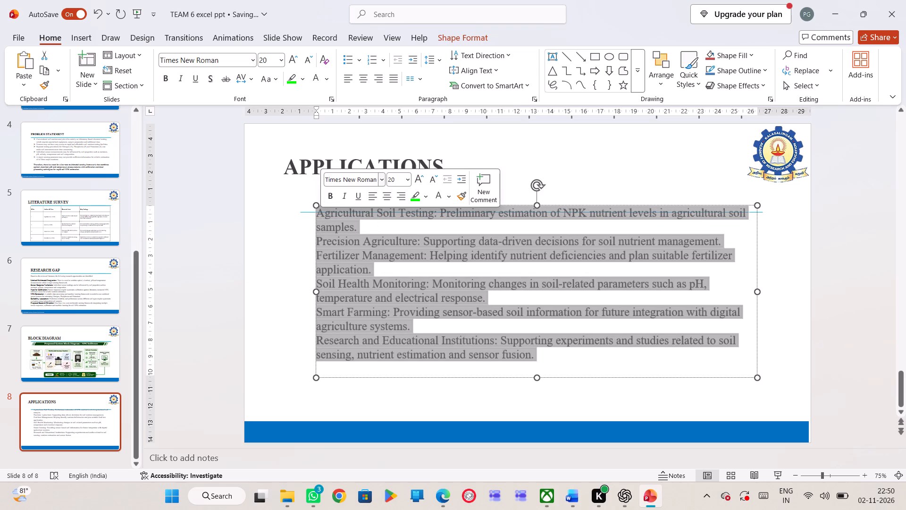
pyautogui.click(360, 57)
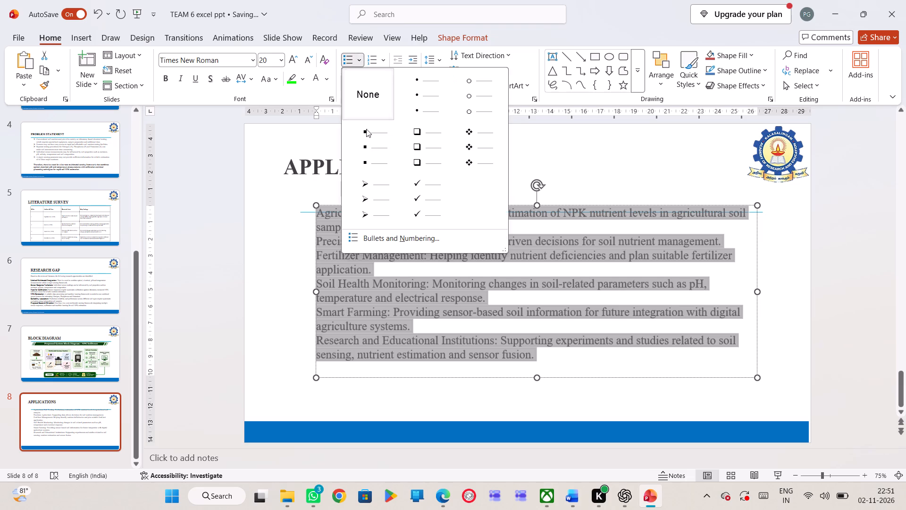
pyautogui.click(368, 187)
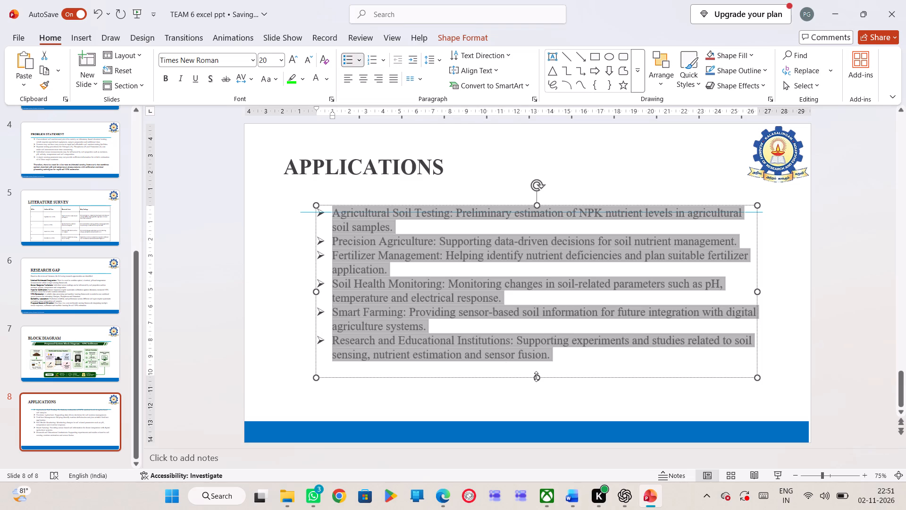
# Resize the applications text box to start just below the divider line and extend down close to the blue footer.
pyautogui.moveTo(536, 377); pyautogui.dragTo(539, 403)
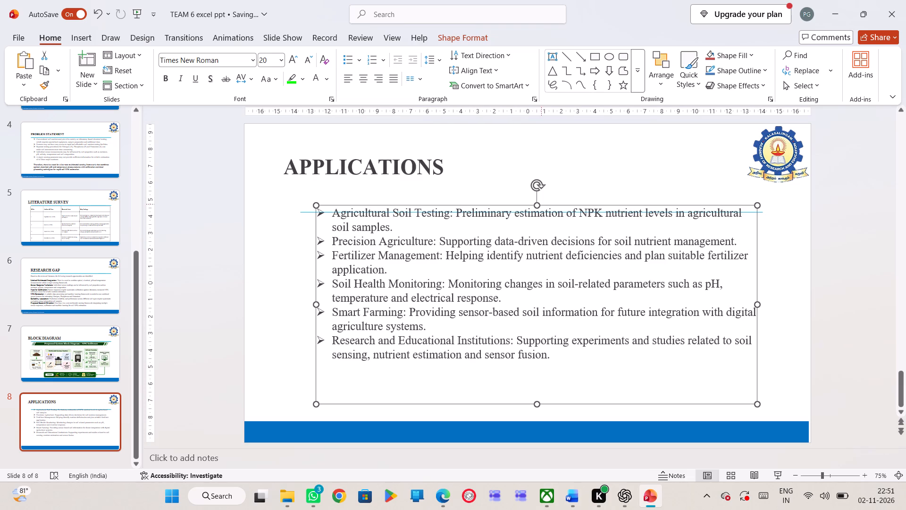
pyautogui.moveTo(538, 205); pyautogui.dragTo(520, 222)
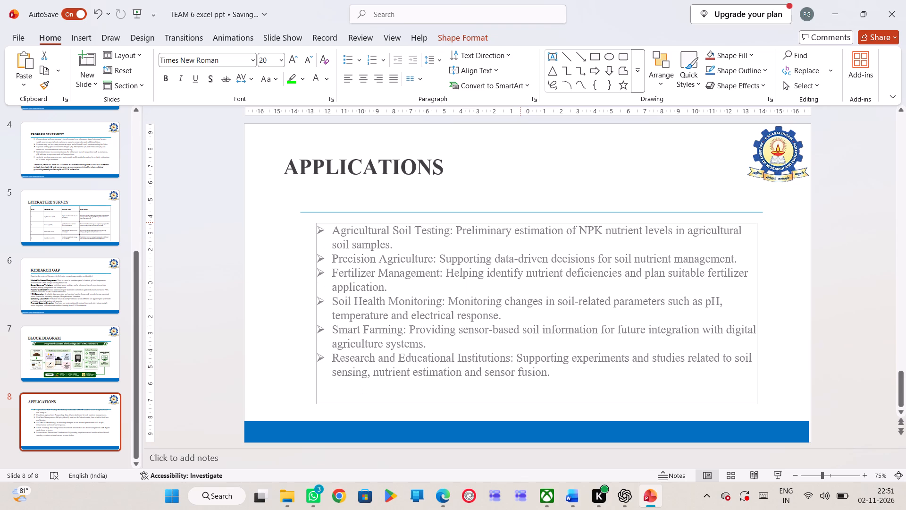
# Extend the top edge of the applications text box slightly up towards the divider line.
pyautogui.moveTo(520, 222); pyautogui.dragTo(519, 221)
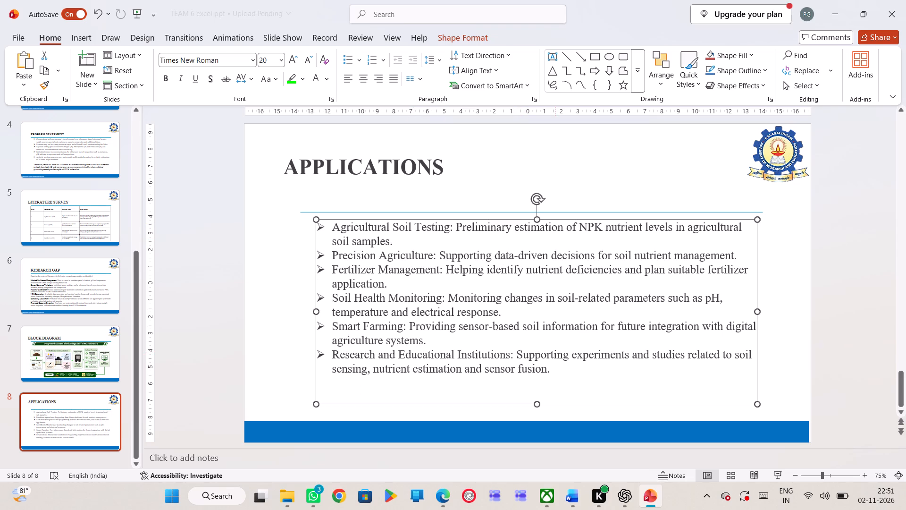
# Bold the lead-in labels Research and Educational Institutions, Agricultural Soil Testing, Precision Agriculture, Soil Health Monitoring and Smart Farming, including their colons.
pyautogui.moveTo(514, 356); pyautogui.dragTo(402, 354)
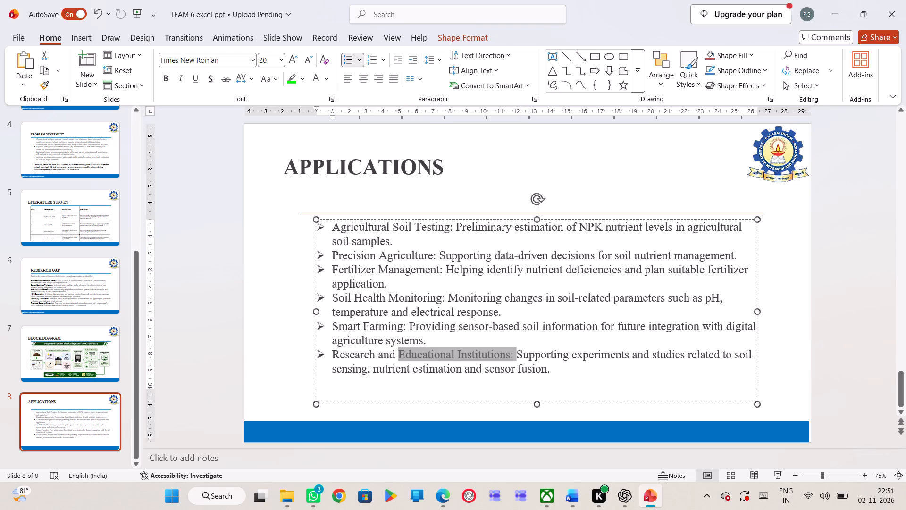
pyautogui.moveTo(402, 354); pyautogui.dragTo(345, 356)
pyautogui.click(354, 333)
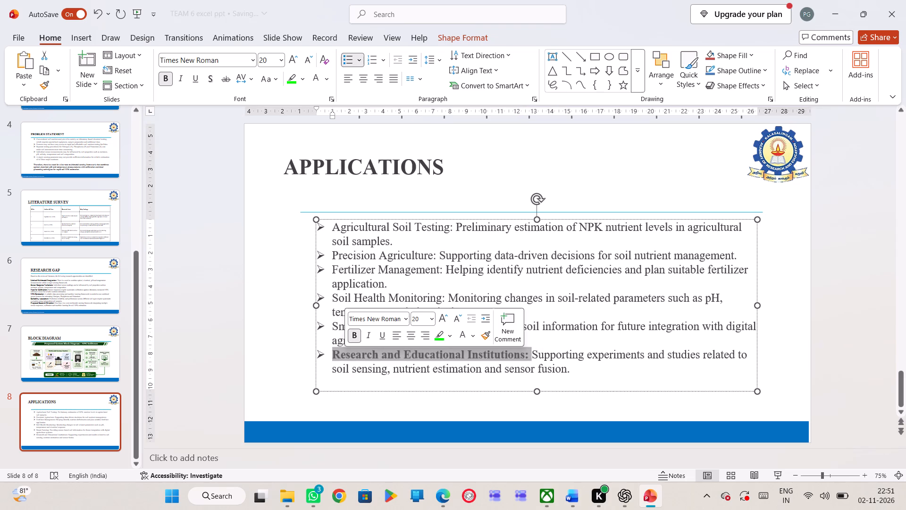
pyautogui.moveTo(453, 230); pyautogui.dragTo(335, 232)
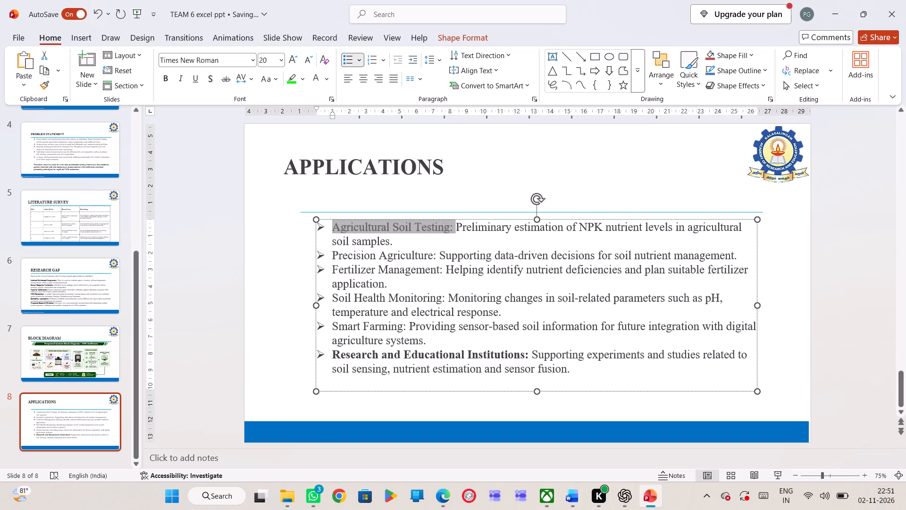
pyautogui.moveTo(335, 232); pyautogui.dragTo(333, 230)
pyautogui.click(340, 211)
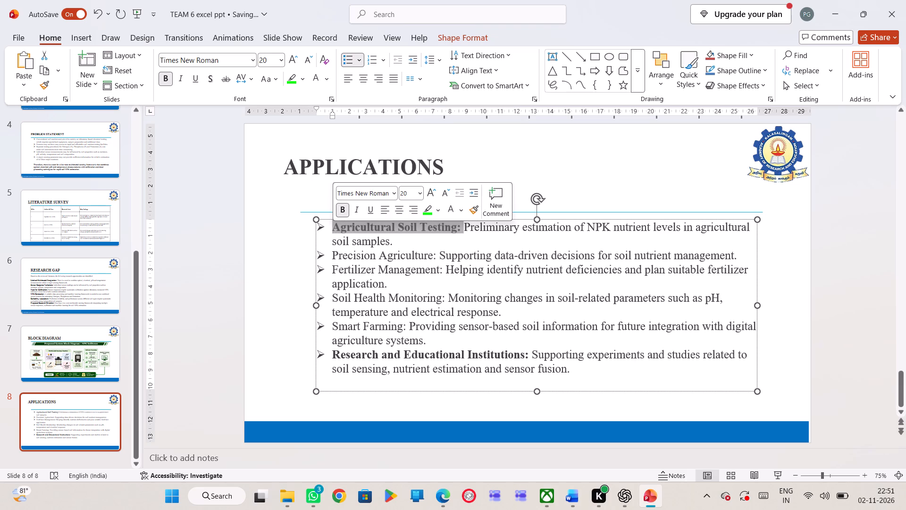
pyautogui.moveTo(436, 256); pyautogui.dragTo(331, 257)
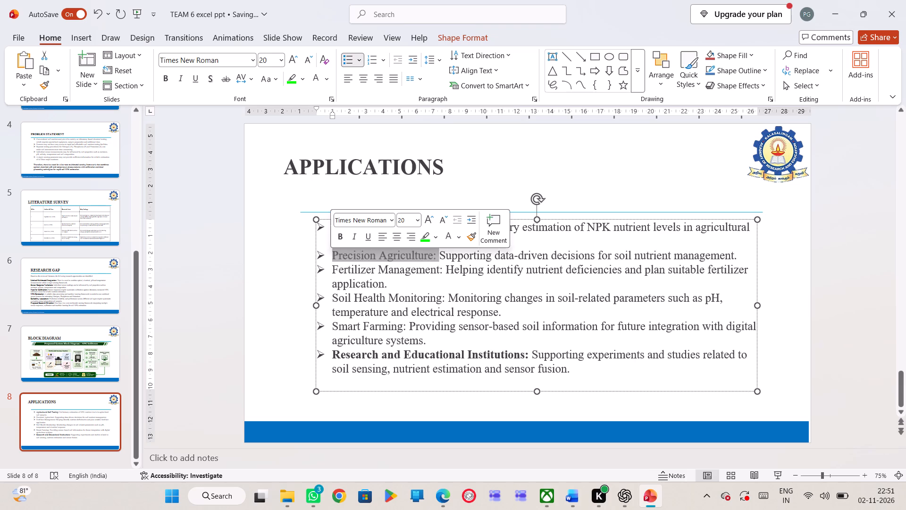
pyautogui.click(342, 233)
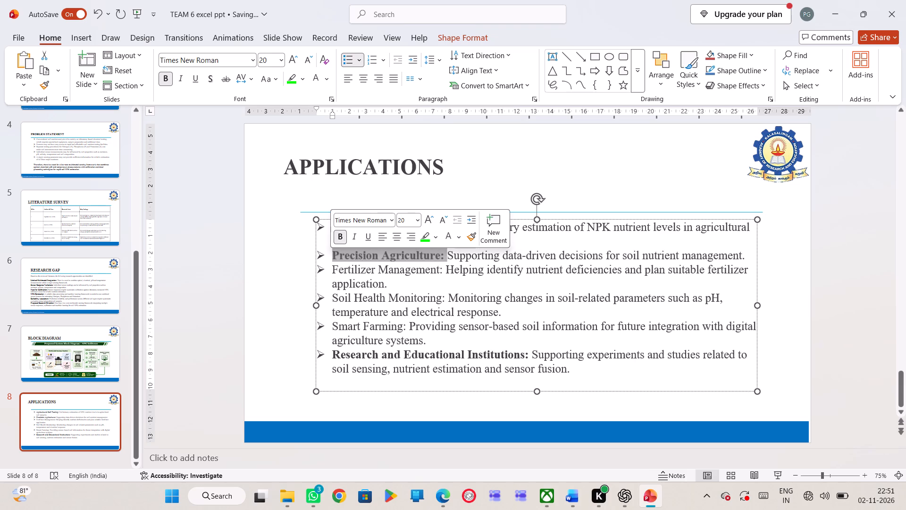
pyautogui.moveTo(446, 300); pyautogui.dragTo(335, 303)
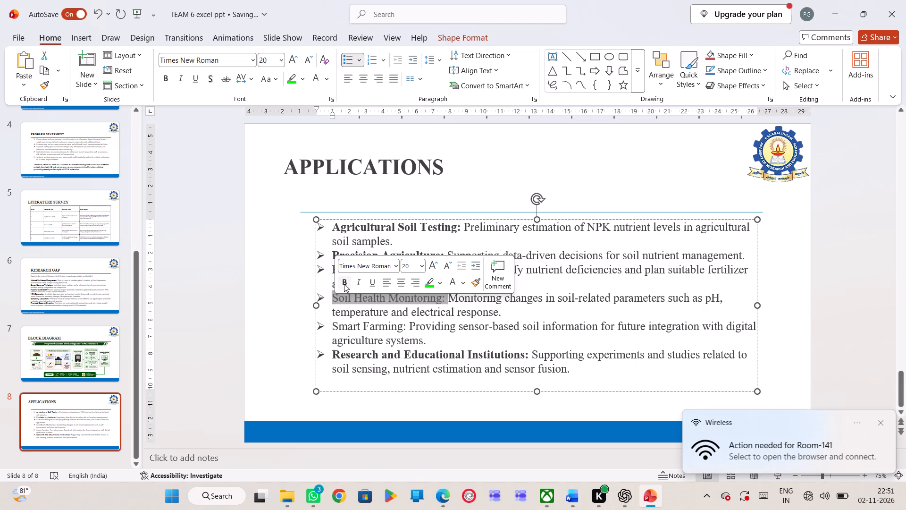
pyautogui.click(344, 284)
pyautogui.moveTo(406, 327); pyautogui.dragTo(352, 330)
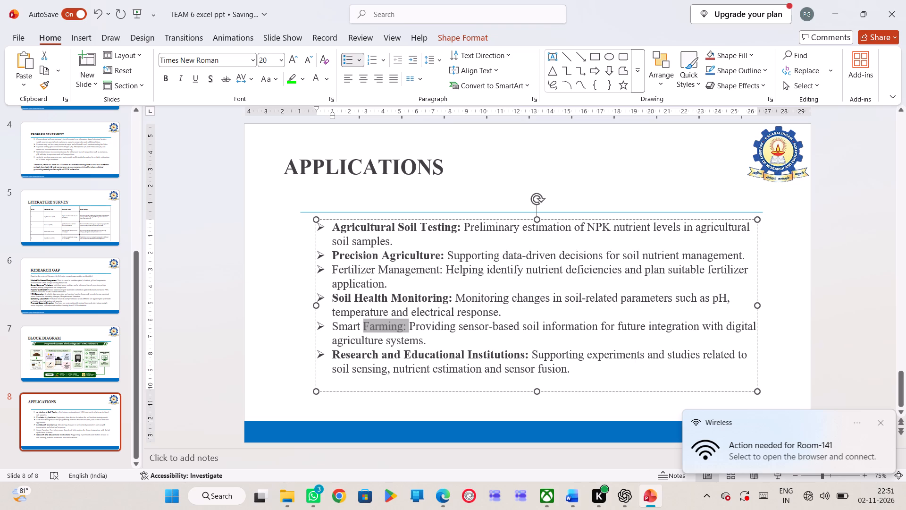
pyautogui.moveTo(352, 330); pyautogui.dragTo(340, 332)
pyautogui.click(349, 314)
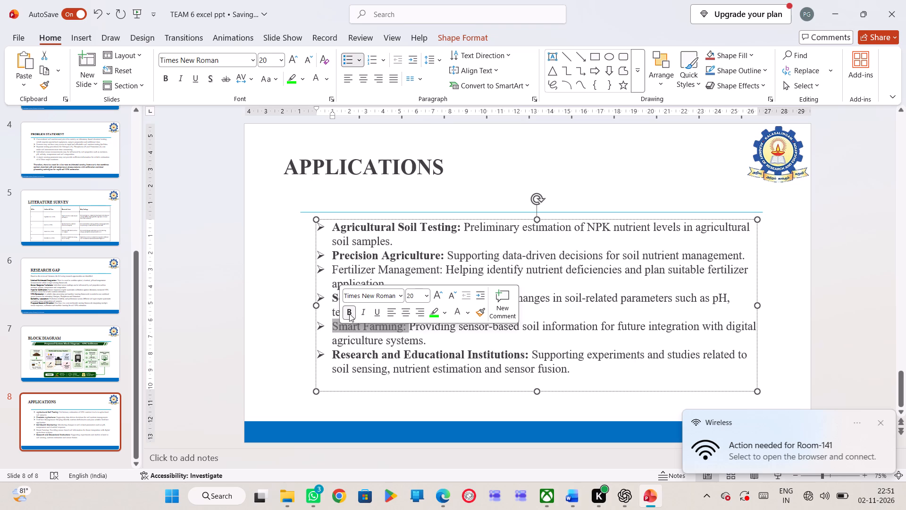
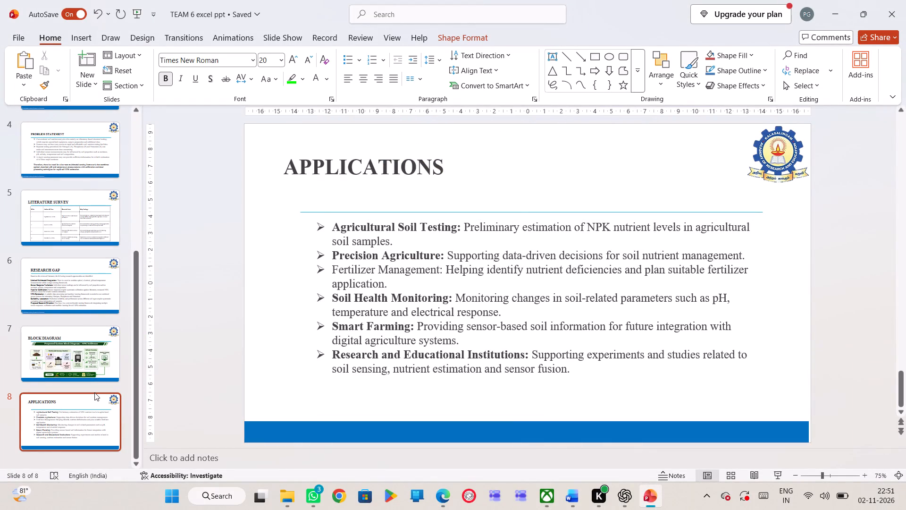
# Add a new blank title-and-text slide after the Applications slide.
pyautogui.scroll(-1, 94, 392)
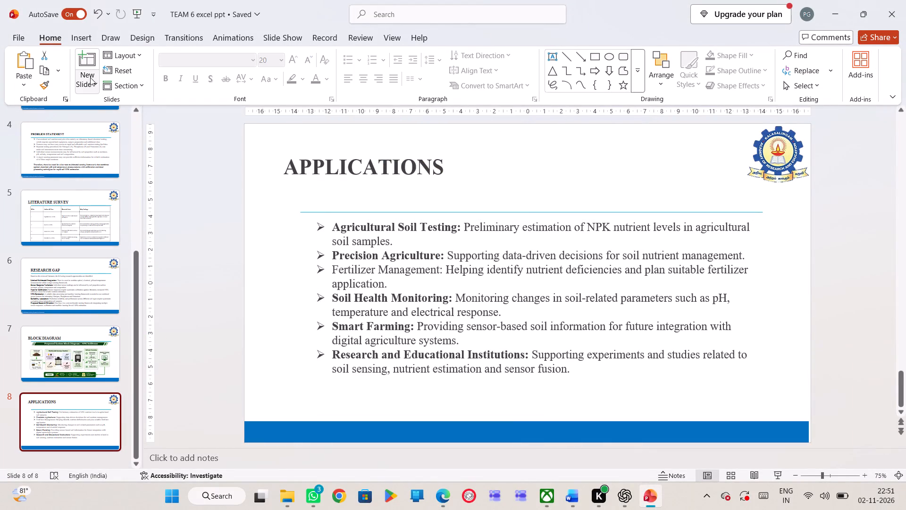
pyautogui.click(90, 62)
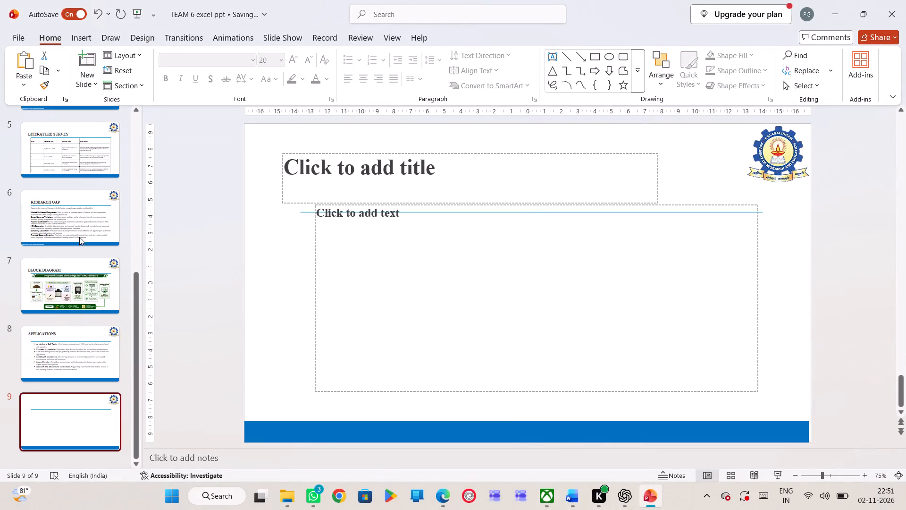
# Insert a blank line before the APPLICATIONS title on slide 8 so the heading sits just above the divider line.
pyautogui.click(82, 346)
pyautogui.click(286, 169)
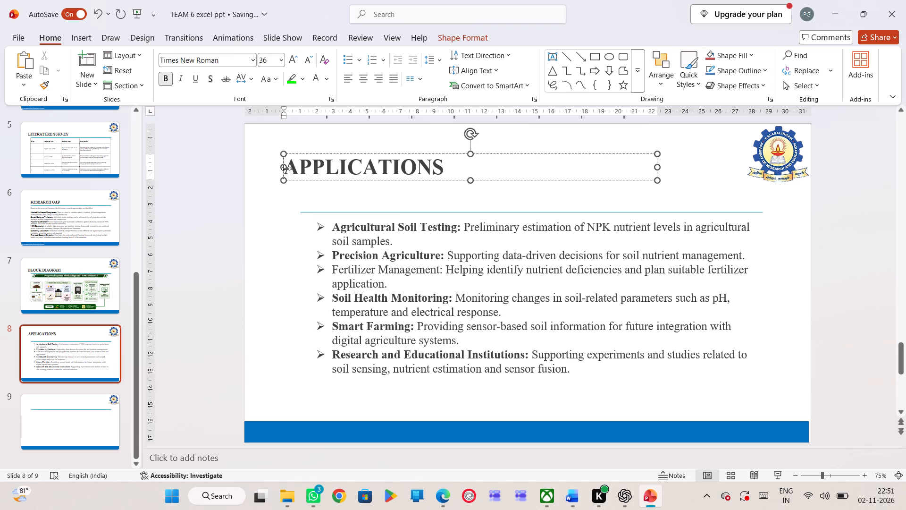
pyautogui.press('Return')
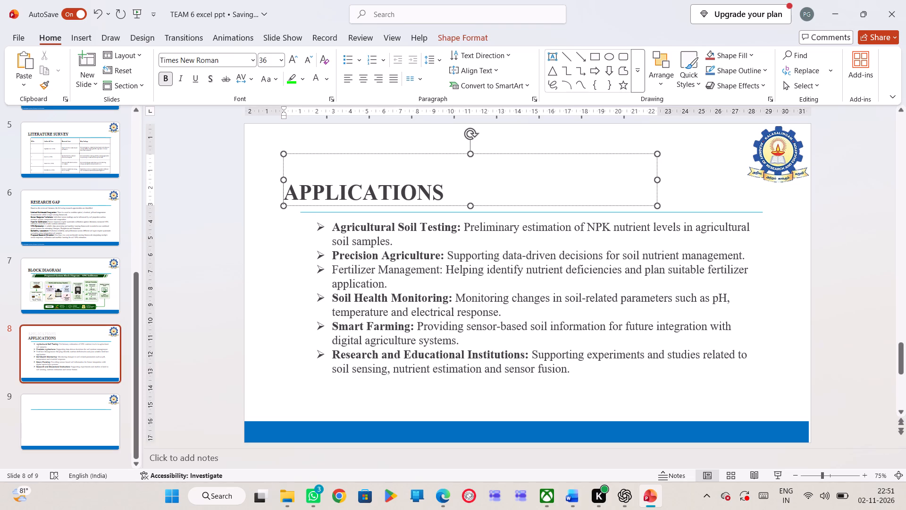
# Open the empty title placeholder on slide 9 for text entry.
pyautogui.click(79, 426)
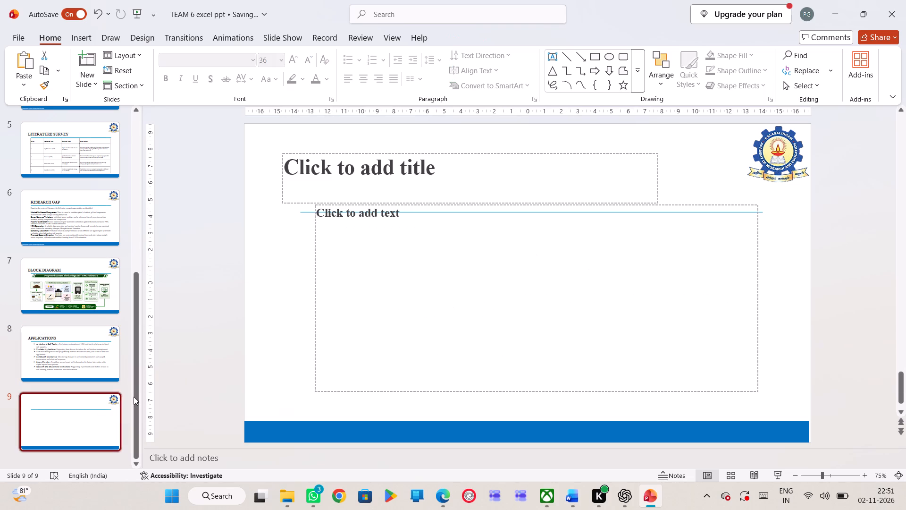
pyautogui.click(365, 172)
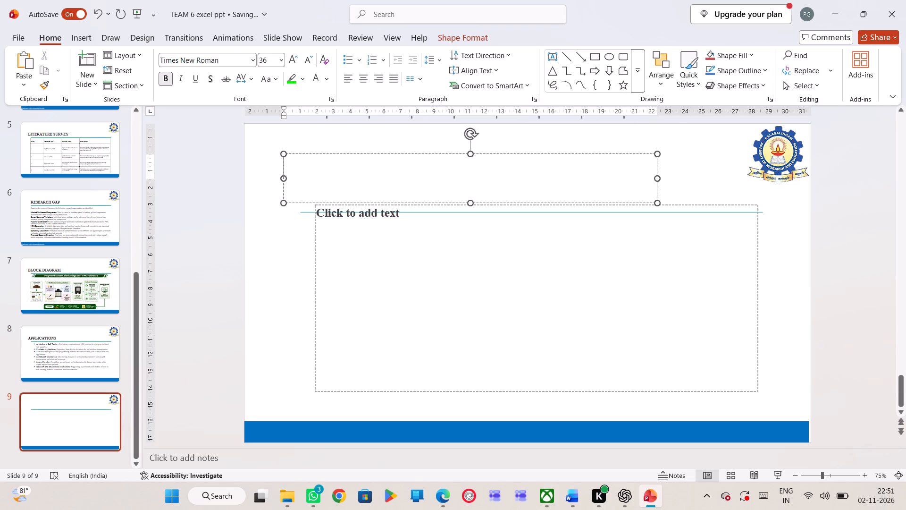
pyautogui.write('CHALLENGES AND CONCLUSION')
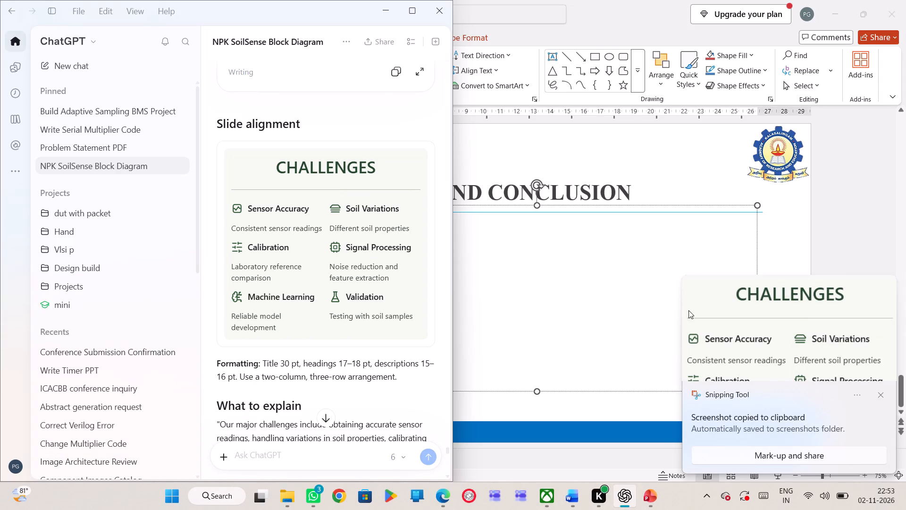
pyautogui.click(484, 297)
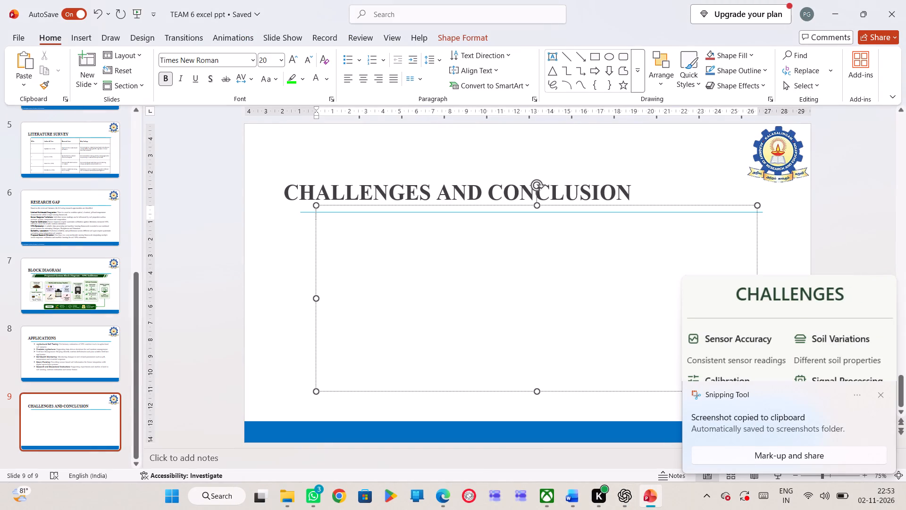
pyautogui.hotkey('ctrl', 'v')
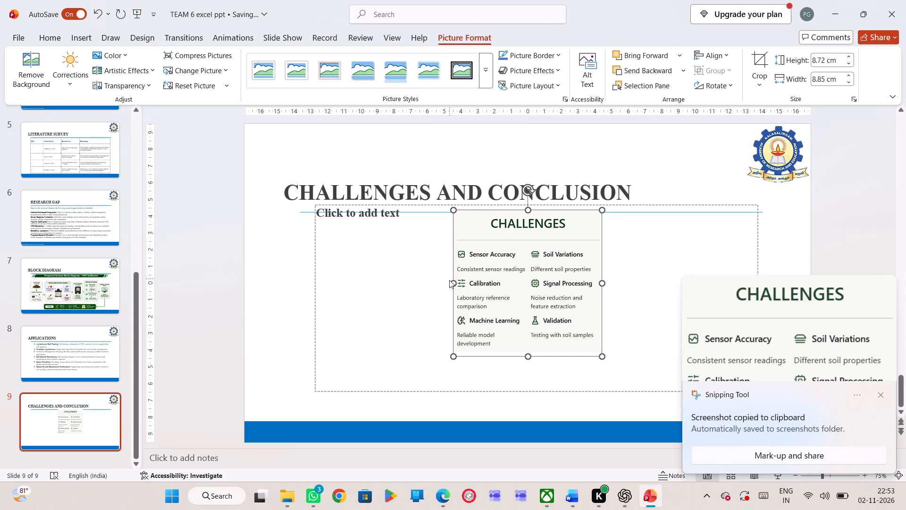
# Fit the CHALLENGES picture into the body placeholder's left side, about 11.1 cm wide, stretching from the divider line to the placeholder's bottom edge.
pyautogui.moveTo(547, 269); pyautogui.dragTo(449, 289)
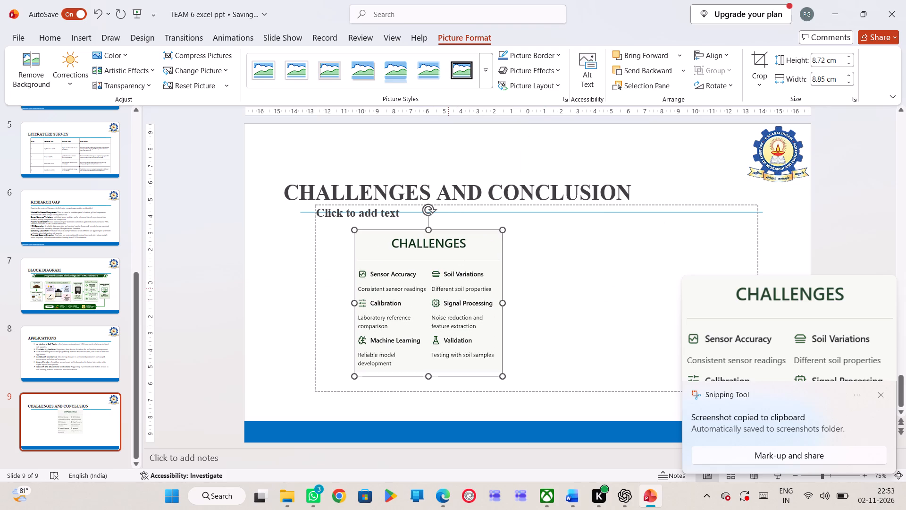
pyautogui.moveTo(353, 303); pyautogui.dragTo(323, 306)
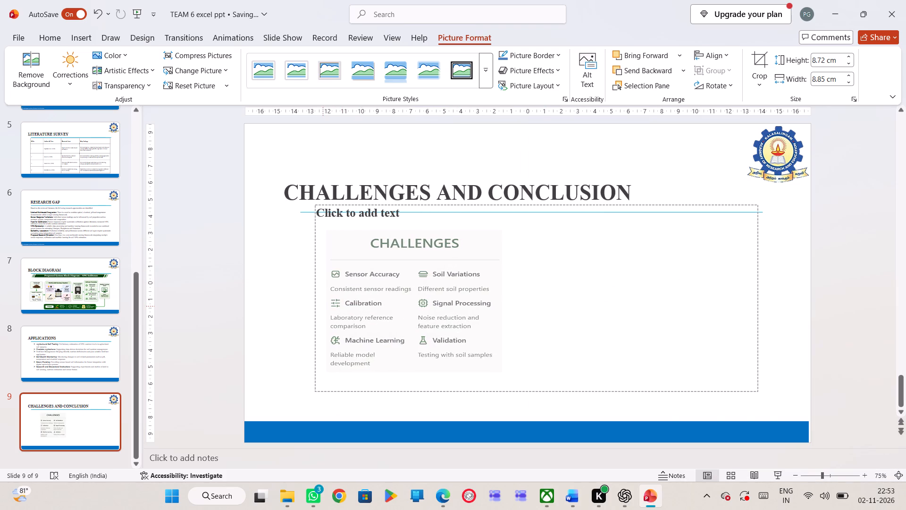
pyautogui.moveTo(323, 306); pyautogui.dragTo(317, 306)
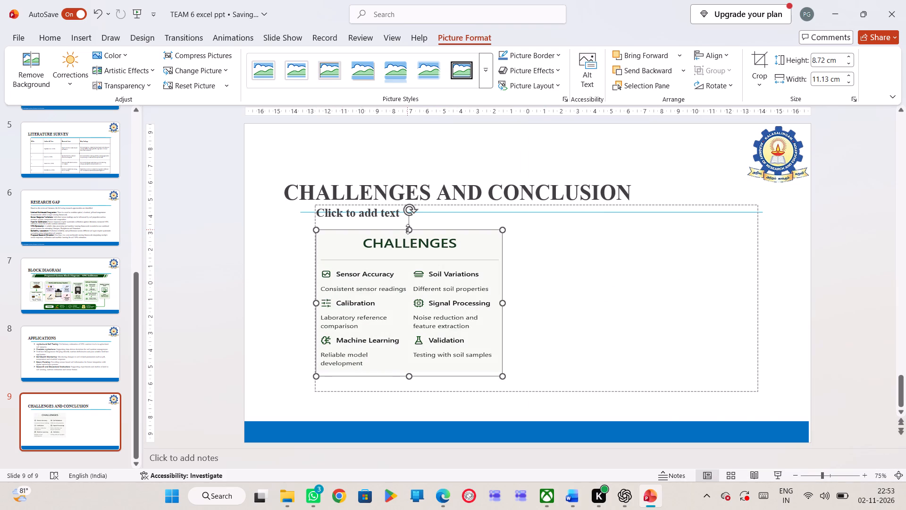
pyautogui.moveTo(408, 229); pyautogui.dragTo(406, 212)
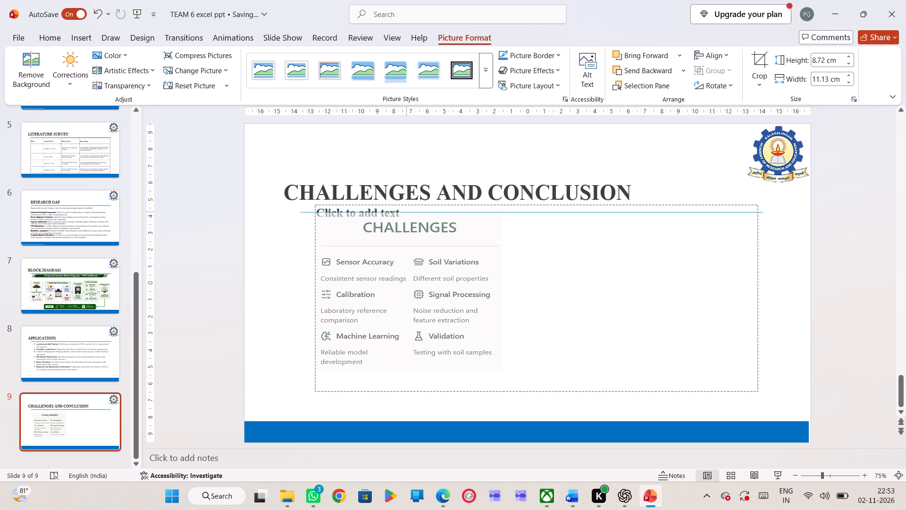
pyautogui.moveTo(406, 212); pyautogui.dragTo(407, 213)
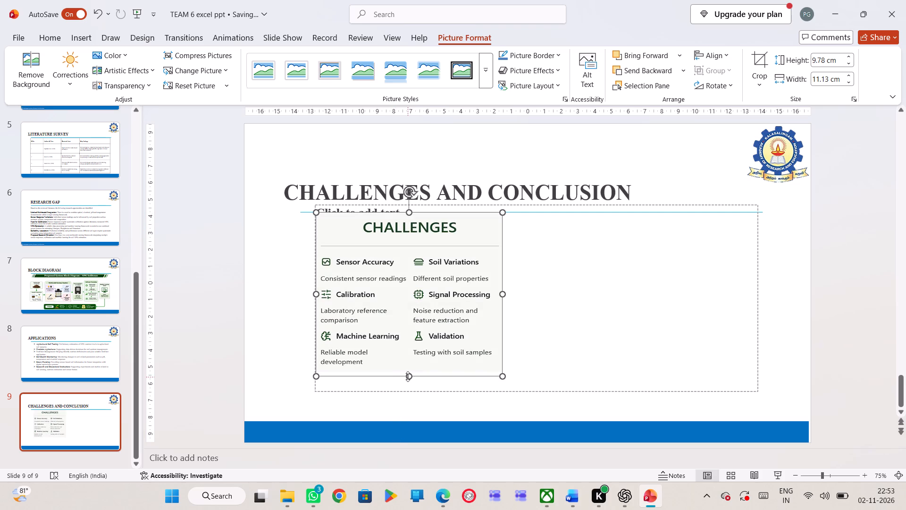
pyautogui.moveTo(407, 377); pyautogui.dragTo(409, 391)
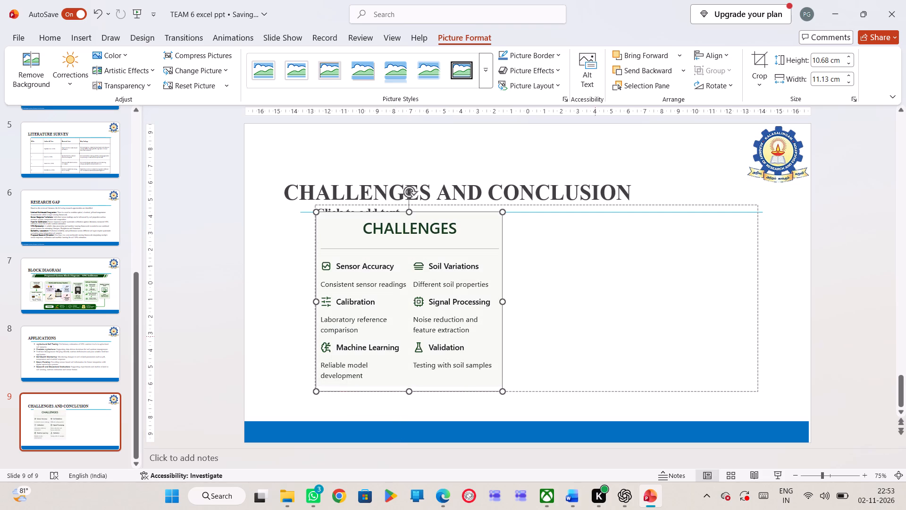
pyautogui.click(592, 337)
pyautogui.click(435, 372)
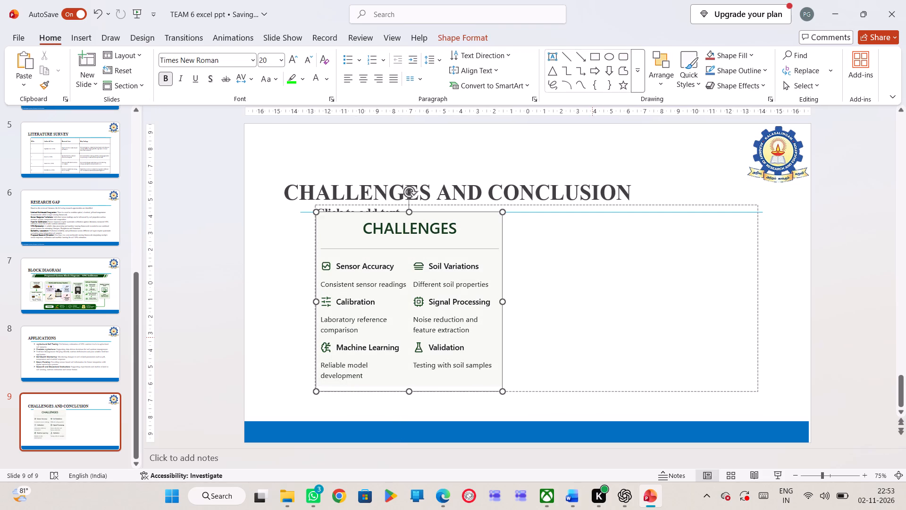
pyautogui.click(409, 391)
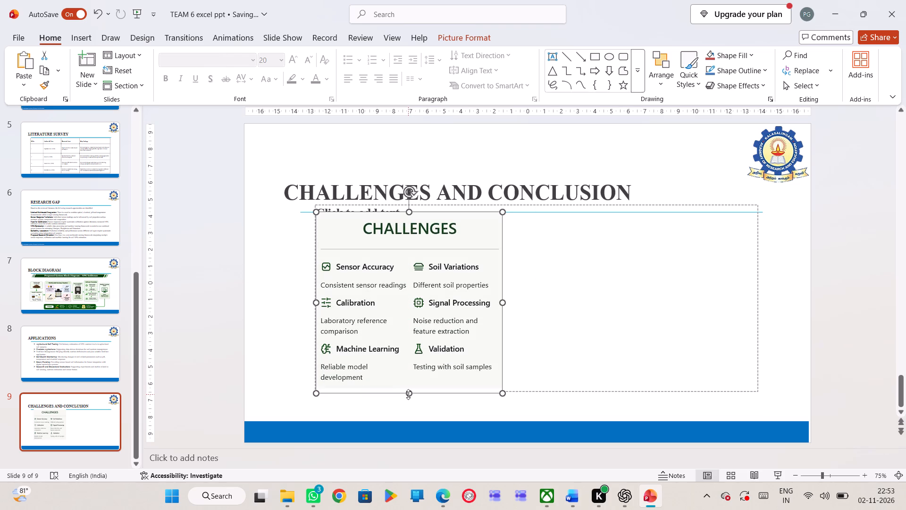
# Delete the empty body text placeholder from slide 9, keeping the CHALLENGES picture.
pyautogui.click(647, 310)
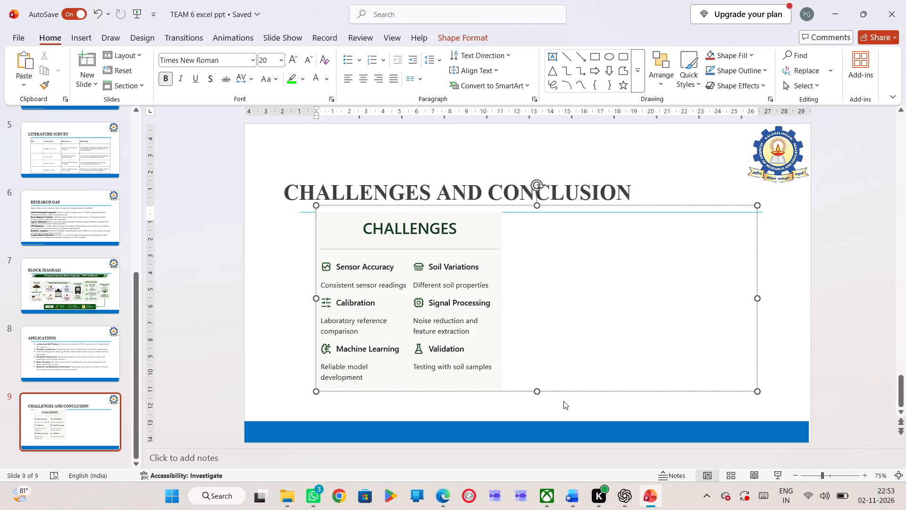
pyautogui.click(551, 316)
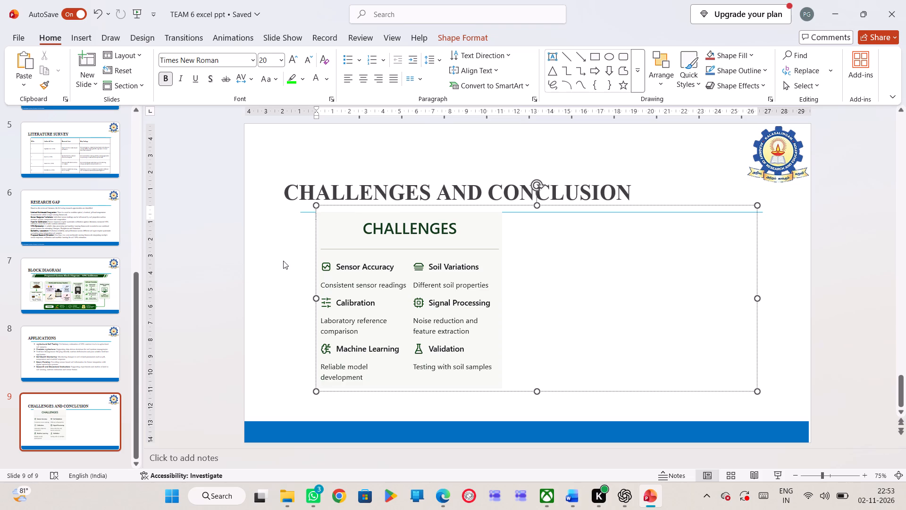
pyautogui.click(283, 261)
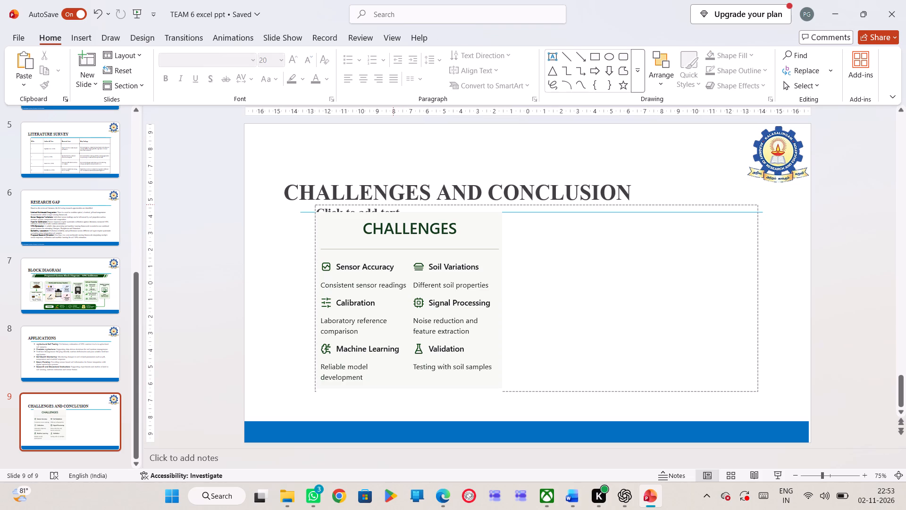
pyautogui.click(393, 205)
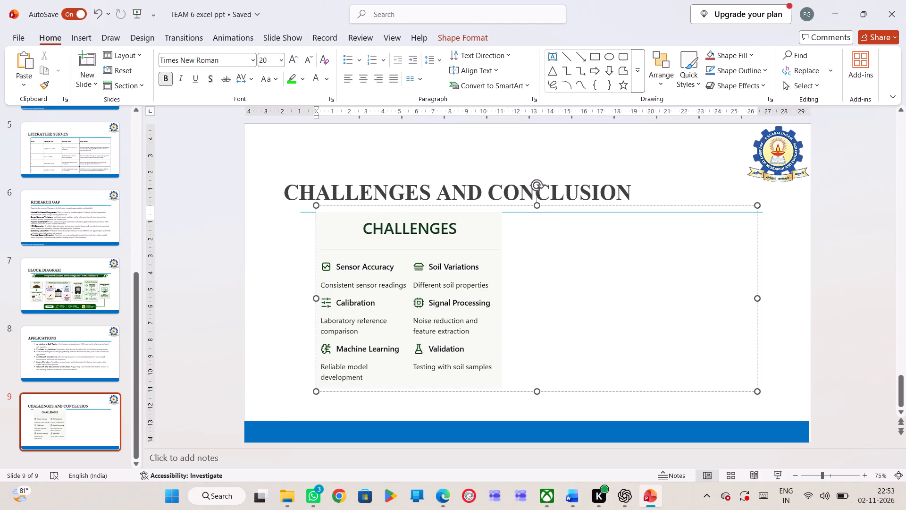
pyautogui.moveTo(391, 205); pyautogui.dragTo(403, 152)
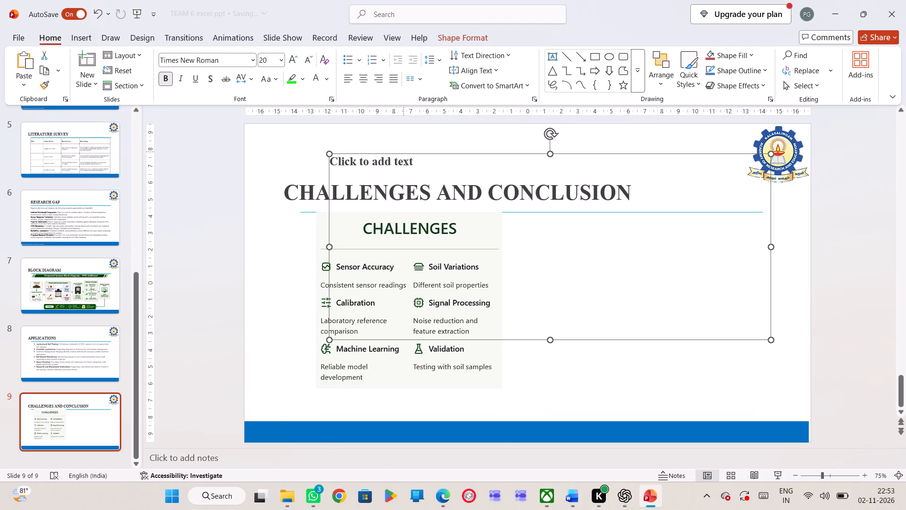
pyautogui.click(396, 164)
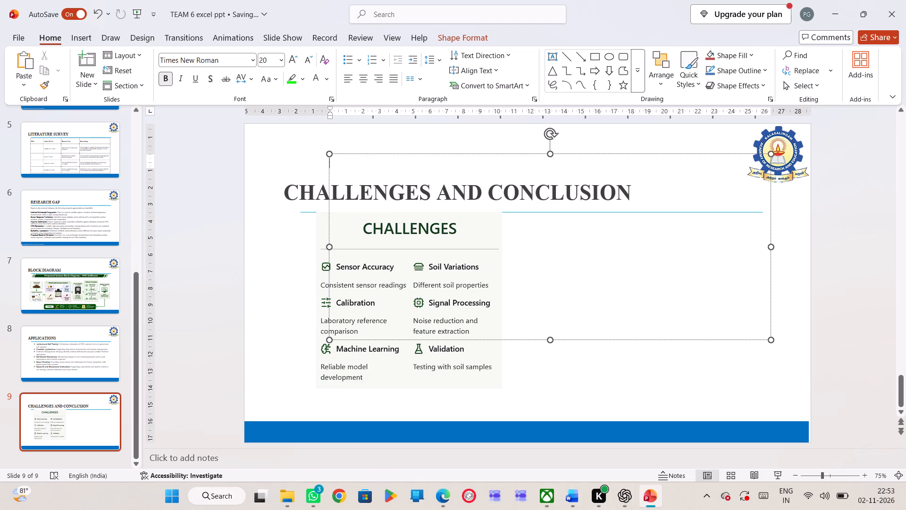
pyautogui.press('Delete')
pyautogui.click(529, 265)
pyautogui.press('Delete')
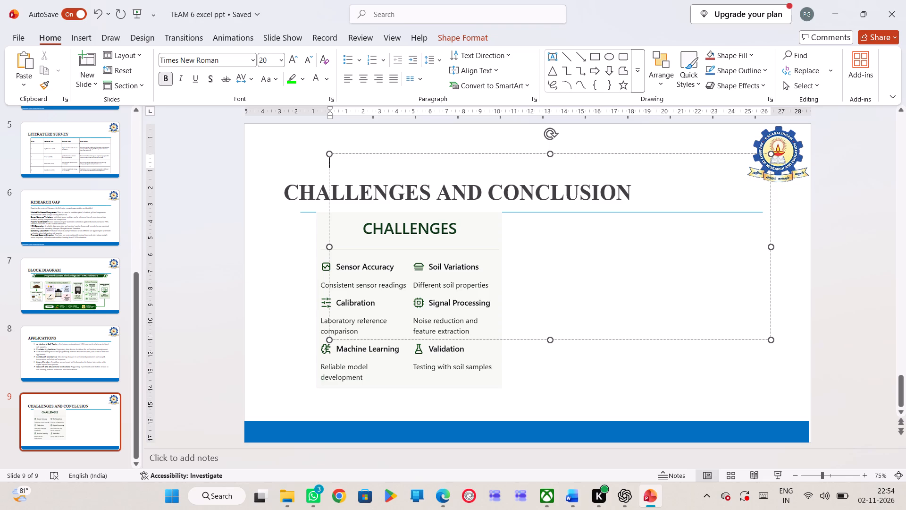
pyautogui.click(596, 339)
pyautogui.press('Delete')
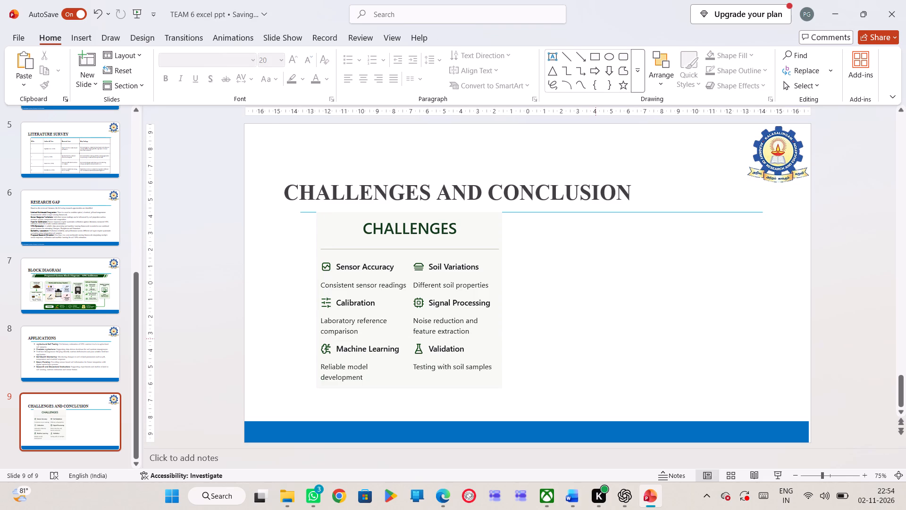
pyautogui.click(439, 268)
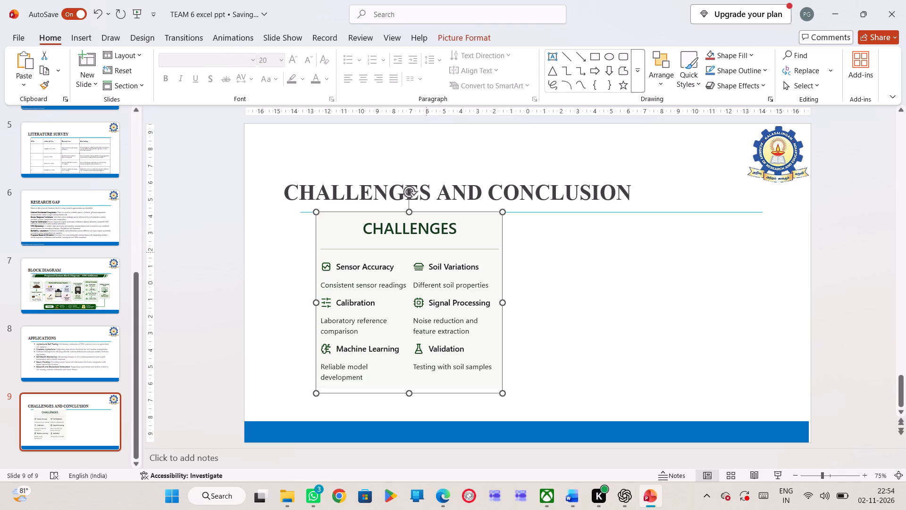
pyautogui.click(316, 213)
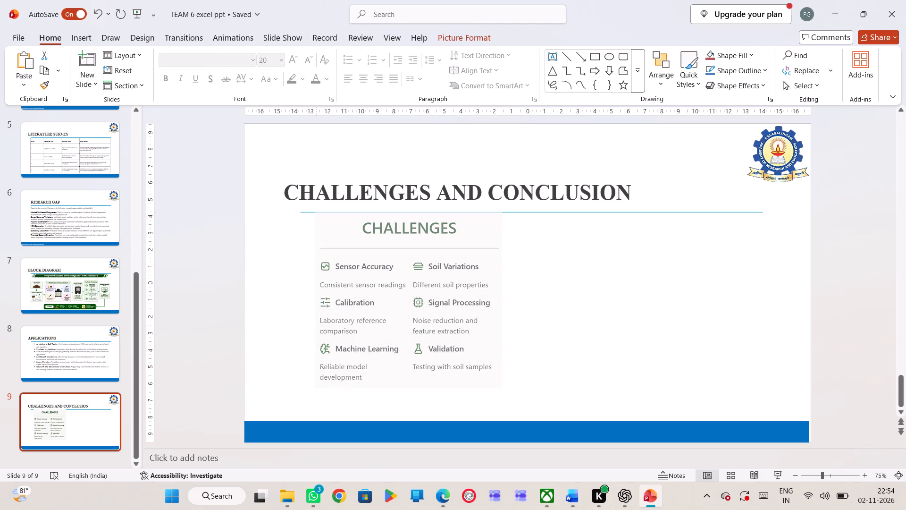
pyautogui.moveTo(316, 213); pyautogui.dragTo(308, 264)
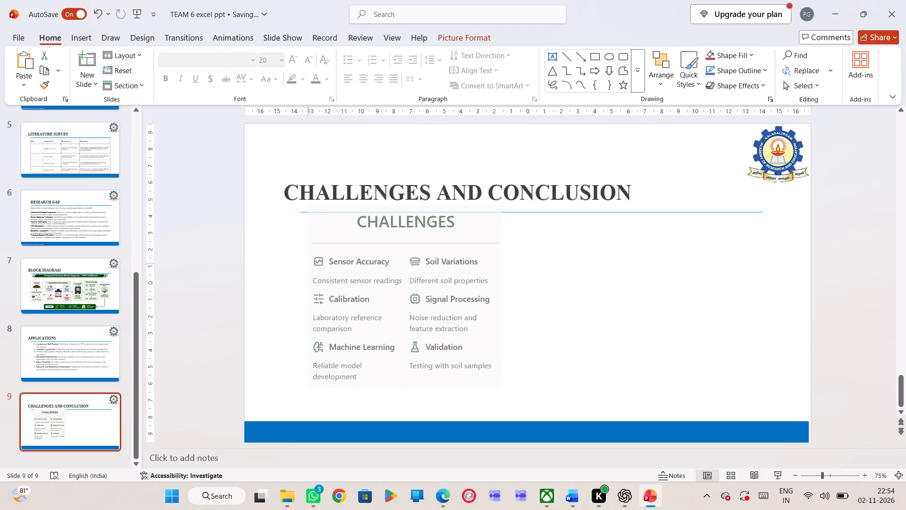
pyautogui.moveTo(308, 264); pyautogui.dragTo(322, 225)
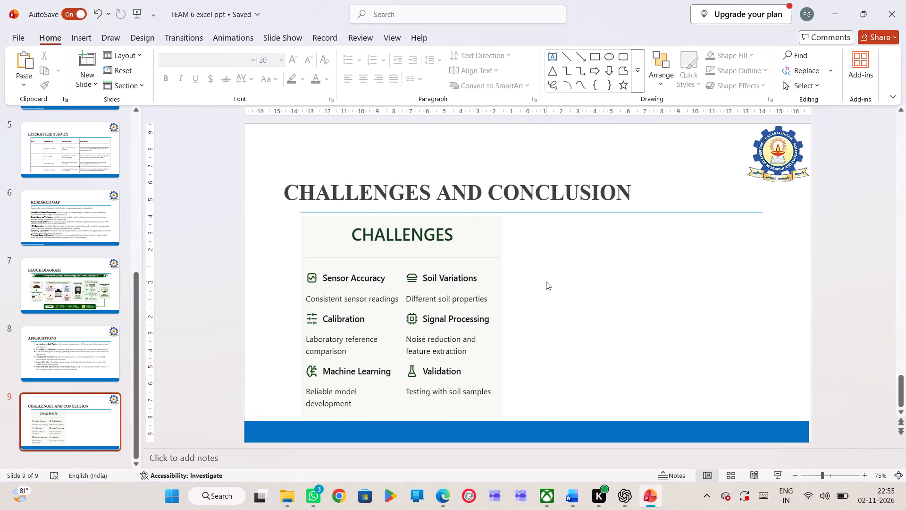
pyautogui.hotkey('ctrl', 'v')
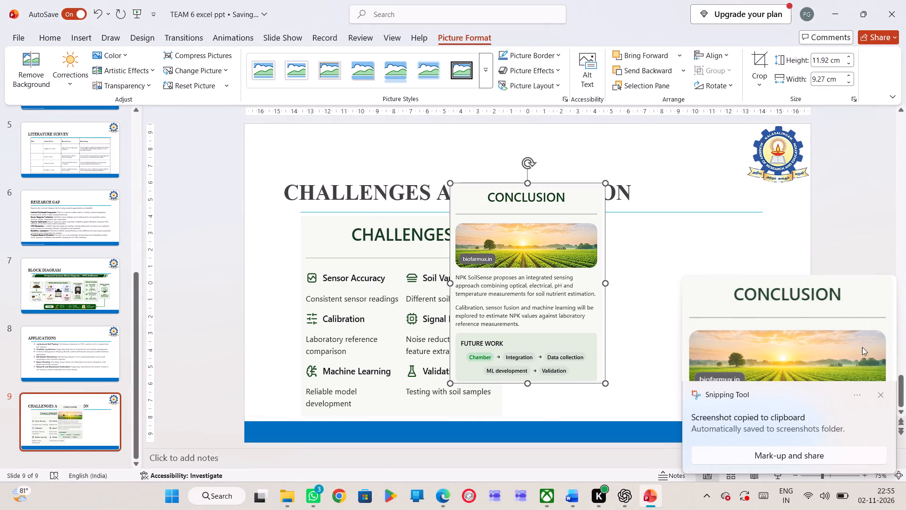
pyautogui.click(881, 396)
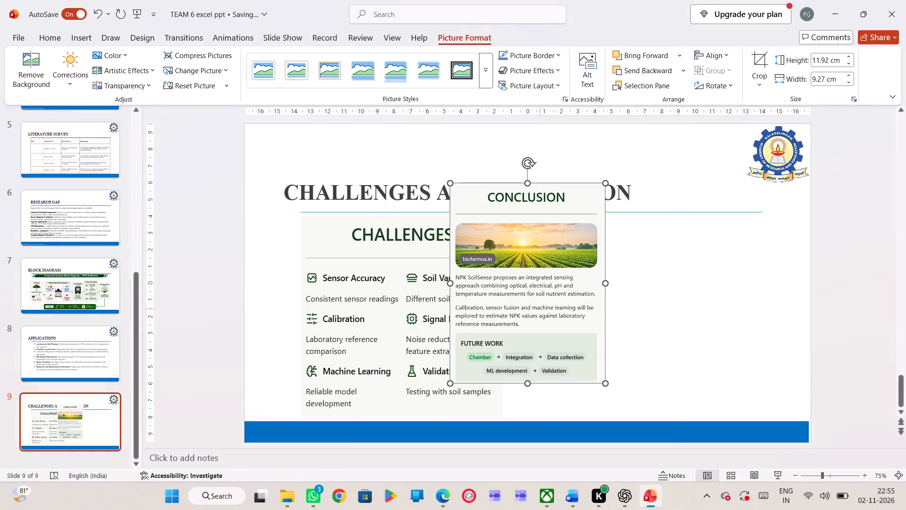
pyautogui.moveTo(540, 309); pyautogui.dragTo(639, 341)
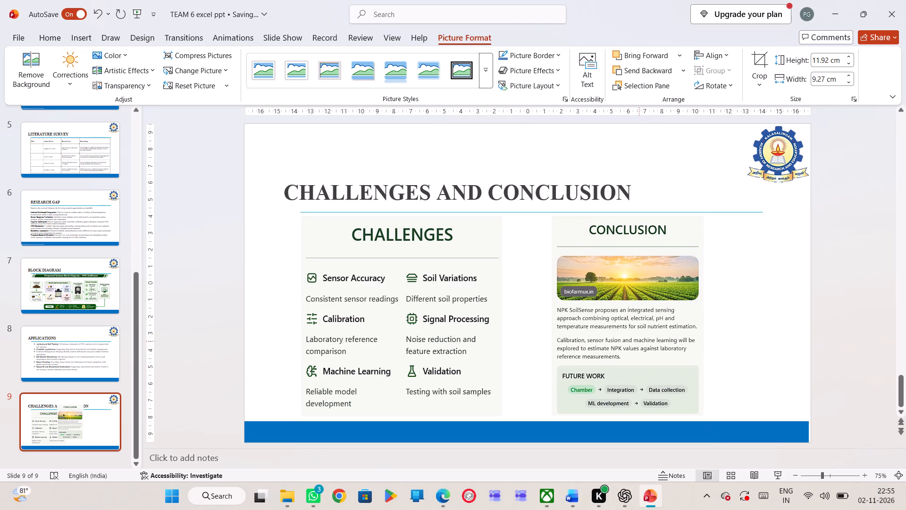
# Widen the CONCLUSION picture to fill the space between the CHALLENGES picture and the divider line's right end, reaching down to the blue footer bar.
pyautogui.moveTo(639, 341); pyautogui.dragTo(639, 341)
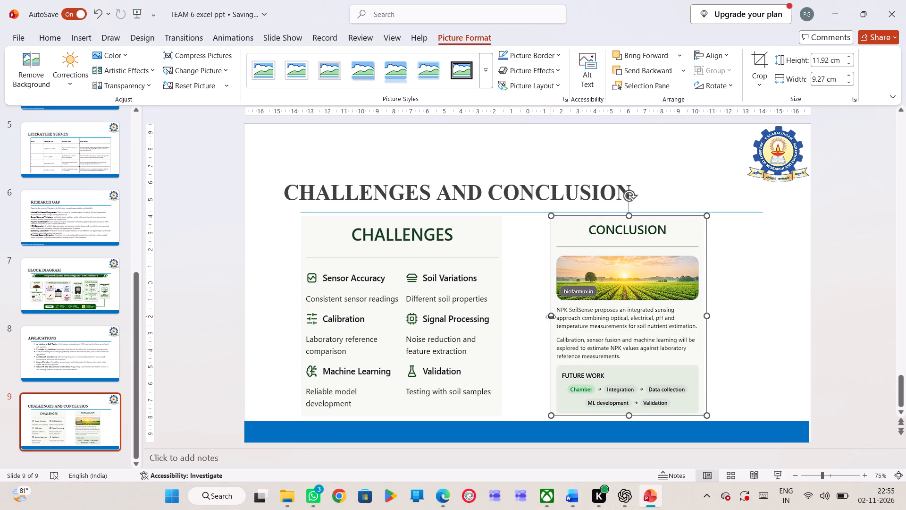
pyautogui.moveTo(551, 317); pyautogui.dragTo(513, 324)
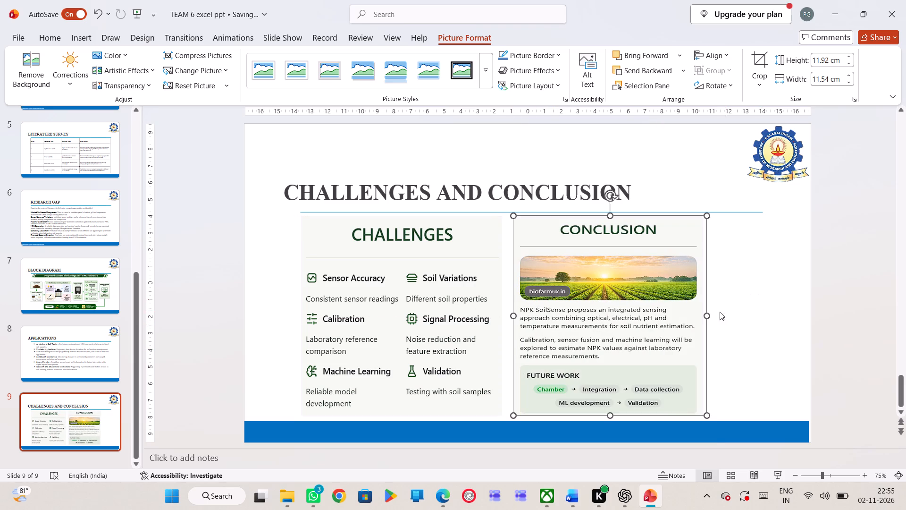
pyautogui.moveTo(705, 316); pyautogui.dragTo(762, 312)
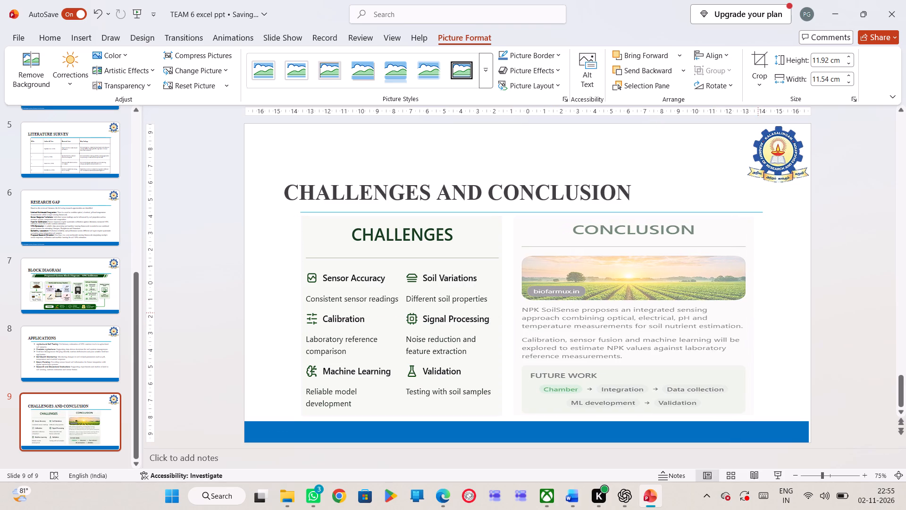
pyautogui.moveTo(762, 312); pyautogui.dragTo(765, 313)
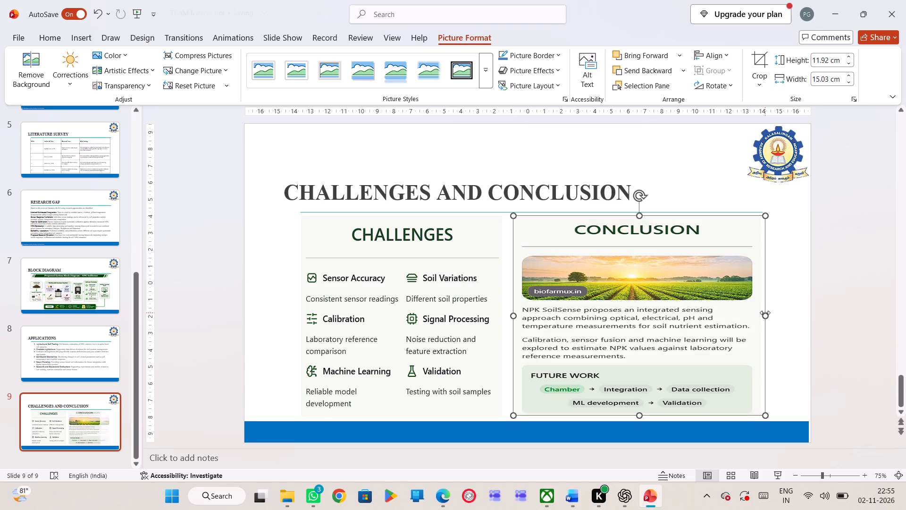
pyautogui.moveTo(513, 313); pyautogui.dragTo(529, 321)
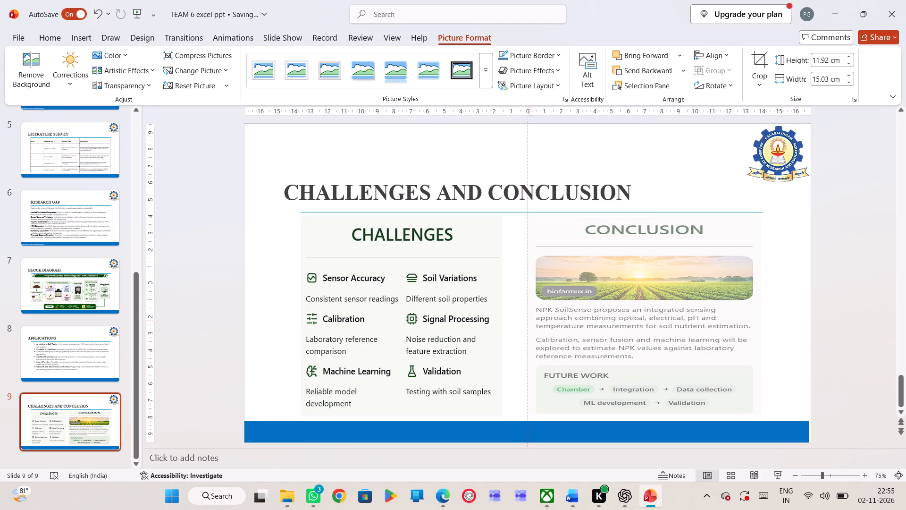
pyautogui.moveTo(529, 321); pyautogui.dragTo(526, 321)
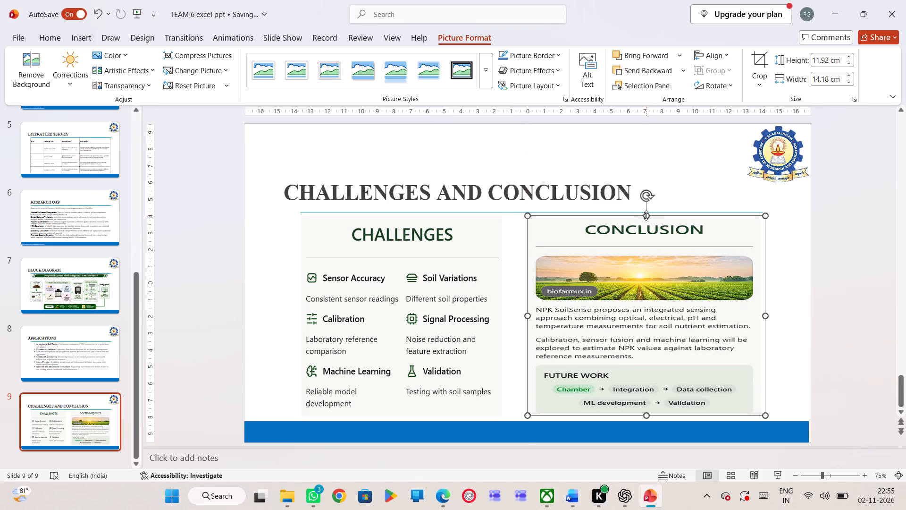
pyautogui.click(647, 215)
pyautogui.click(511, 338)
pyautogui.click(587, 379)
pyautogui.moveTo(527, 417); pyautogui.dragTo(526, 422)
pyautogui.click(505, 331)
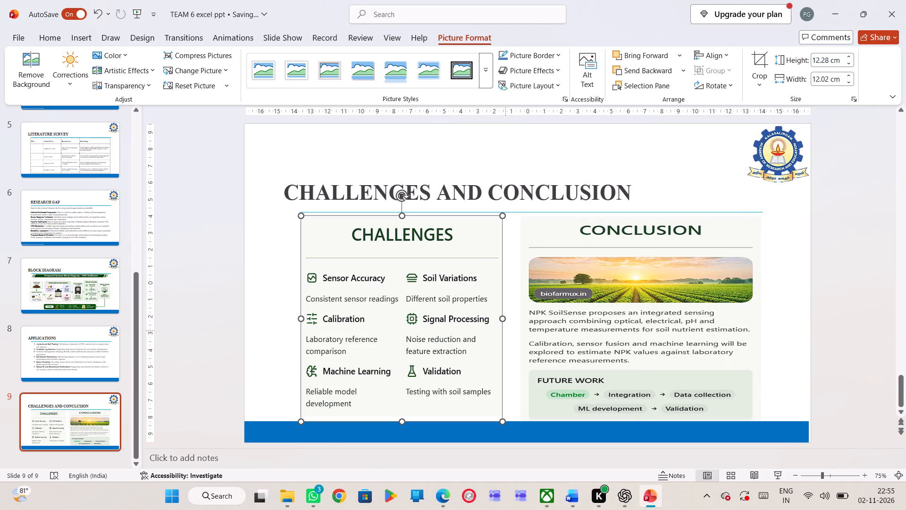
pyautogui.click(508, 341)
# Add a new slide 10 after the CHALLENGES AND CONCLUSION slide and title it THANK YOU.
pyautogui.scroll(-1, 70, 398)
pyautogui.click(84, 56)
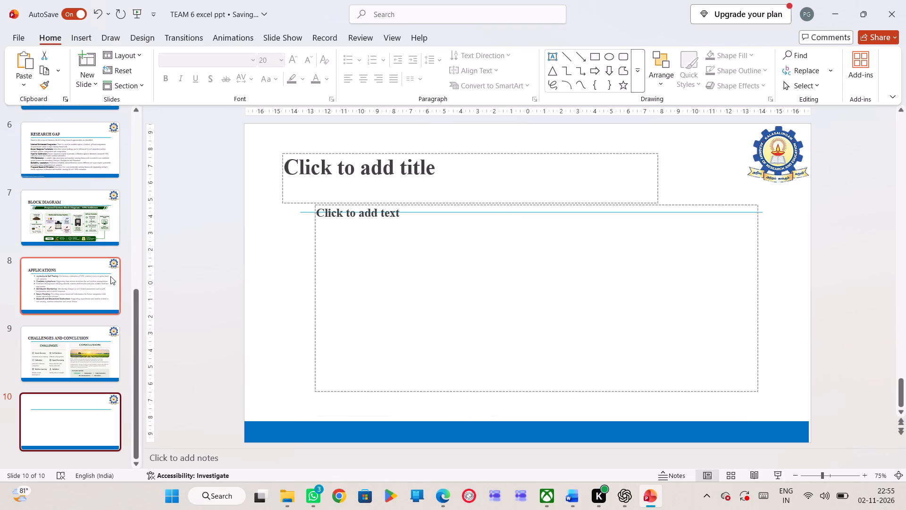
pyautogui.click(356, 185)
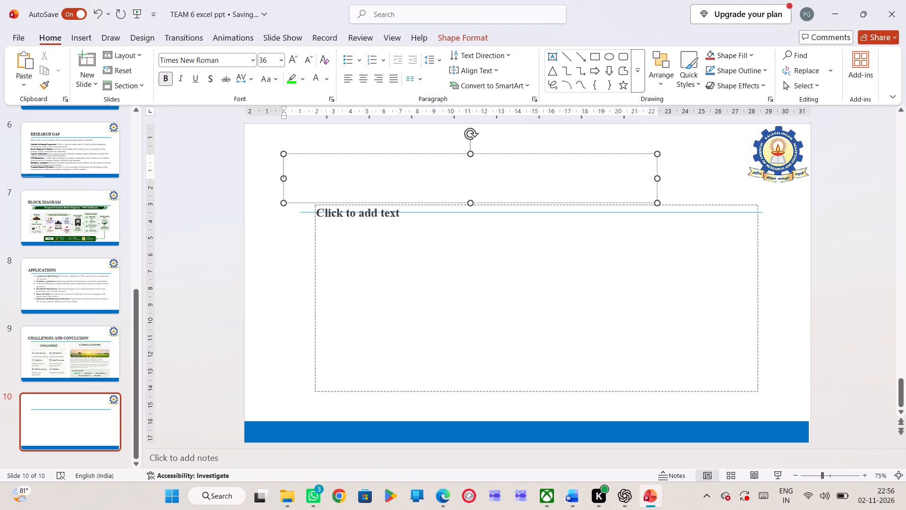
pyautogui.hotkey('shift', 't')
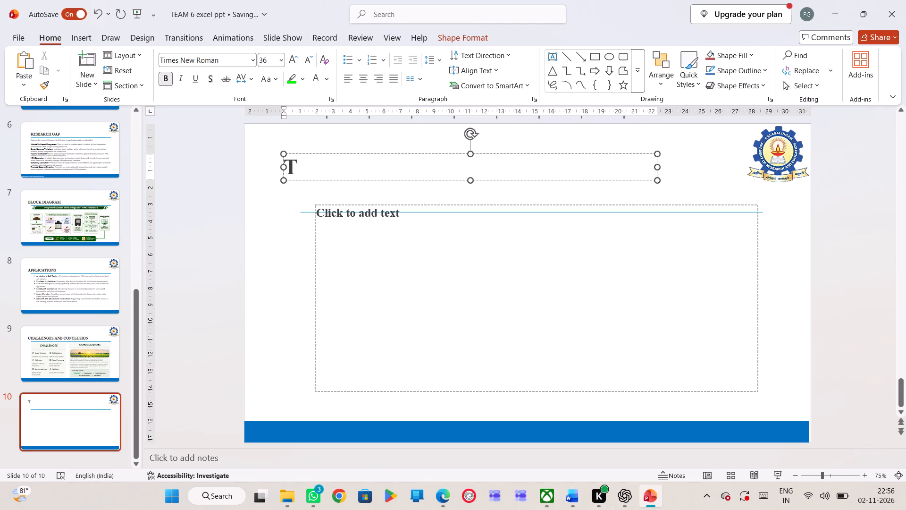
pyautogui.write('HANK')
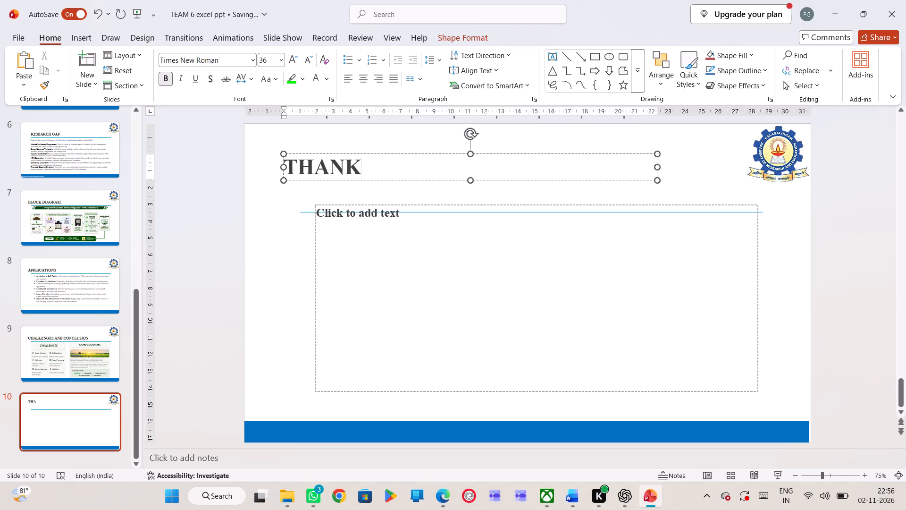
pyautogui.press('space')
pyautogui.write('YOU')
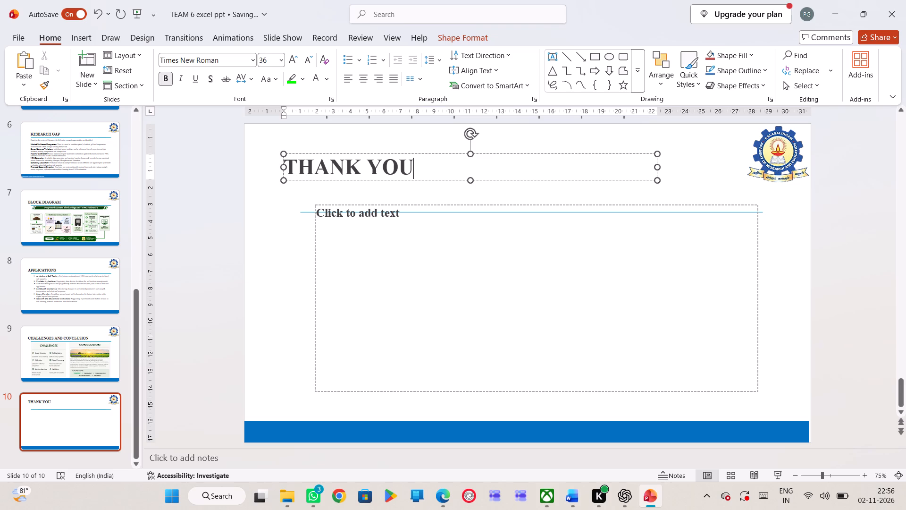
# Resize the THANK YOU title box on slide 10 so its text sits near the middle of the slide, below the divider line.
pyautogui.moveTo(428, 170); pyautogui.dragTo(308, 169)
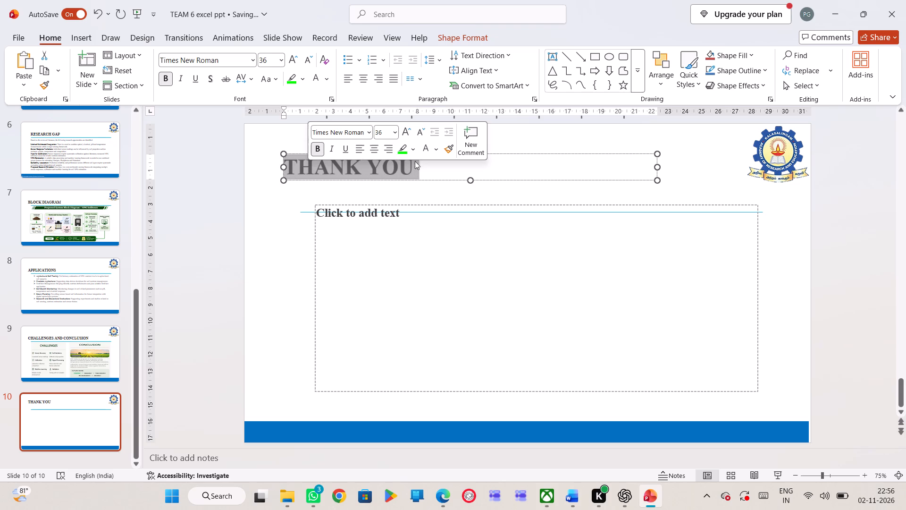
pyautogui.click(419, 186)
pyautogui.moveTo(470, 181); pyautogui.dragTo(470, 209)
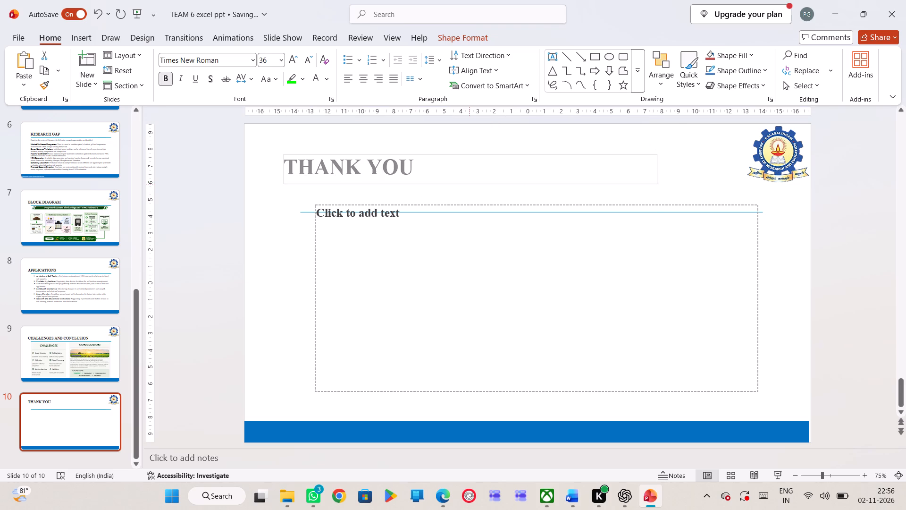
pyautogui.moveTo(470, 209); pyautogui.dragTo(440, 389)
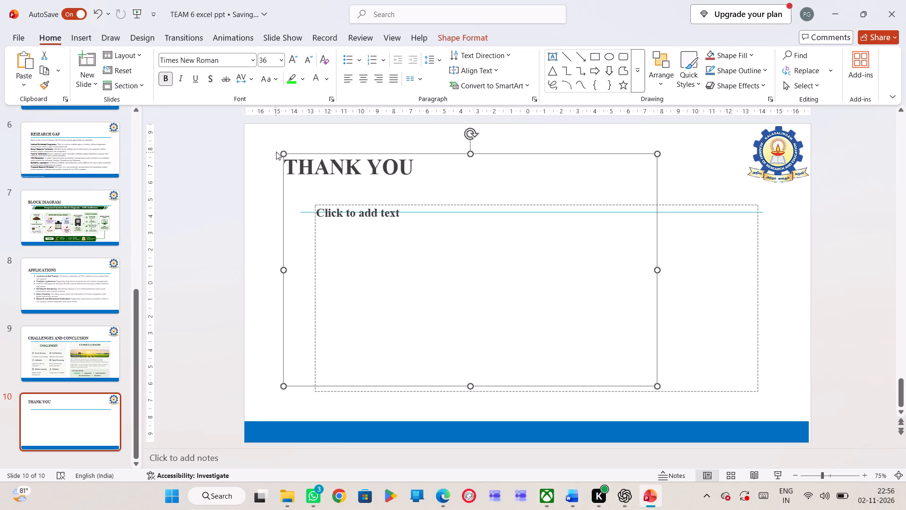
pyautogui.moveTo(284, 154); pyautogui.dragTo(444, 263)
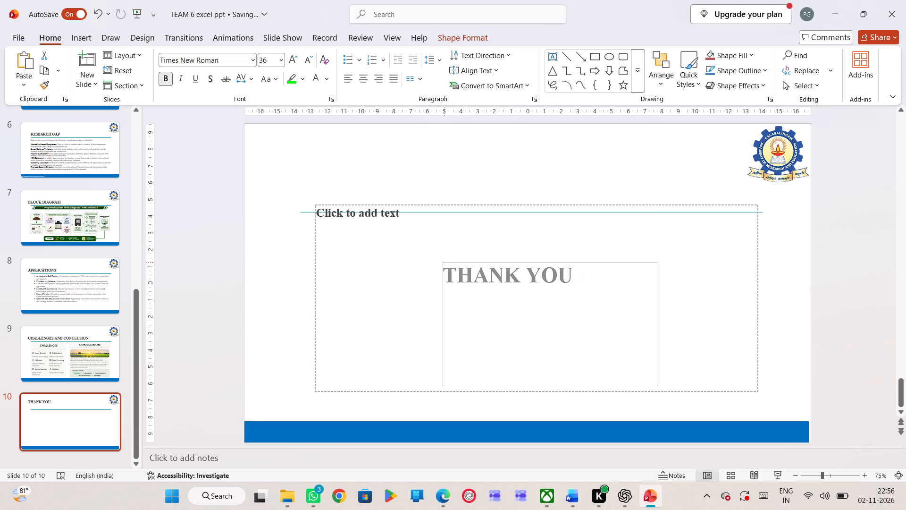
pyautogui.moveTo(444, 263); pyautogui.dragTo(437, 263)
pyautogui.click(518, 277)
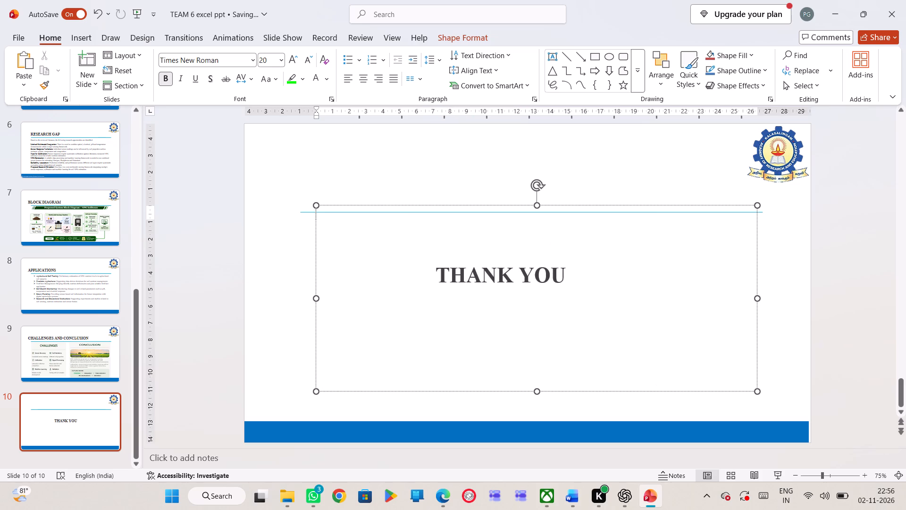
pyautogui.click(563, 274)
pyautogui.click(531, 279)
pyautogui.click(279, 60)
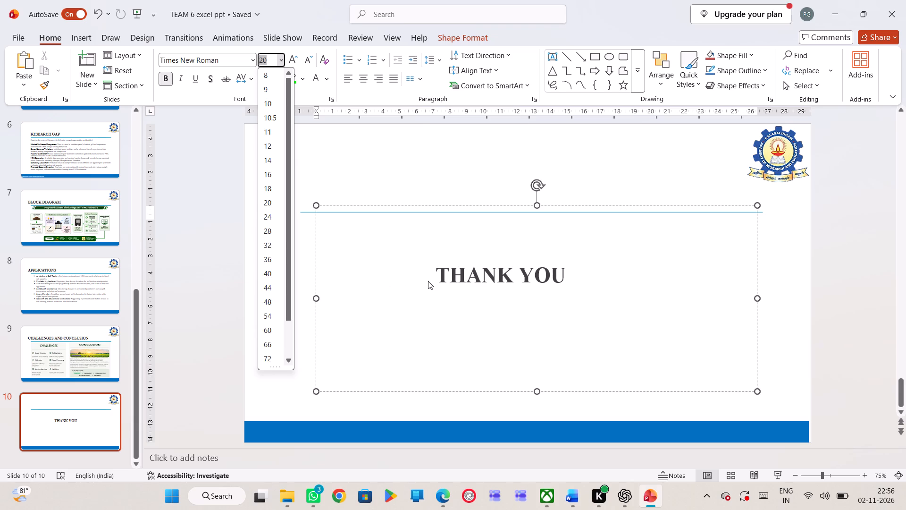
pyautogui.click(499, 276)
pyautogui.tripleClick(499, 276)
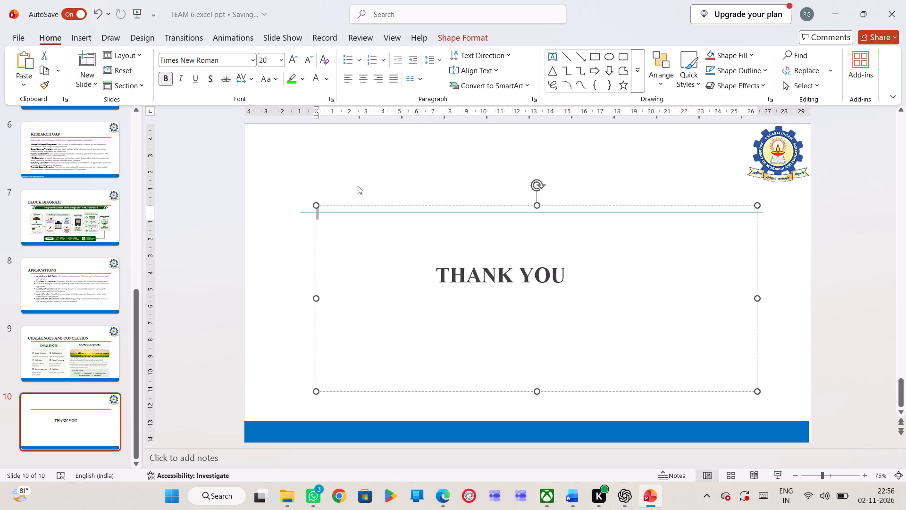
# Delete the empty body text placeholder from slide 10, keeping the THANK YOU title.
pyautogui.click(361, 204)
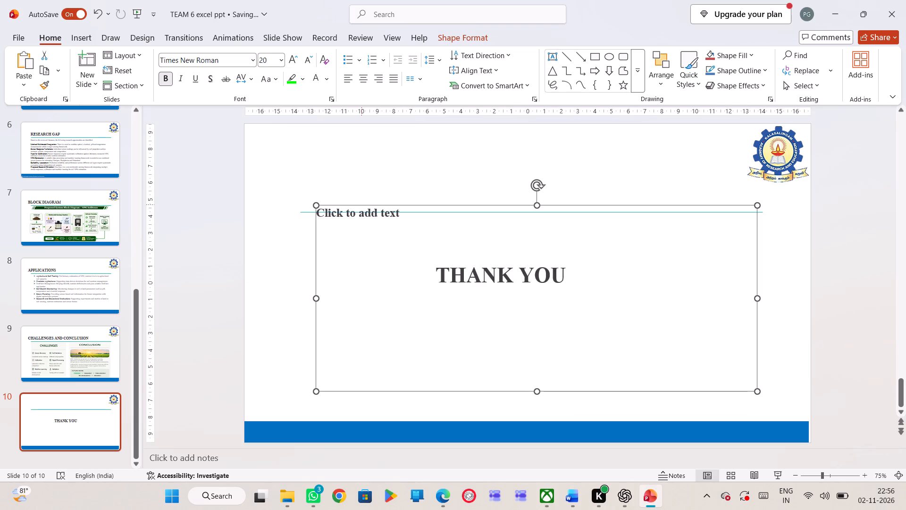
pyautogui.press('Delete')
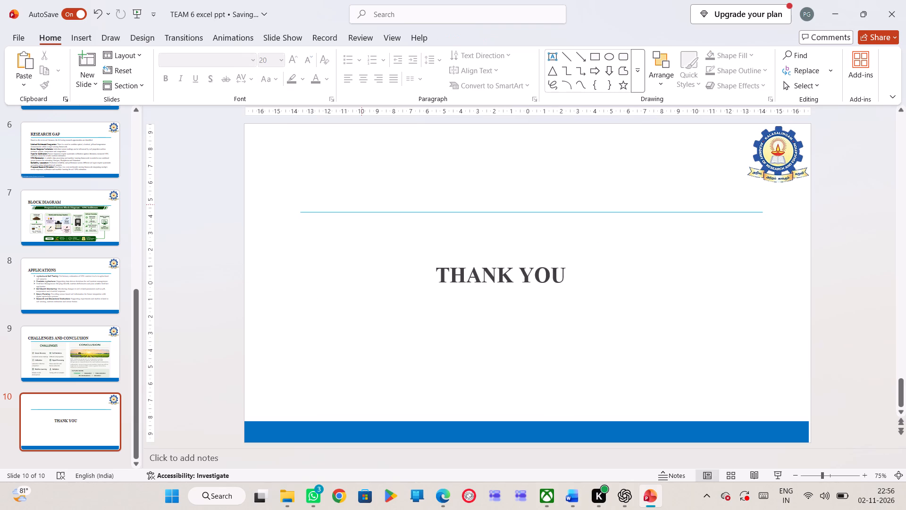
# Set the font size of the THANK YOU title text on slide 10 to 44.
pyautogui.click(485, 280)
pyautogui.tripleClick(517, 274)
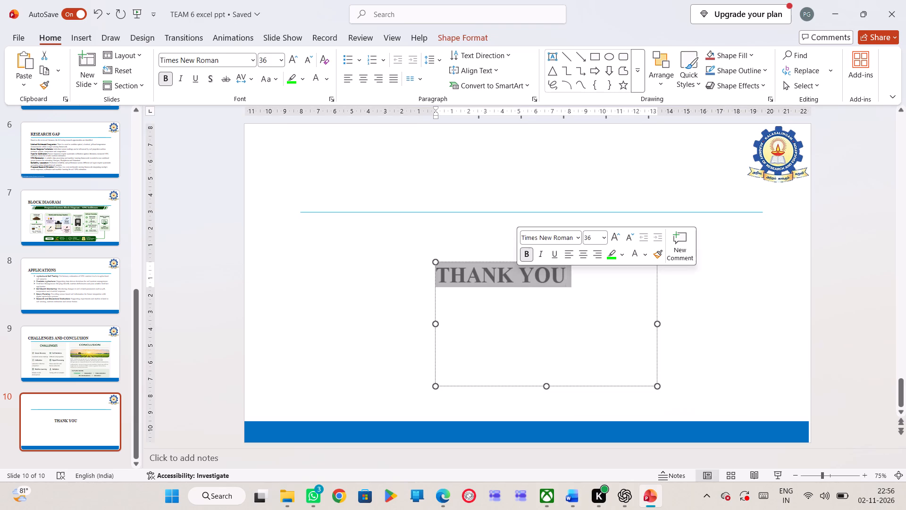
pyautogui.click(604, 237)
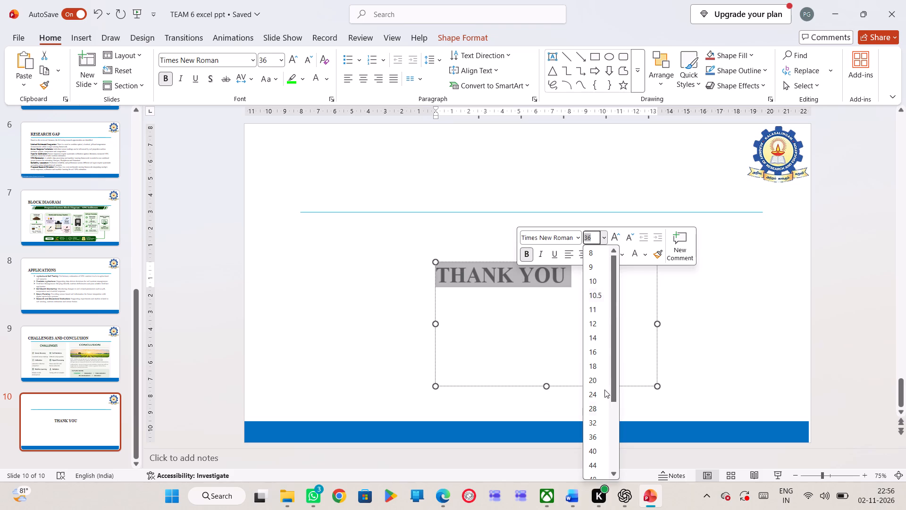
pyautogui.click(597, 462)
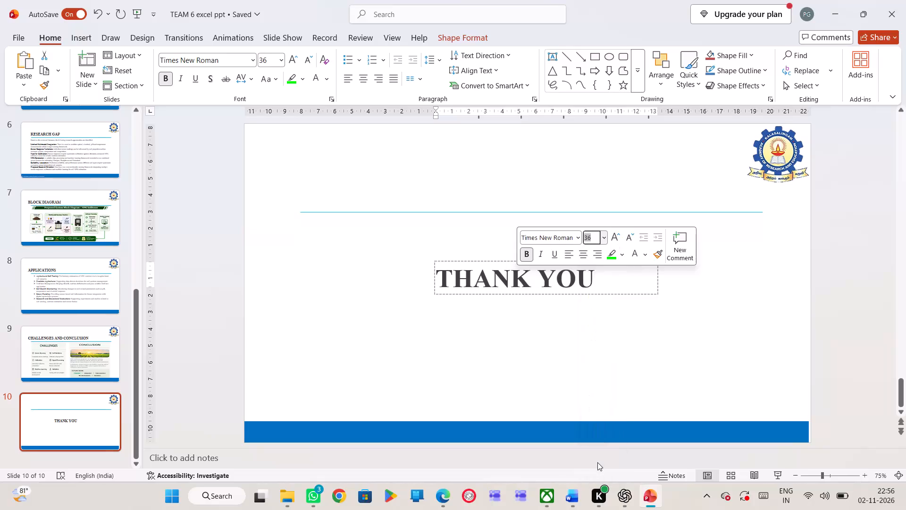
pyautogui.click(562, 339)
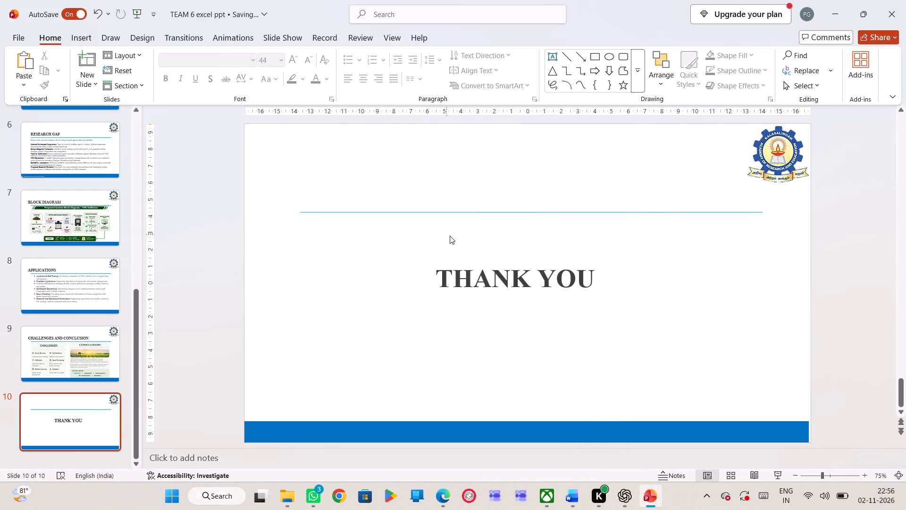
pyautogui.moveTo(410, 241); pyautogui.dragTo(297, 128)
# Run the slide show from the first slide and review the slides through to THANK YOU, rechecking APPLICATIONS and CHALLENGES AND CONCLUSION.
pyautogui.click(135, 16)
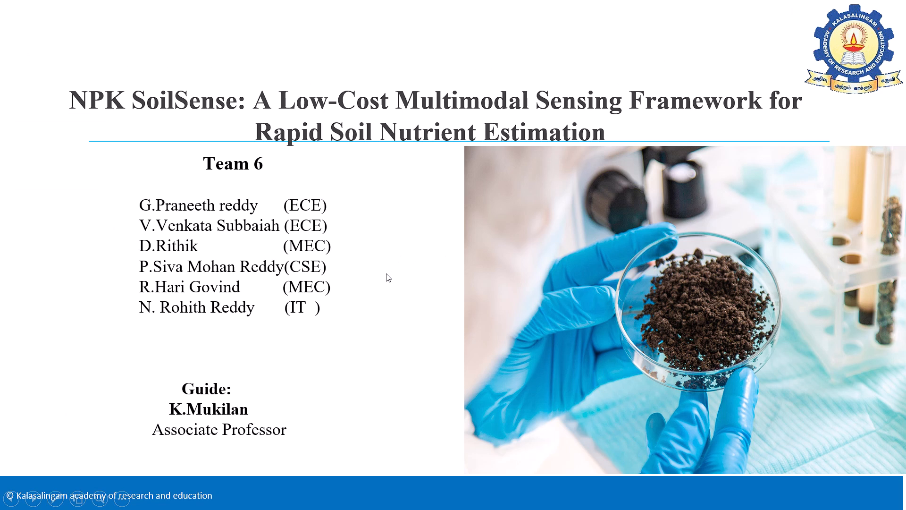
pyautogui.press('Right')
pyautogui.press('Right')
pyautogui.press('Right')
pyautogui.press('Right')
pyautogui.press('Right')
pyautogui.press('Right')
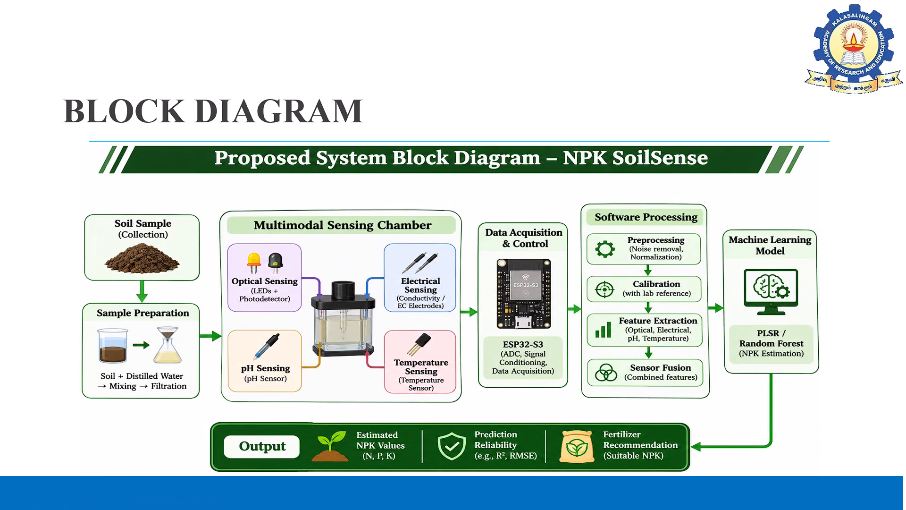
pyautogui.press('Right')
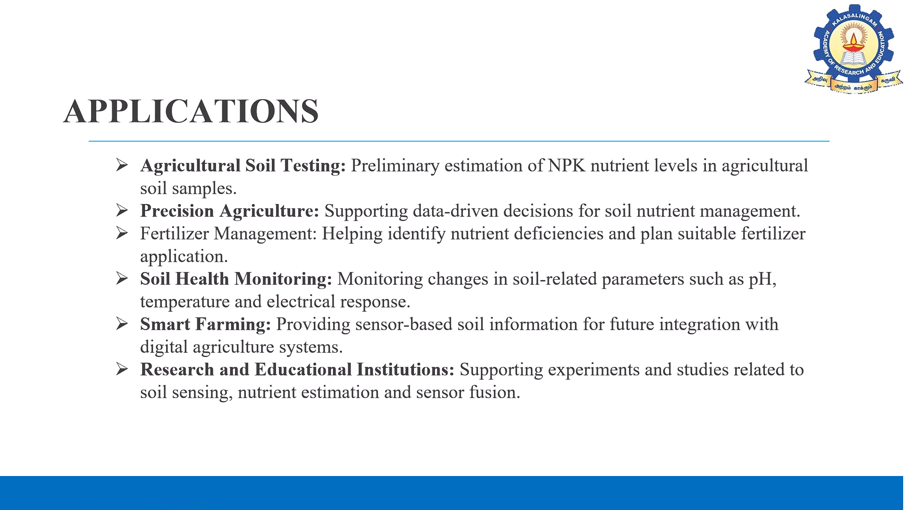
pyautogui.press('Right')
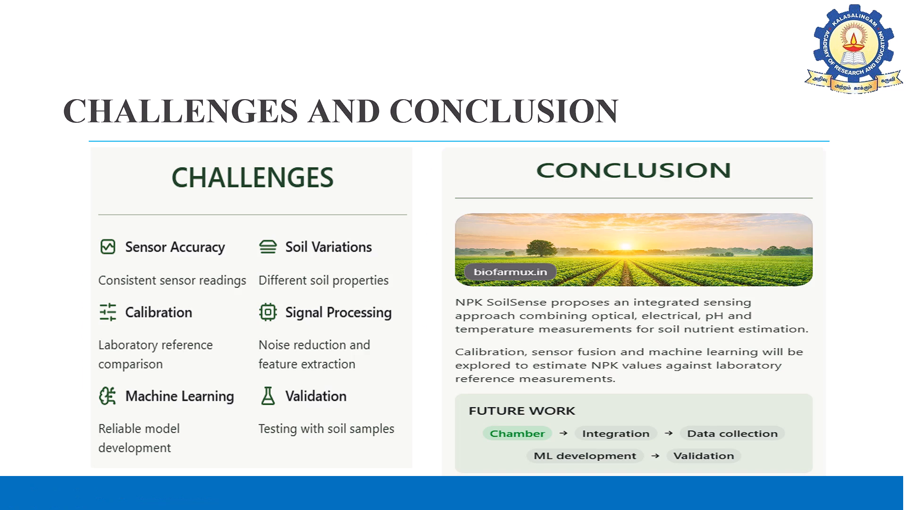
pyautogui.press('Right')
pyautogui.press('Left')
pyautogui.press('Left')
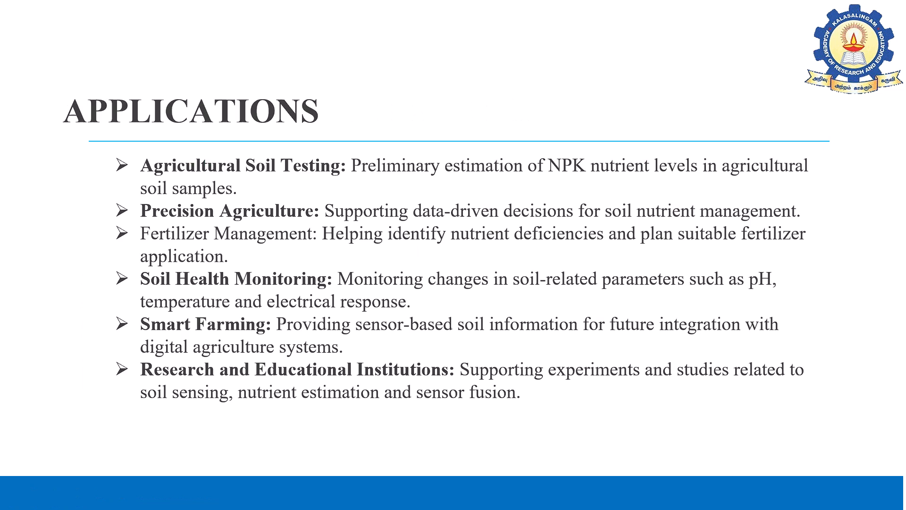
pyautogui.press('Right')
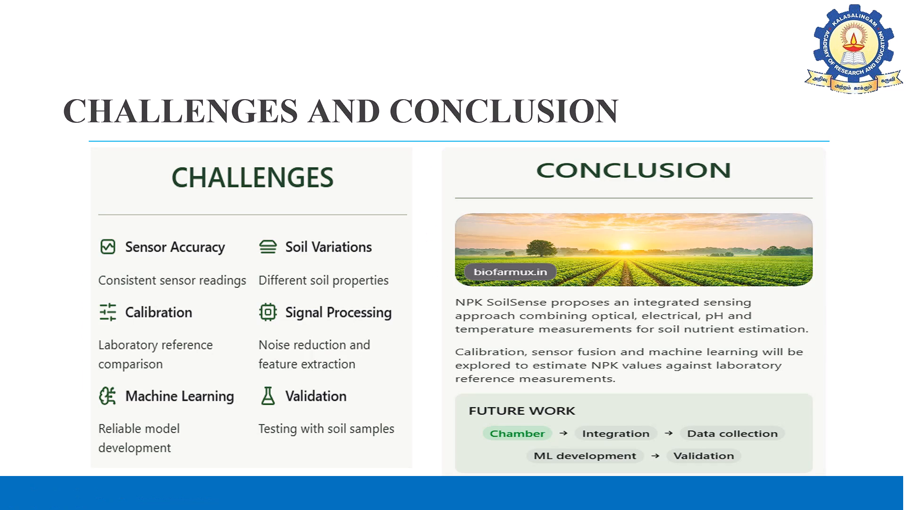
pyautogui.press('Right')
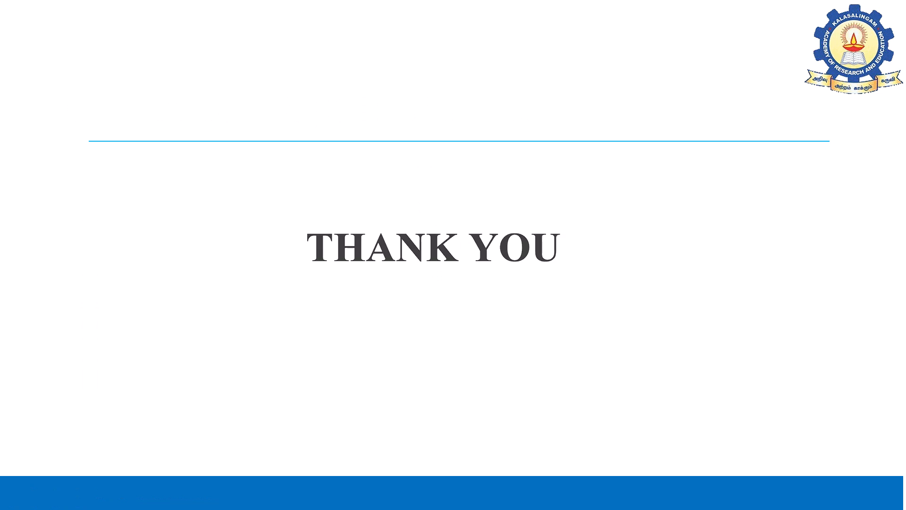
# End the slide show after THANK YOU and check the CHALLENGES AND CONCLUSION slide and the earlier slide thumbnails in the editing view.
pyautogui.press('Right')
pyautogui.press('Right')
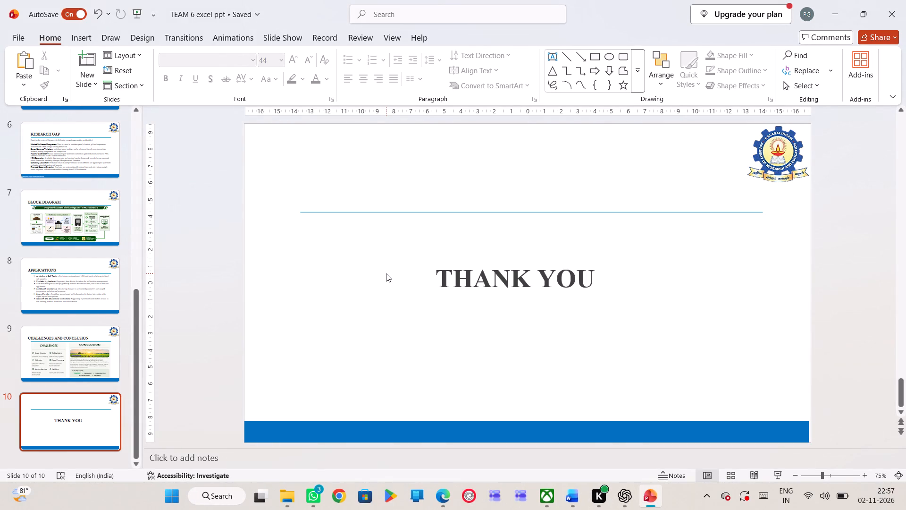
pyautogui.click(85, 357)
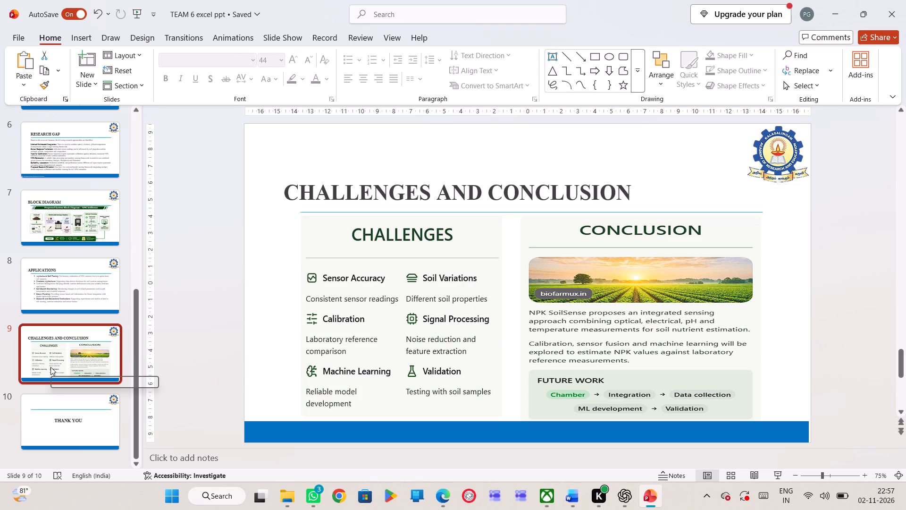
pyautogui.scroll(3, 64, 263)
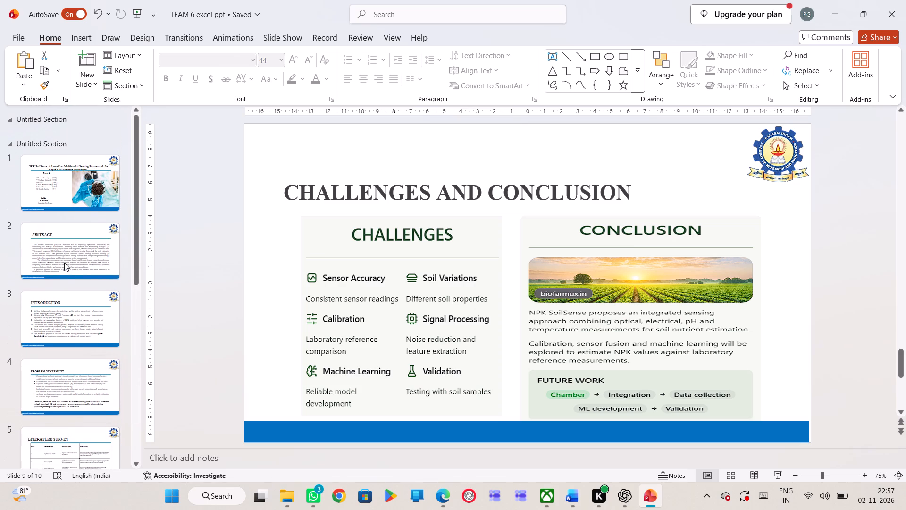
pyautogui.scroll(3, 64, 263)
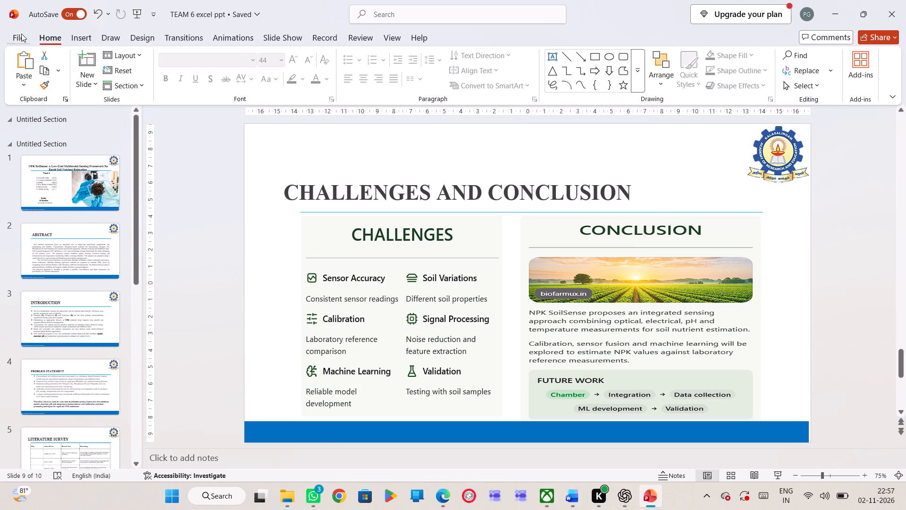
# Start saving a copy of the TEAM 6 excel ppt presentation, choosing This PC as the location.
pyautogui.click(21, 34)
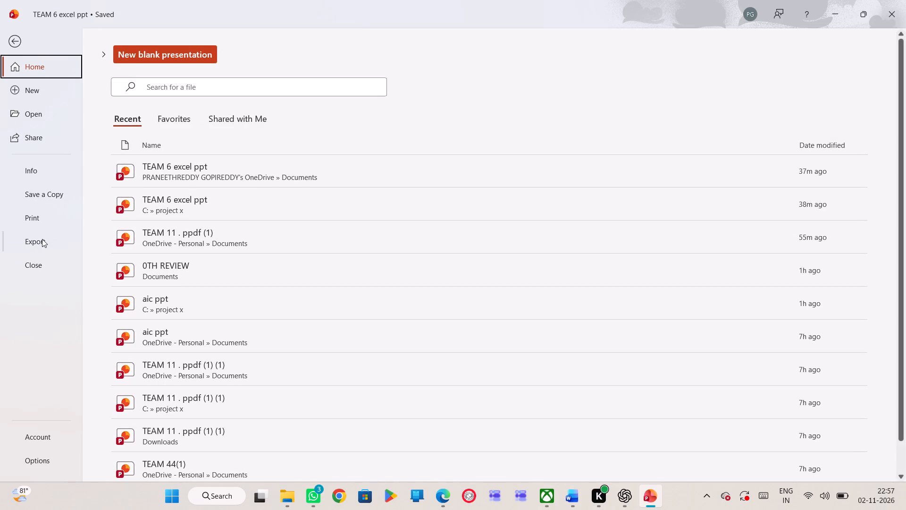
pyautogui.click(11, 38)
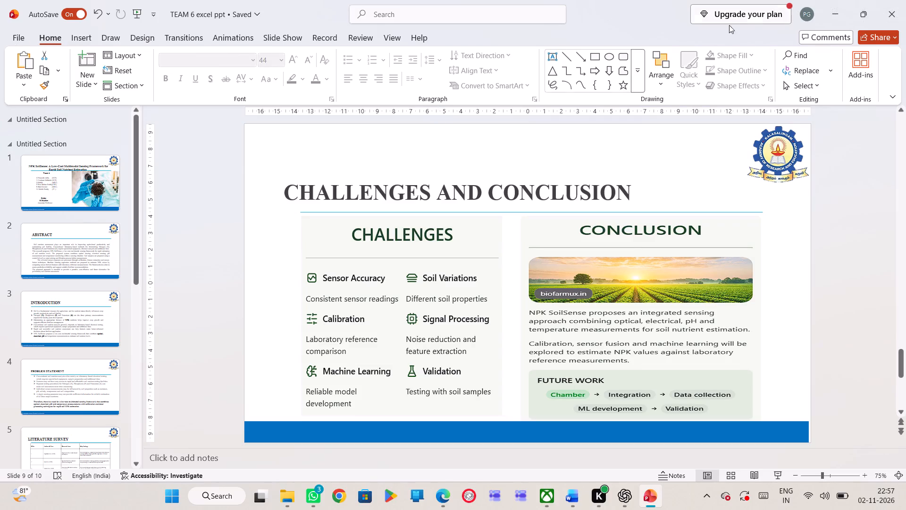
pyautogui.click(22, 37)
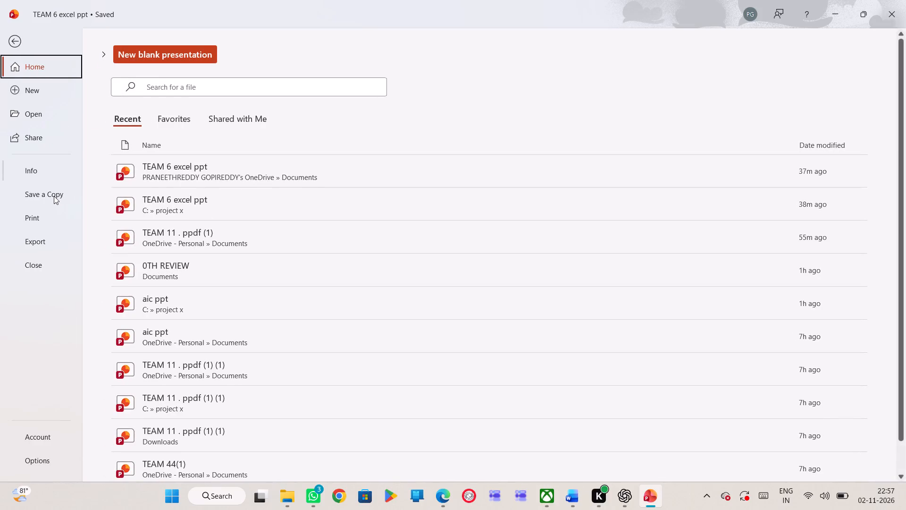
pyautogui.click(53, 195)
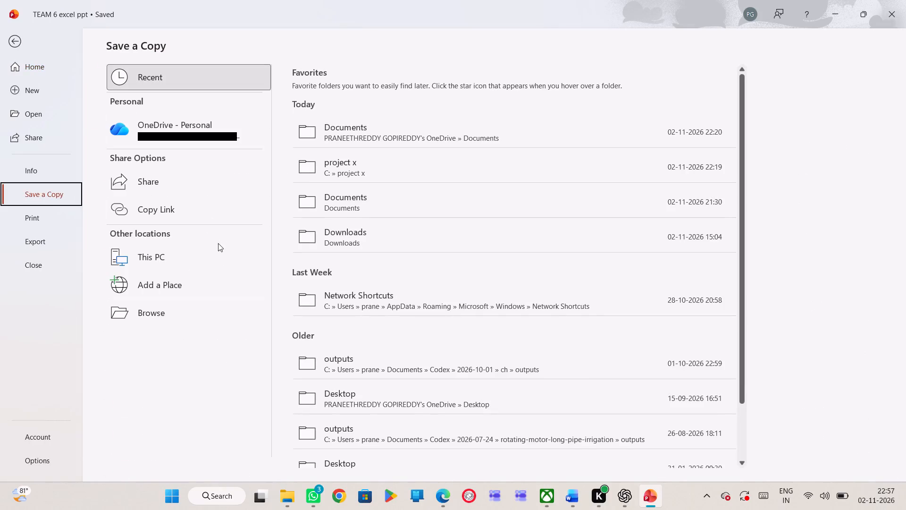
pyautogui.click(159, 258)
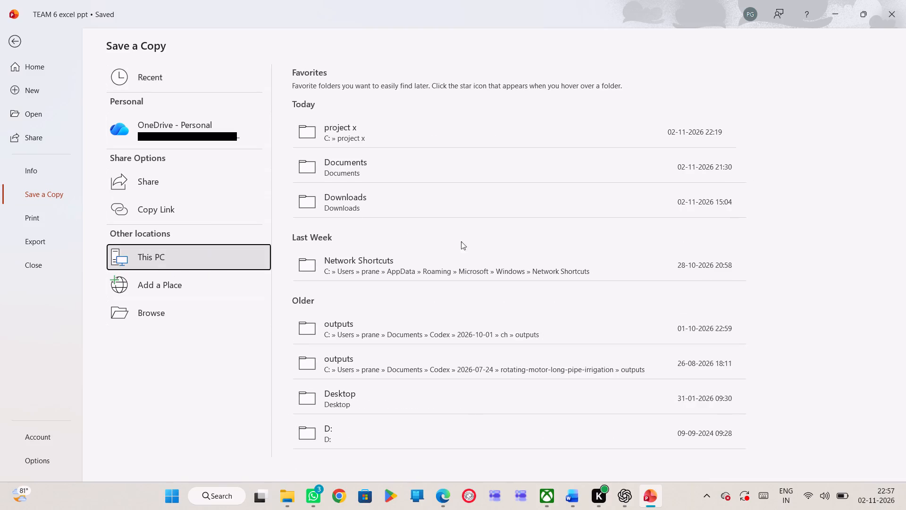
# Save the presentation as TEAM 6 excel ppt in the project x folder, replacing the existing file.
pyautogui.click(386, 132)
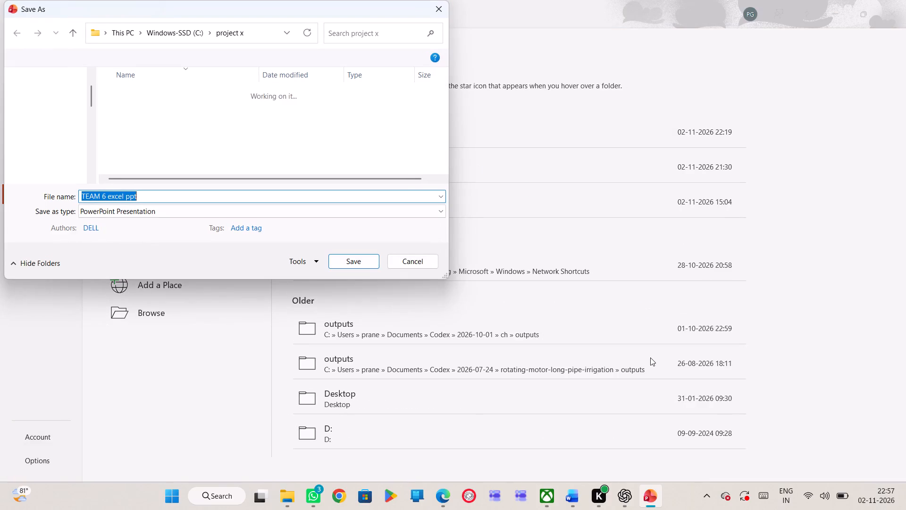
pyautogui.click(363, 262)
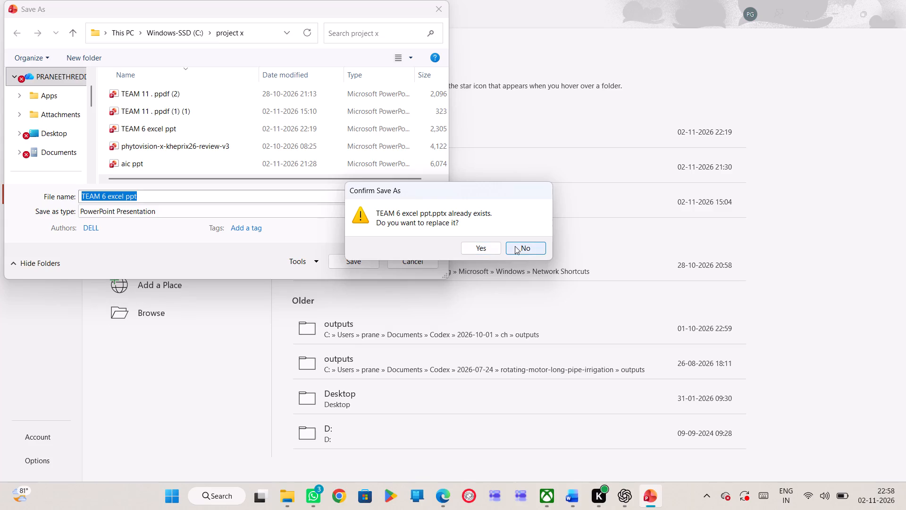
pyautogui.click(479, 248)
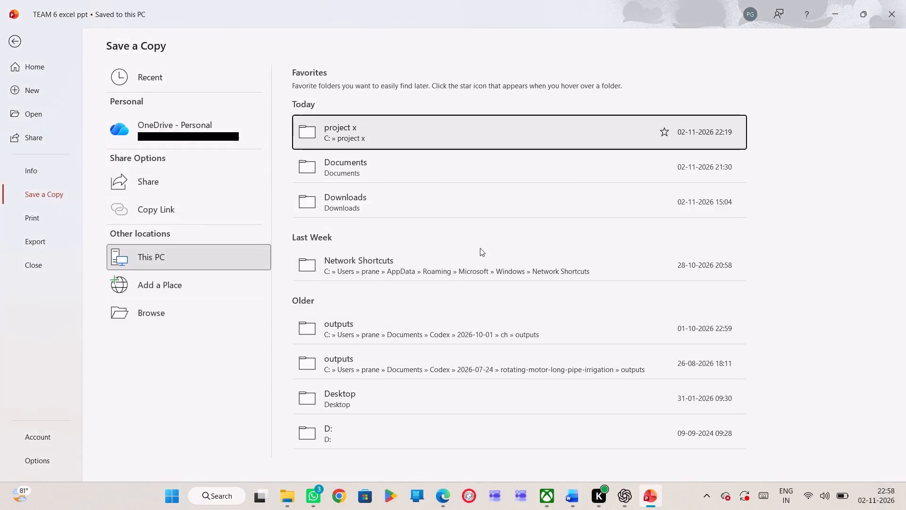
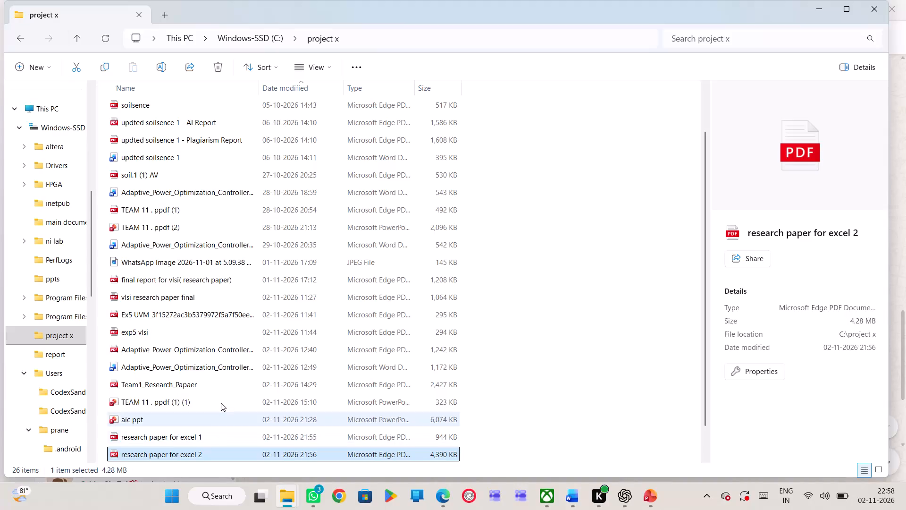
# Open the saved TEAM 6 excel ppt presentation from the project x folder.
pyautogui.scroll(-2, 191, 416)
pyautogui.doubleClick(172, 459)
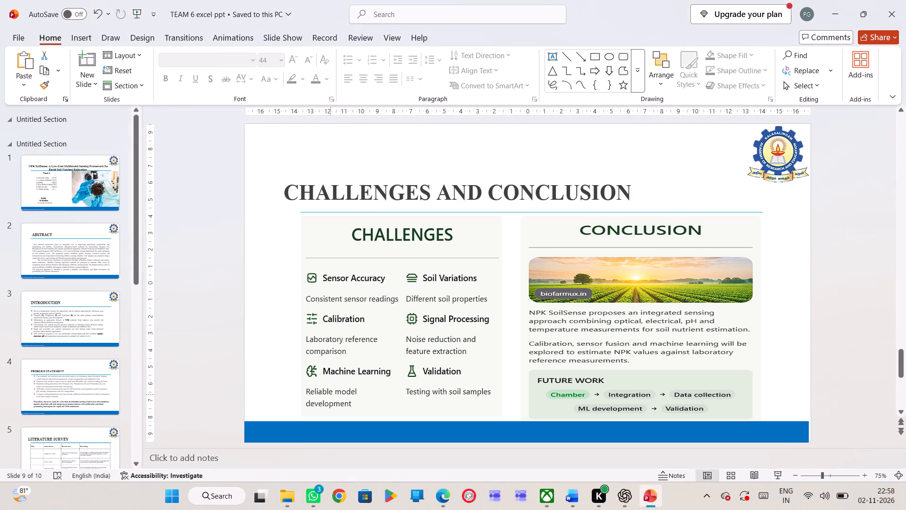
# Discard the unposted comment draft on slide 1 and close the TEAM 6 excel ppt presentation.
pyautogui.click(891, 17)
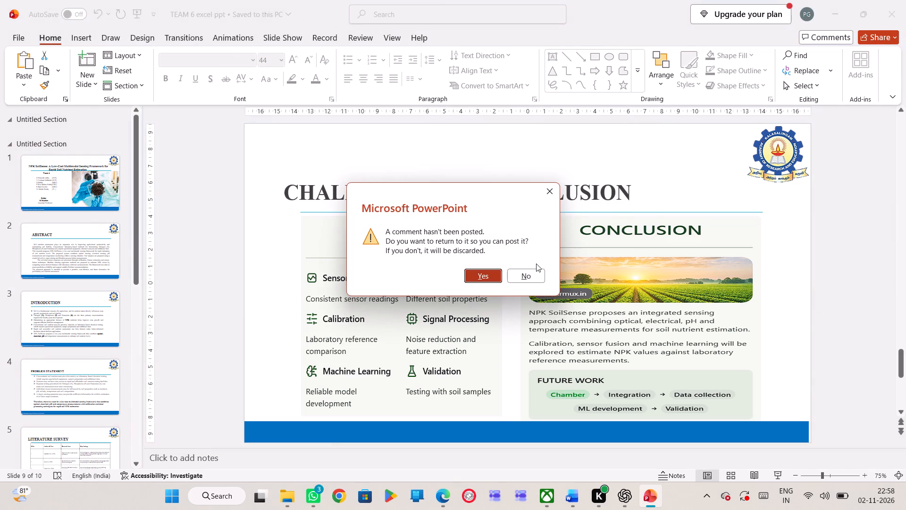
pyautogui.click(482, 274)
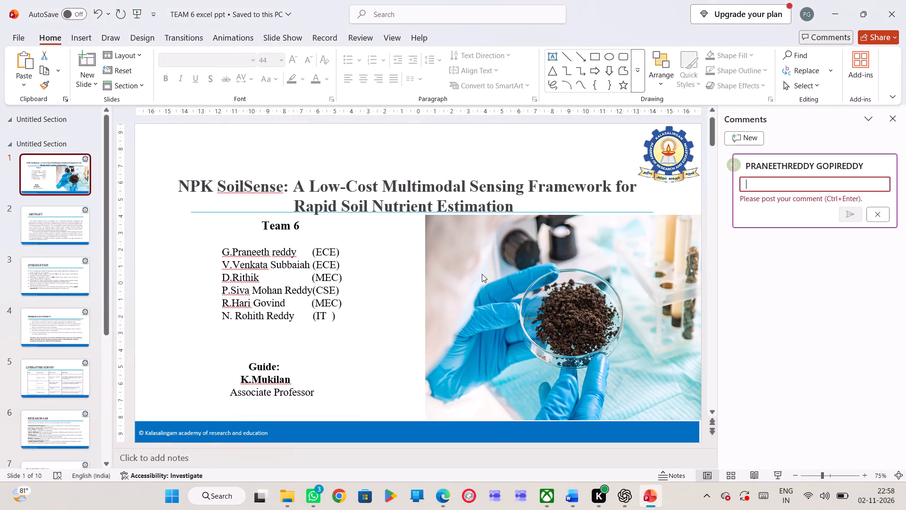
pyautogui.click(881, 209)
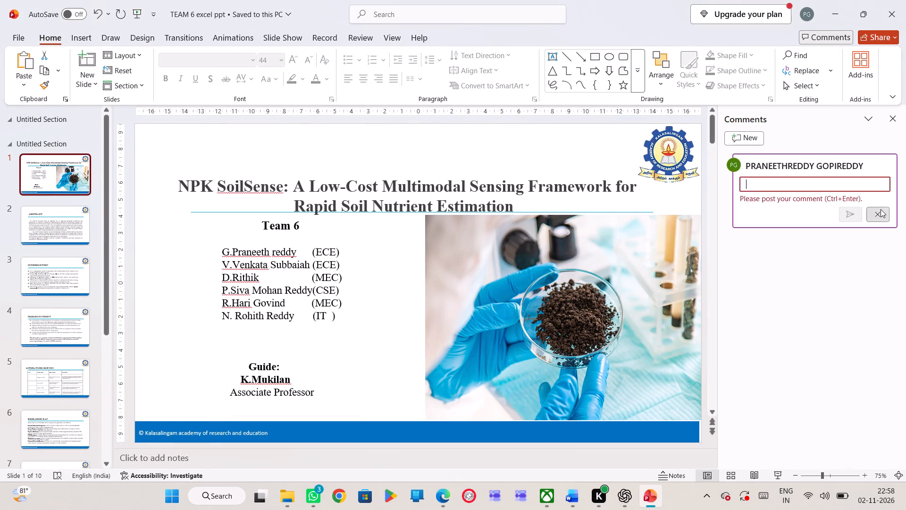
pyautogui.click(896, 118)
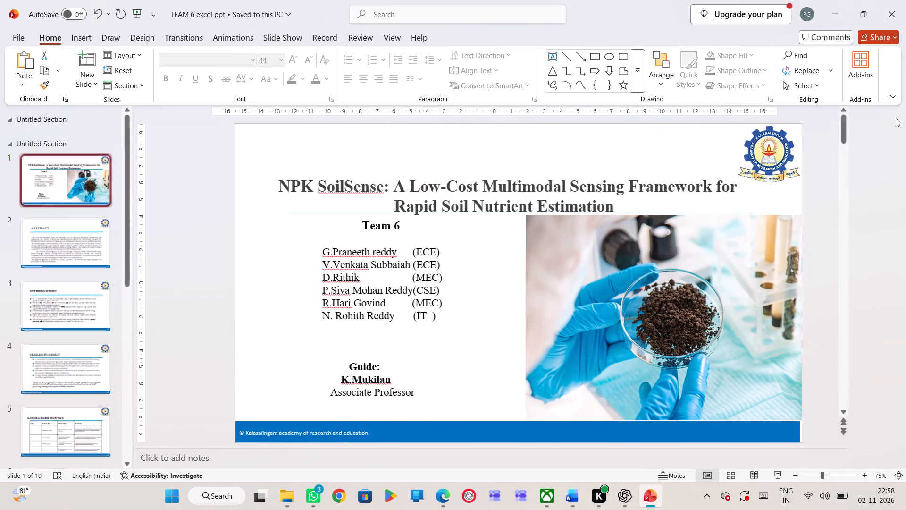
pyautogui.click(902, 11)
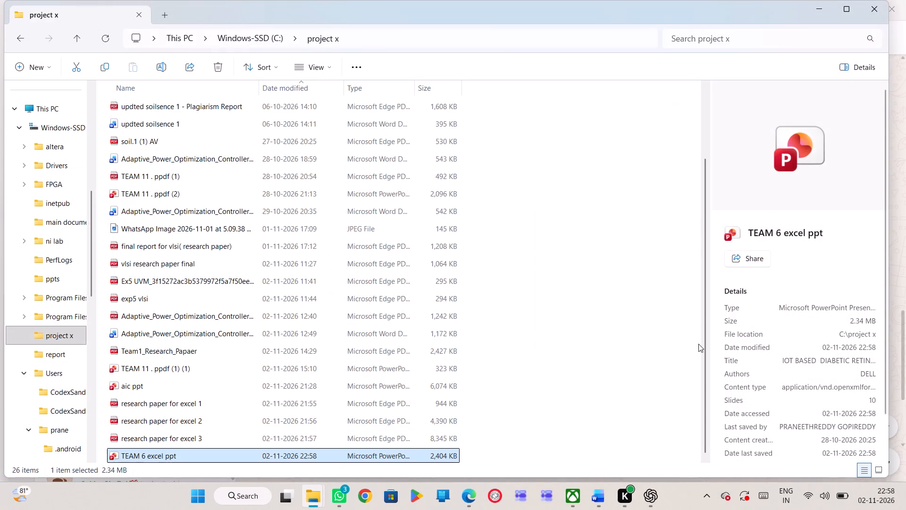
# Reopen TEAM 6 excel ppt from the project x folder, check its slides from ABSTRACT through THANK YOU, and close it.
pyautogui.doubleClick(245, 458)
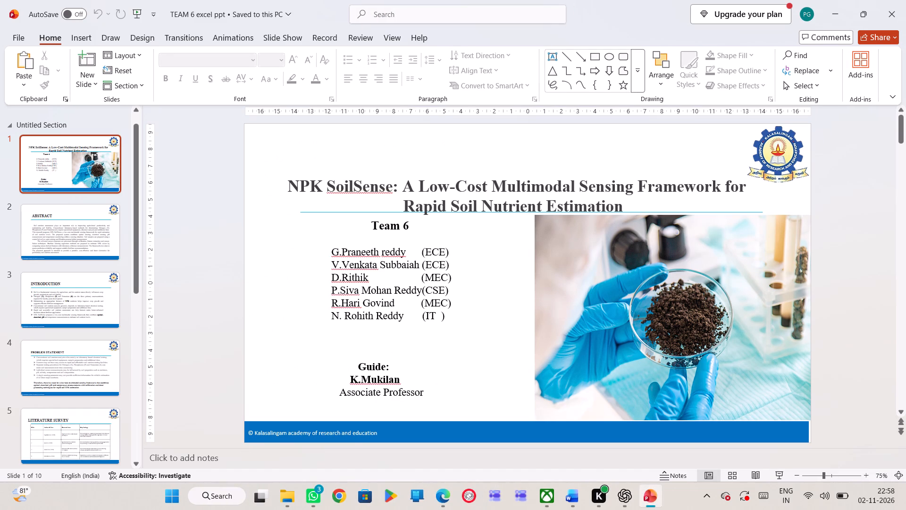
pyautogui.click(67, 249)
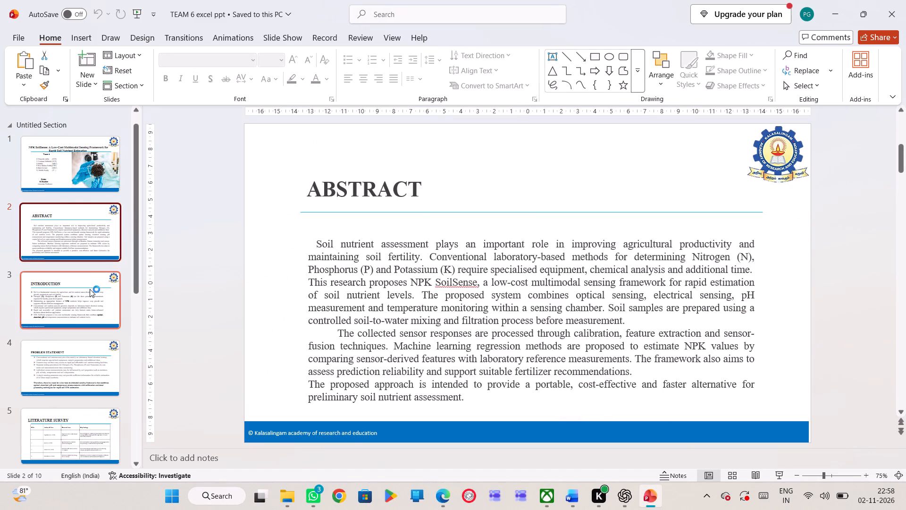
pyautogui.click(87, 292)
pyautogui.click(85, 366)
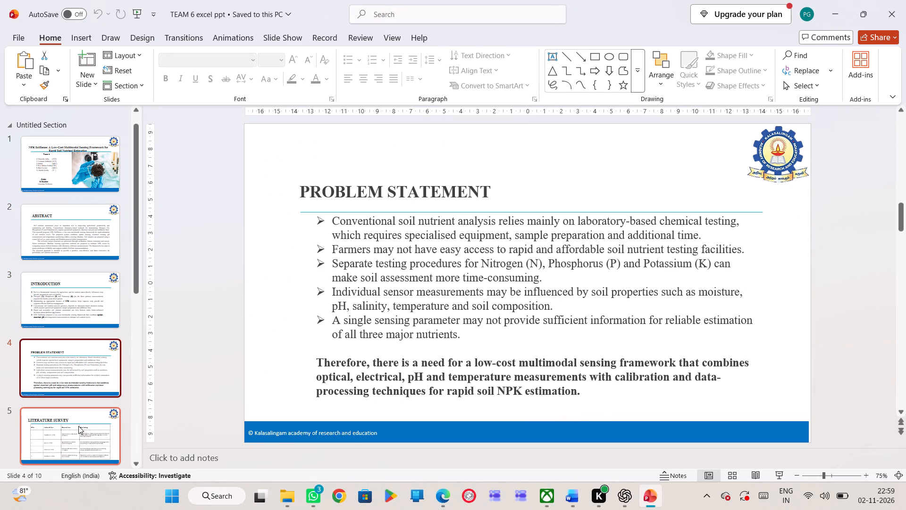
pyautogui.scroll(-1, 78, 426)
pyautogui.click(79, 343)
pyautogui.click(67, 395)
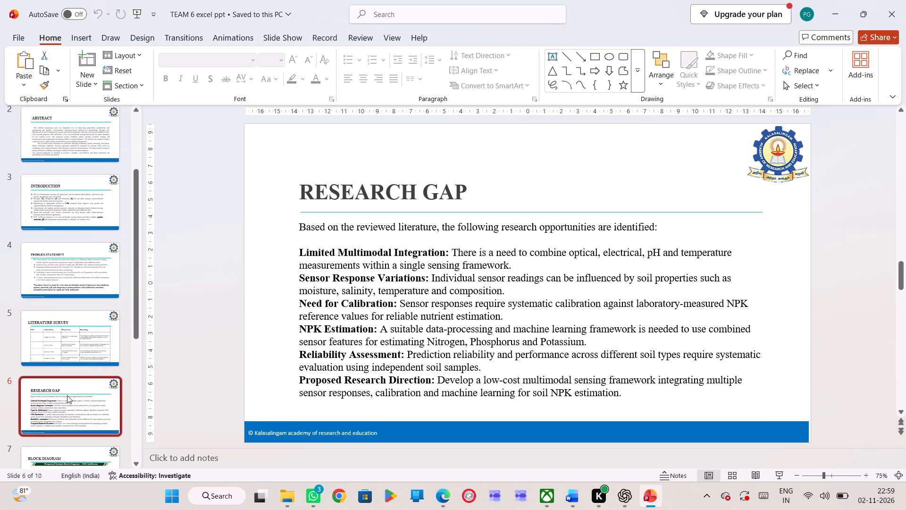
pyautogui.scroll(-1, 67, 395)
pyautogui.moveTo(88, 246); pyautogui.dragTo(89, 242)
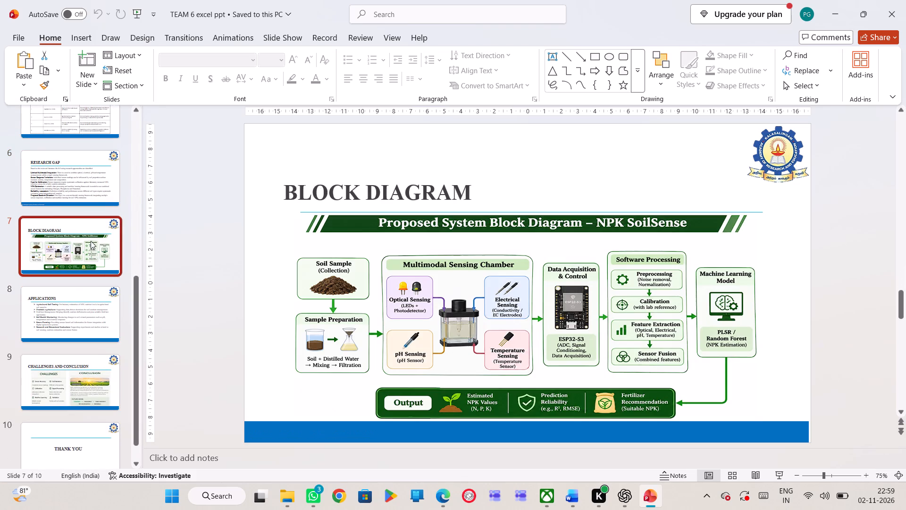
pyautogui.click(90, 244)
pyautogui.click(69, 322)
pyautogui.click(63, 371)
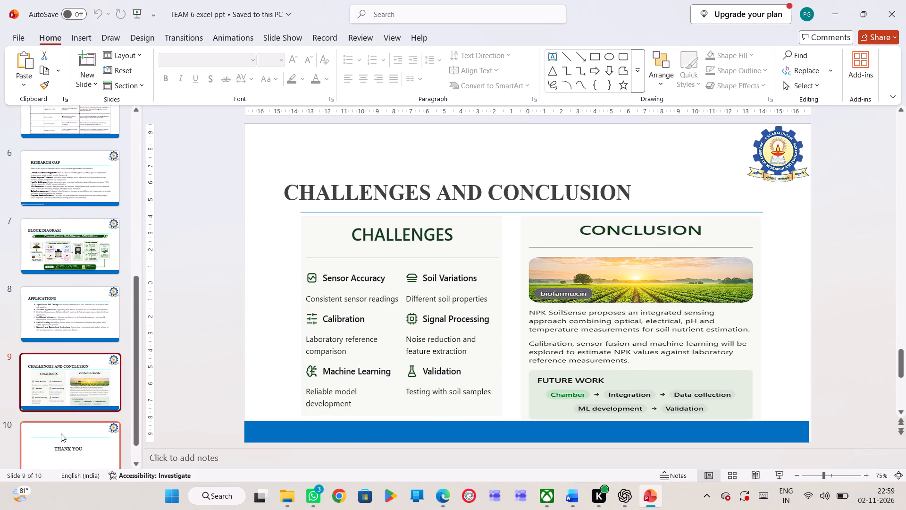
pyautogui.rightClick(61, 433)
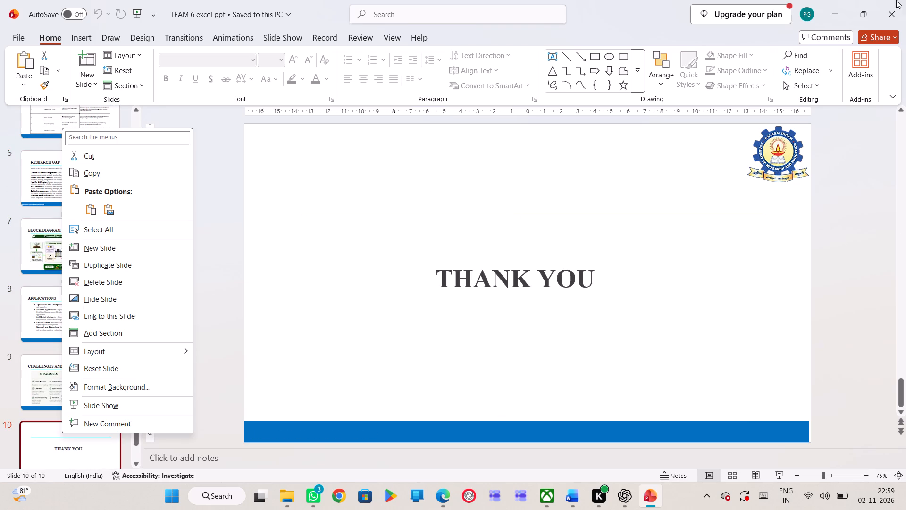
pyautogui.click(894, 16)
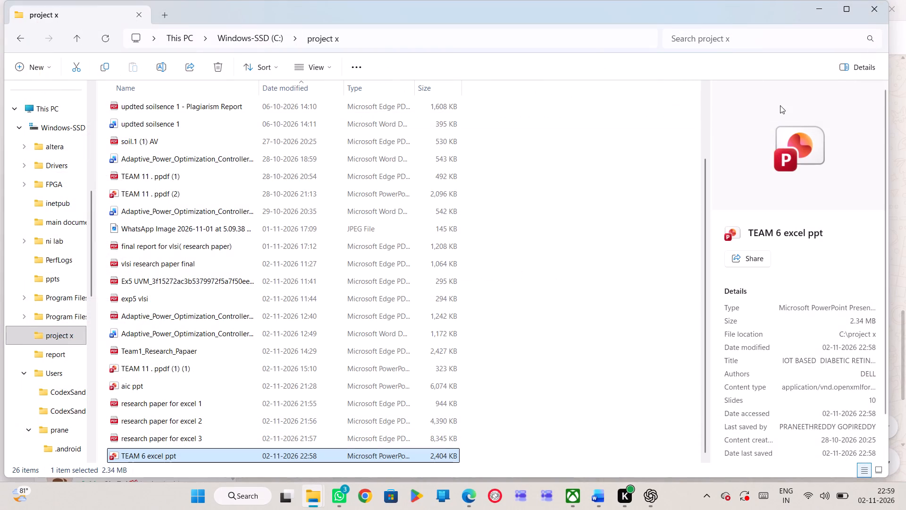